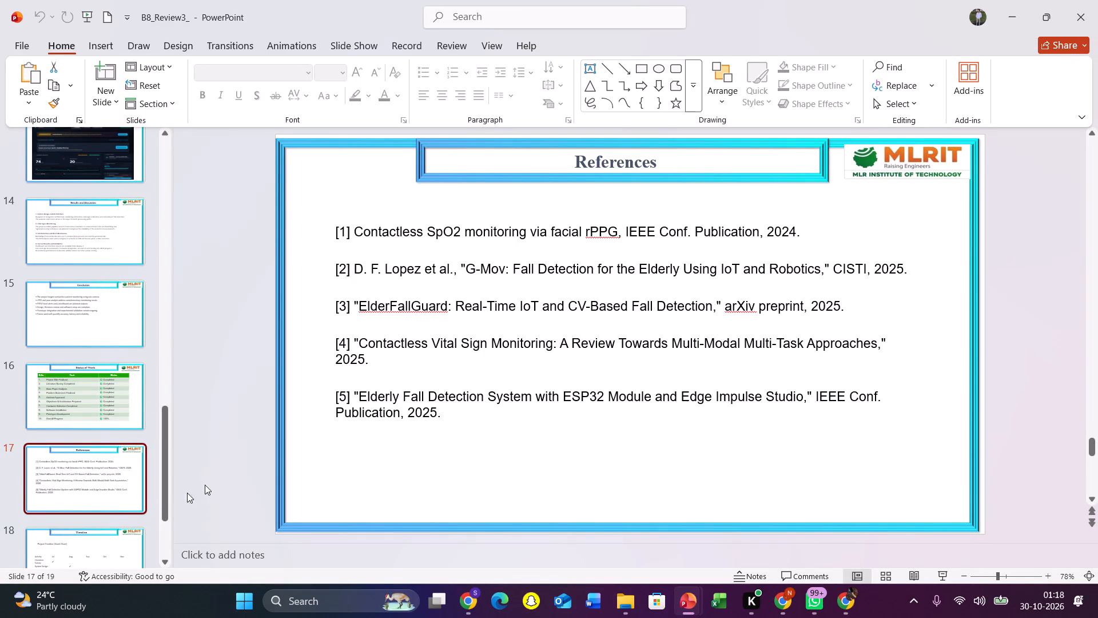
Place an embedded miniature of slide 17 on the References slide, over the lower-left part of the reference list.
scroll(108, 496, "down", 3)
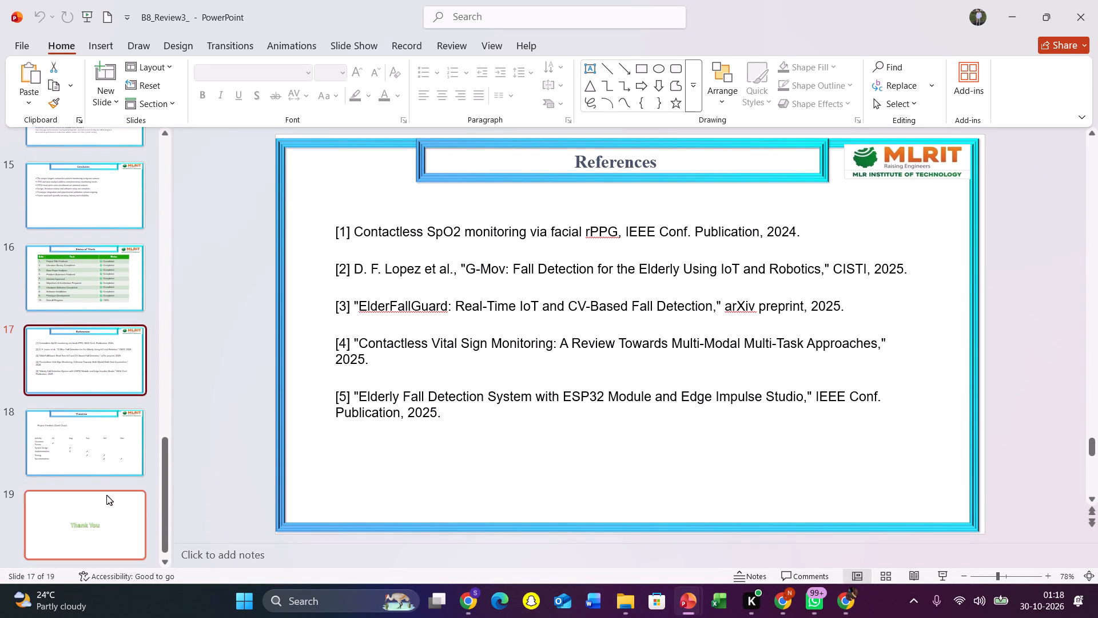
left_click_drag(108, 378, 315, 442)
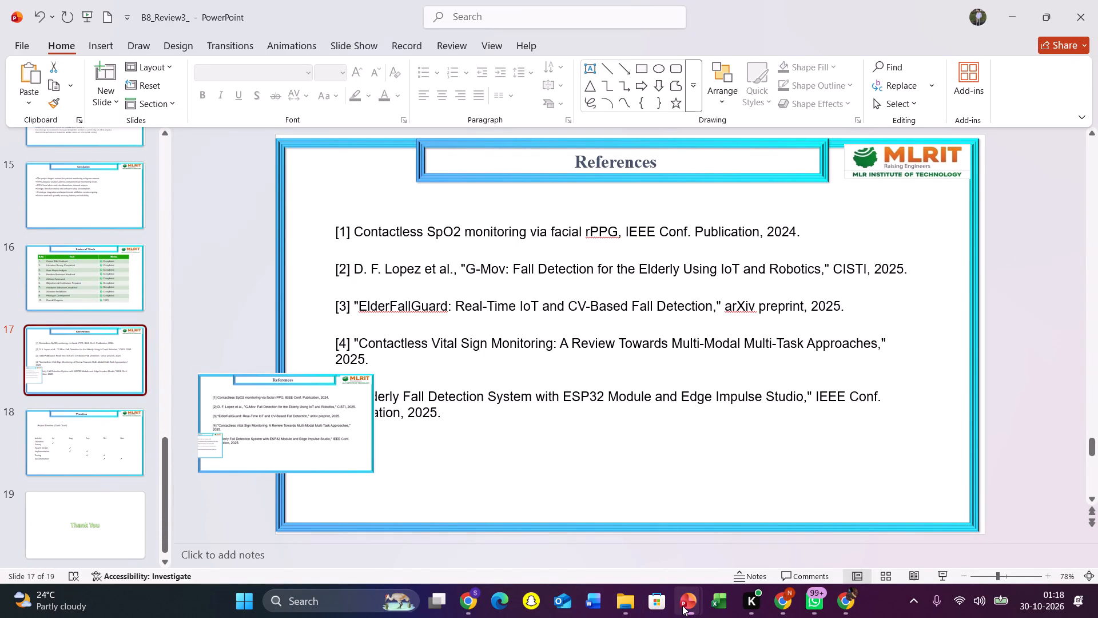
left_click(488, 271)
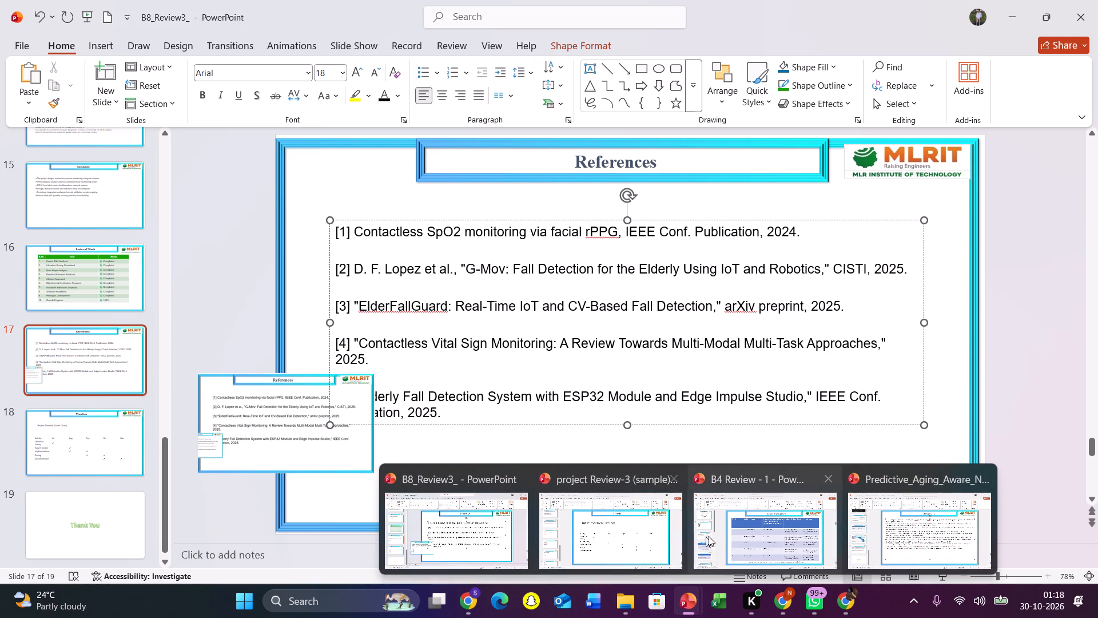
Switch to the Predictive_Aging_Aware_NoC_Review_3_Final presentation and examine its Timeline, Status of Work, and Conclusion and Future Scope slides.
left_click(896, 529)
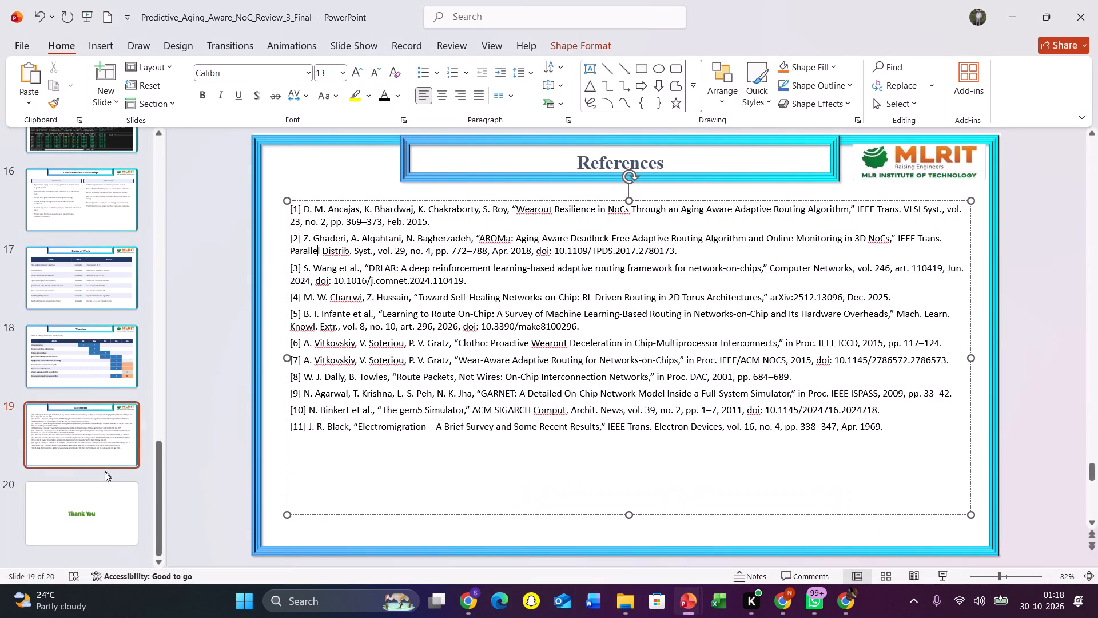
left_click(96, 375)
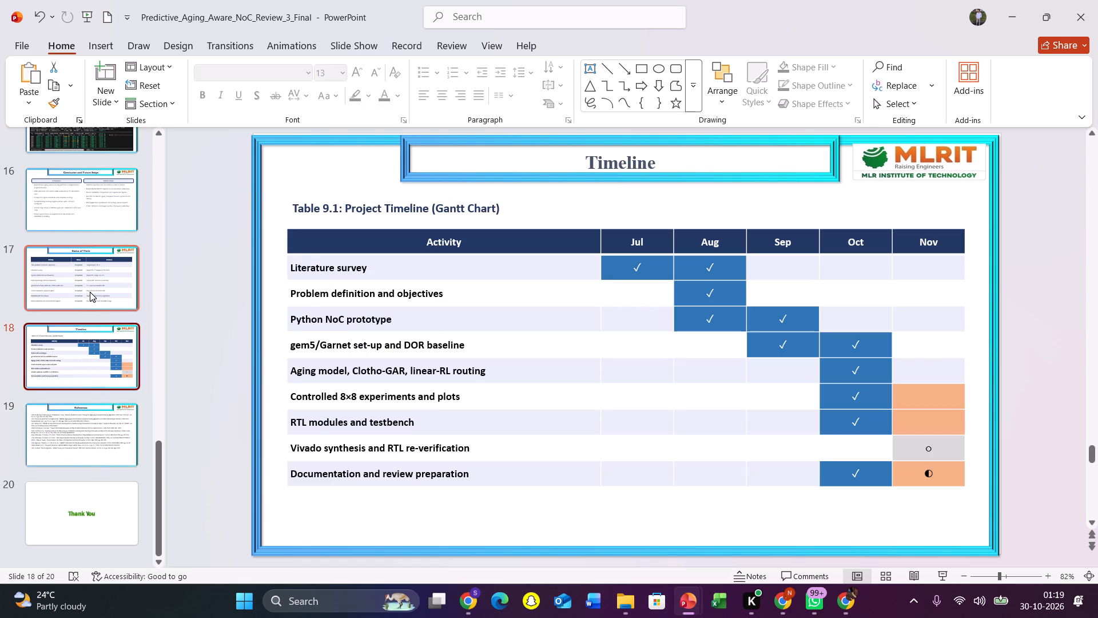
left_click(90, 292)
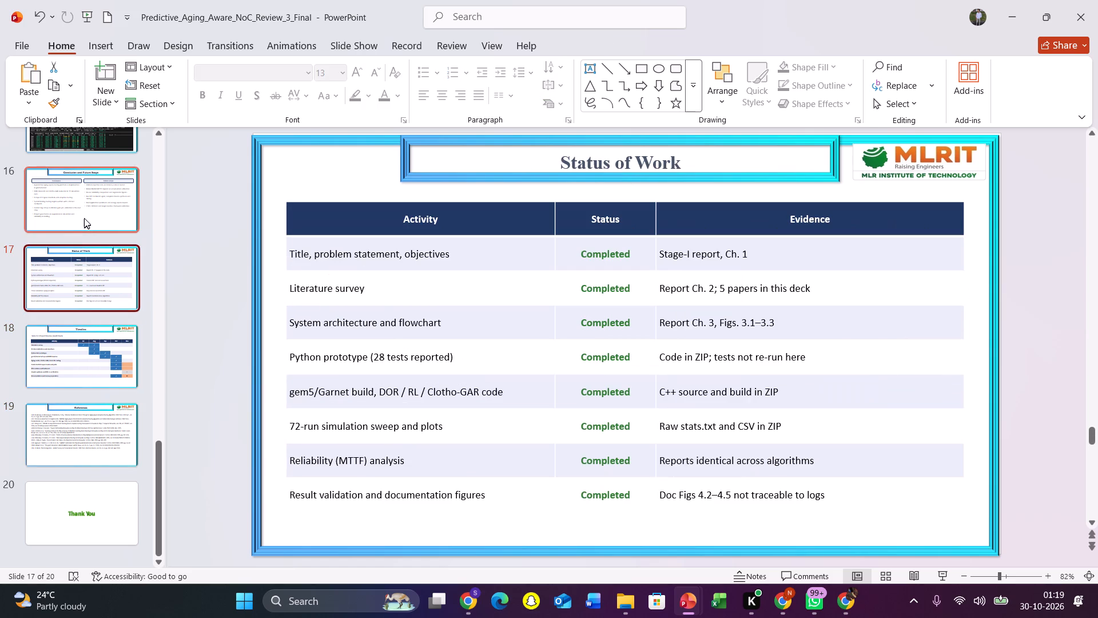
left_click(84, 218)
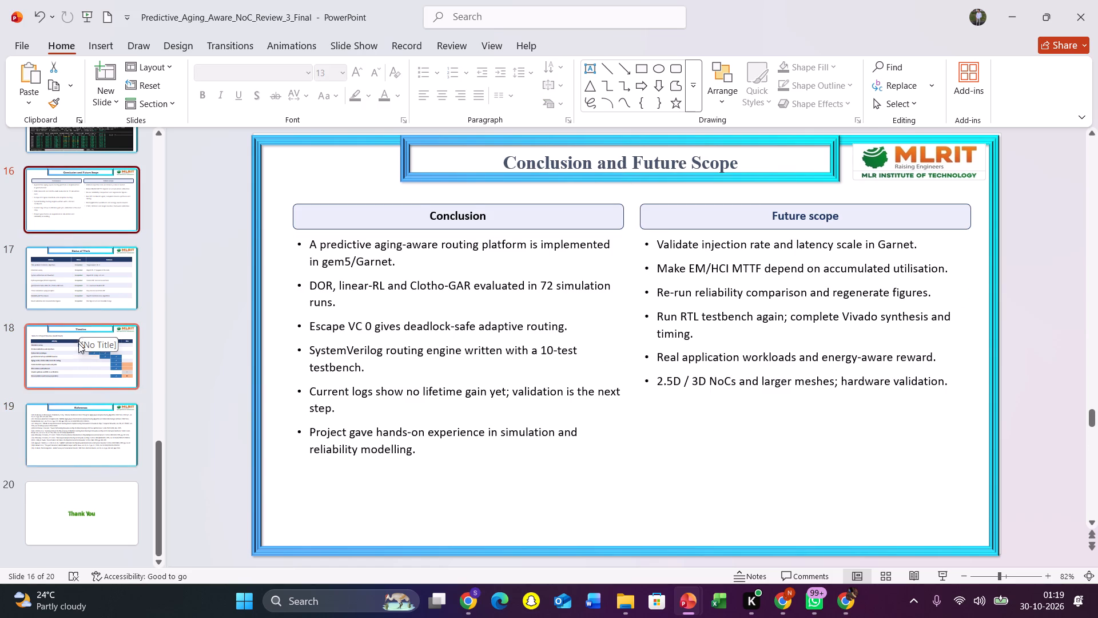
left_click(78, 354)
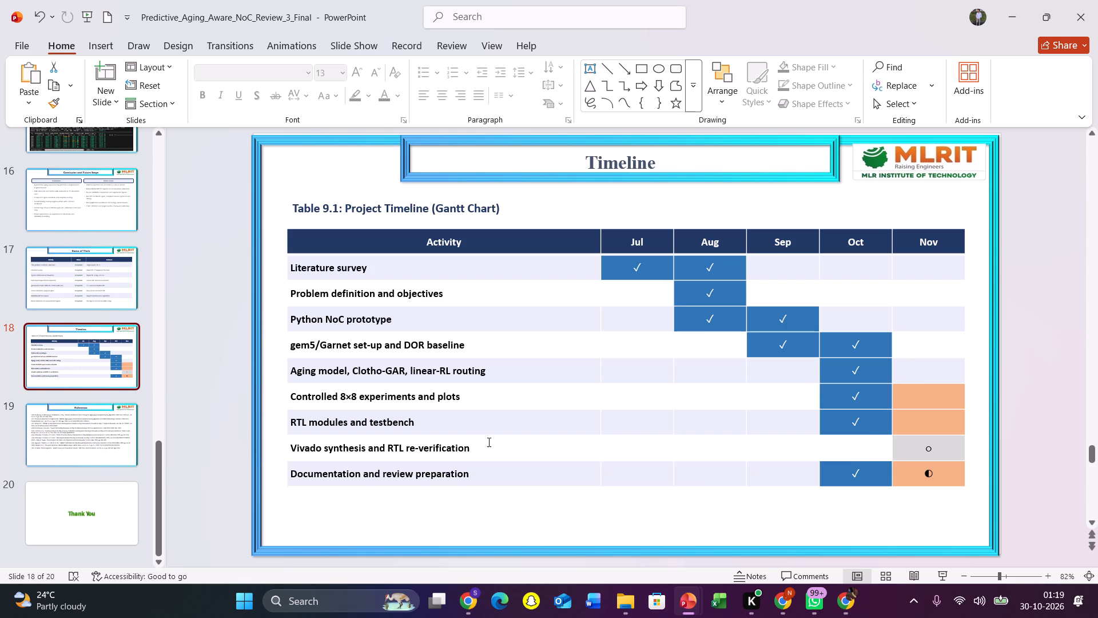
left_click(468, 447)
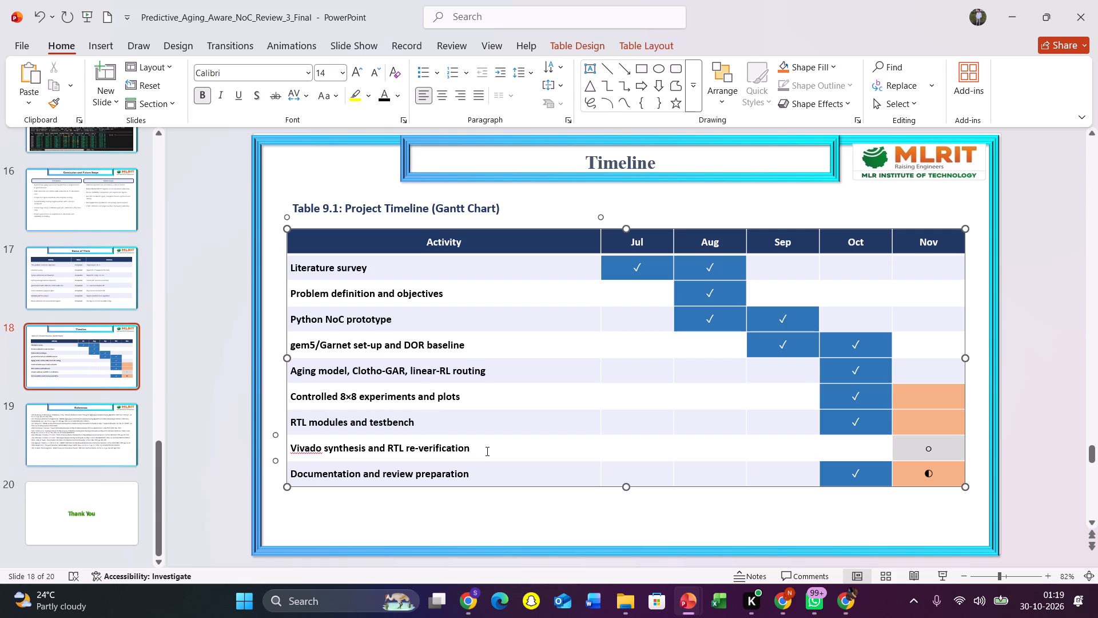
right_click(290, 446)
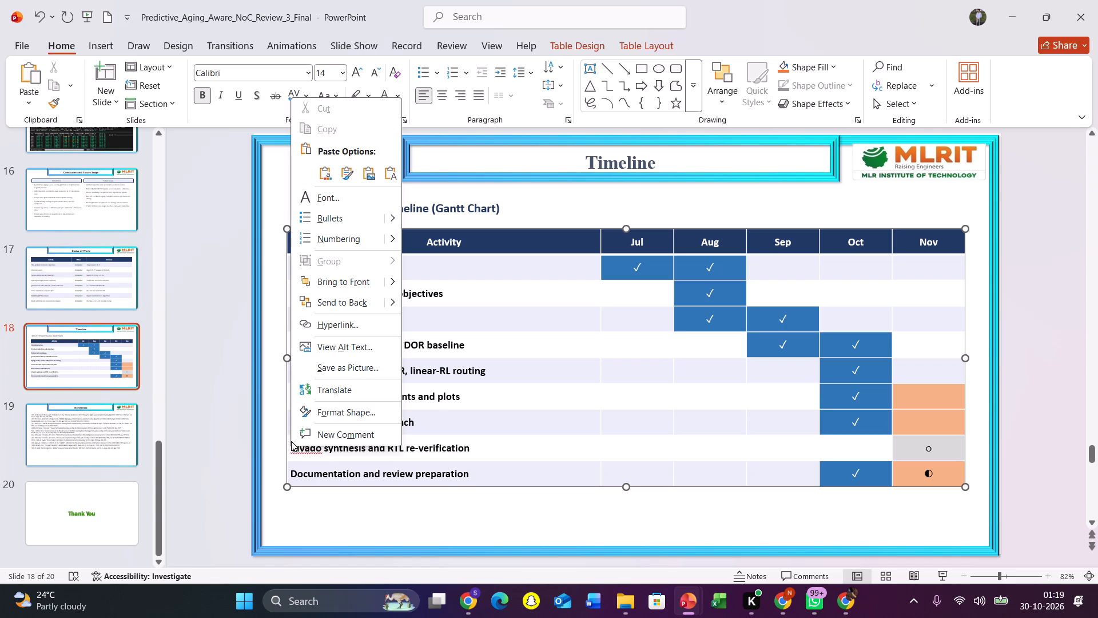
left_click(380, 513)
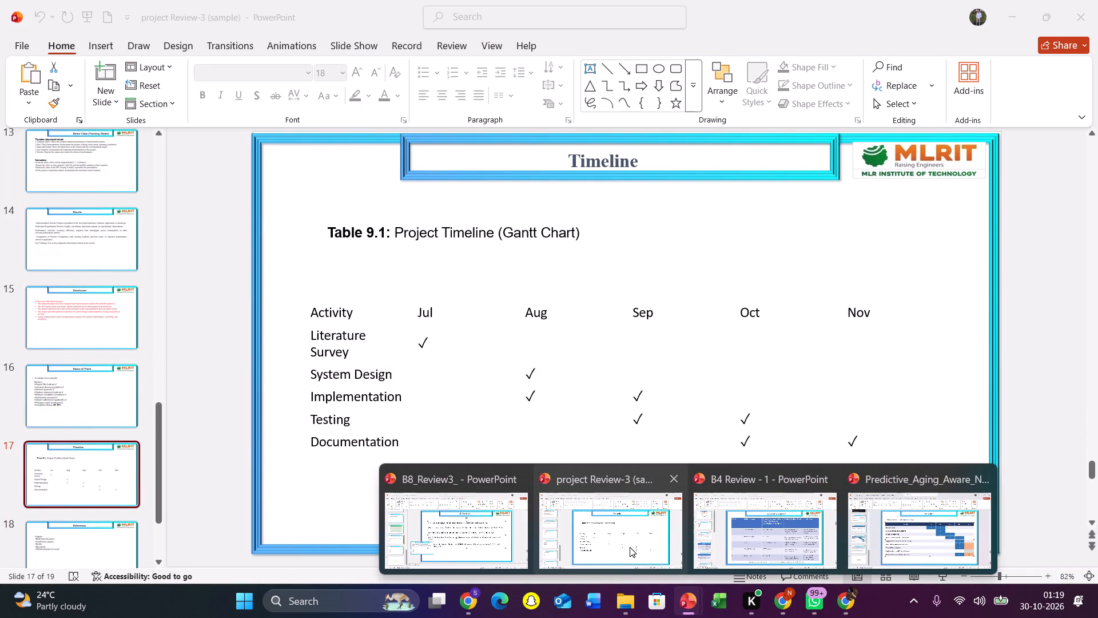
Copy the Timeline slide from project Review-3 (sample) into the Predictive_Aging_Aware_NoC_Review_3_Final presentation, after its own Timeline slide.
left_click(630, 547)
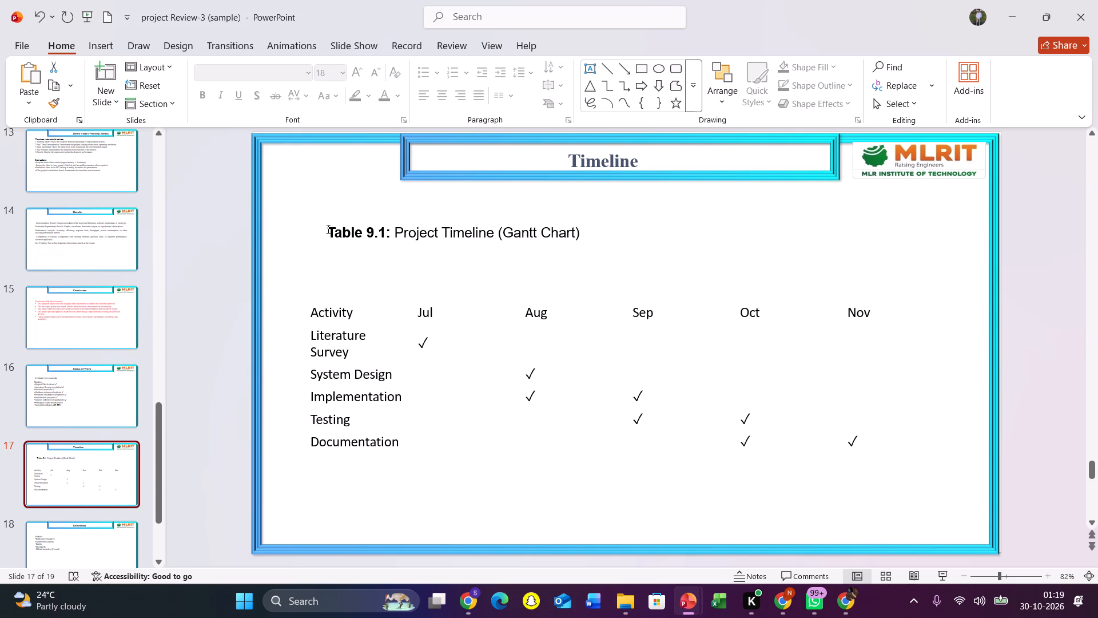
right_click(101, 459)
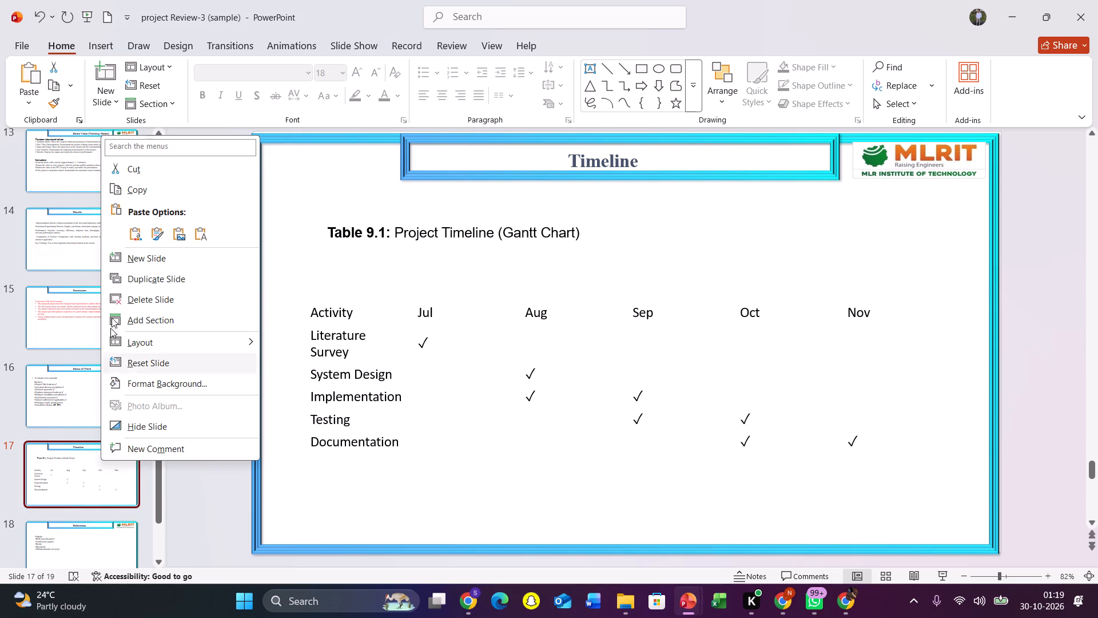
left_click(136, 191)
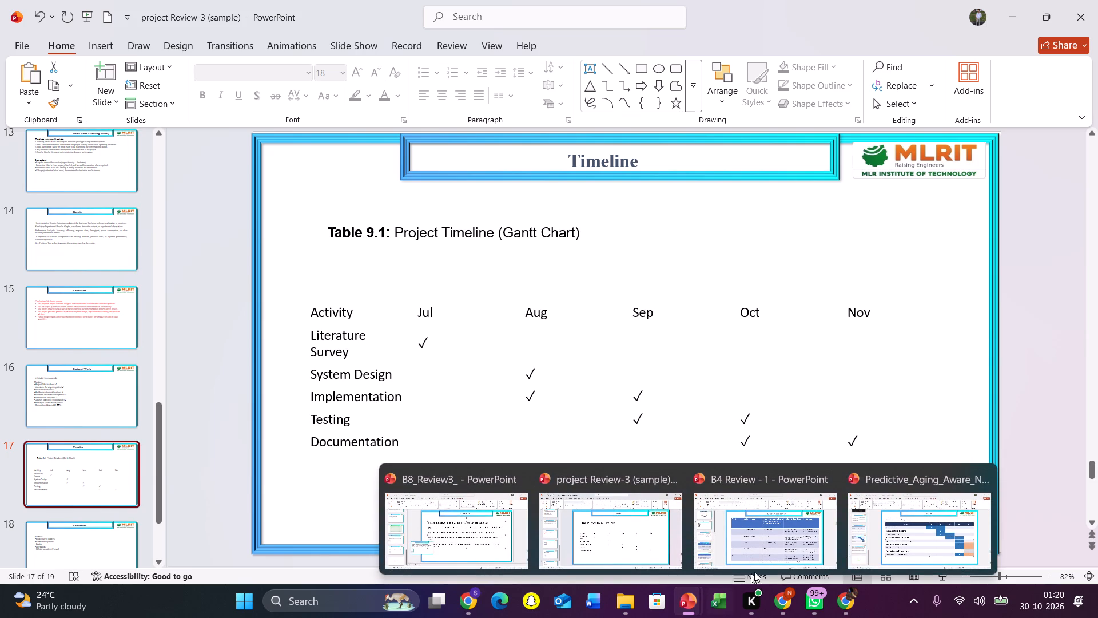
left_click(872, 535)
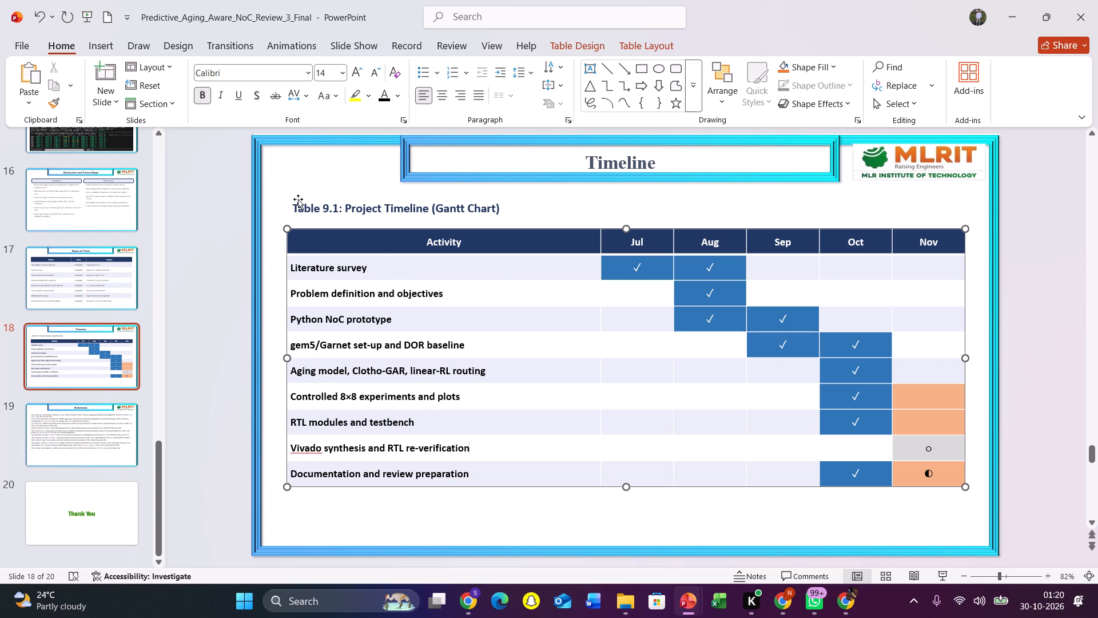
key("ctrl+v")
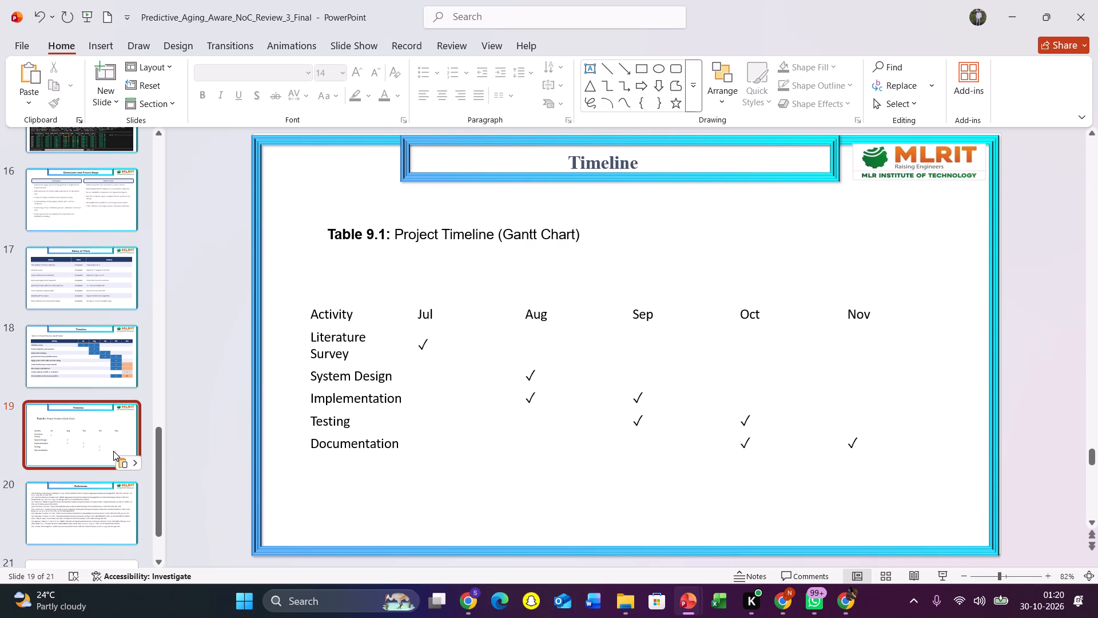
Delete the original Timeline slide 18 containing the coloured Gantt chart.
left_click(110, 359)
right_click(108, 357)
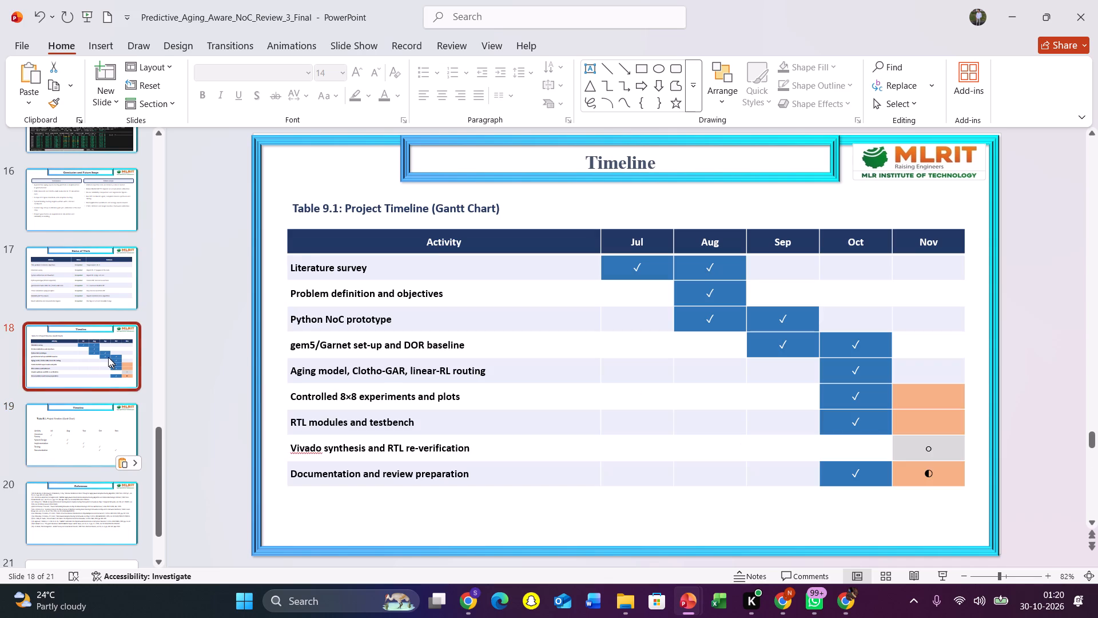
left_click(146, 63)
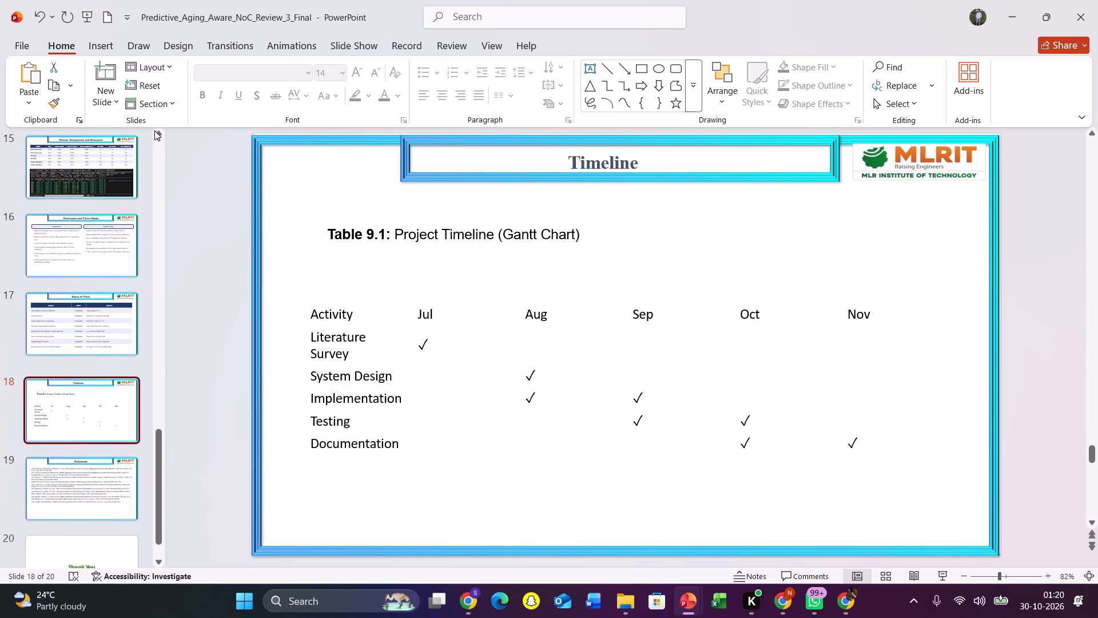
Review the Status of Work, Conclusion and Future Scope, and References slides.
left_click(92, 320)
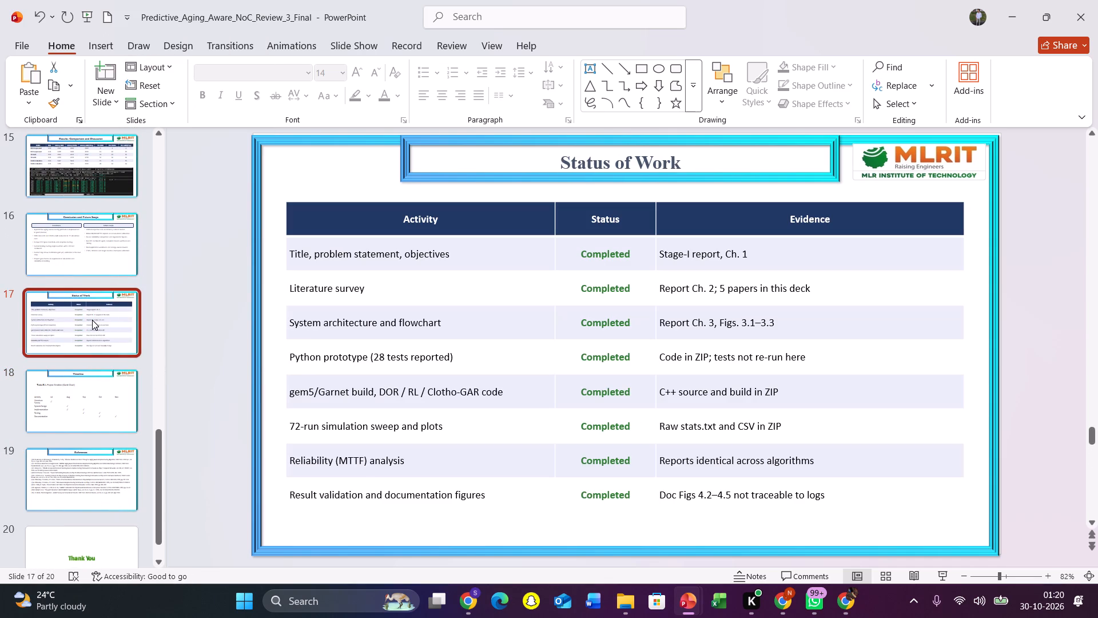
left_click(90, 255)
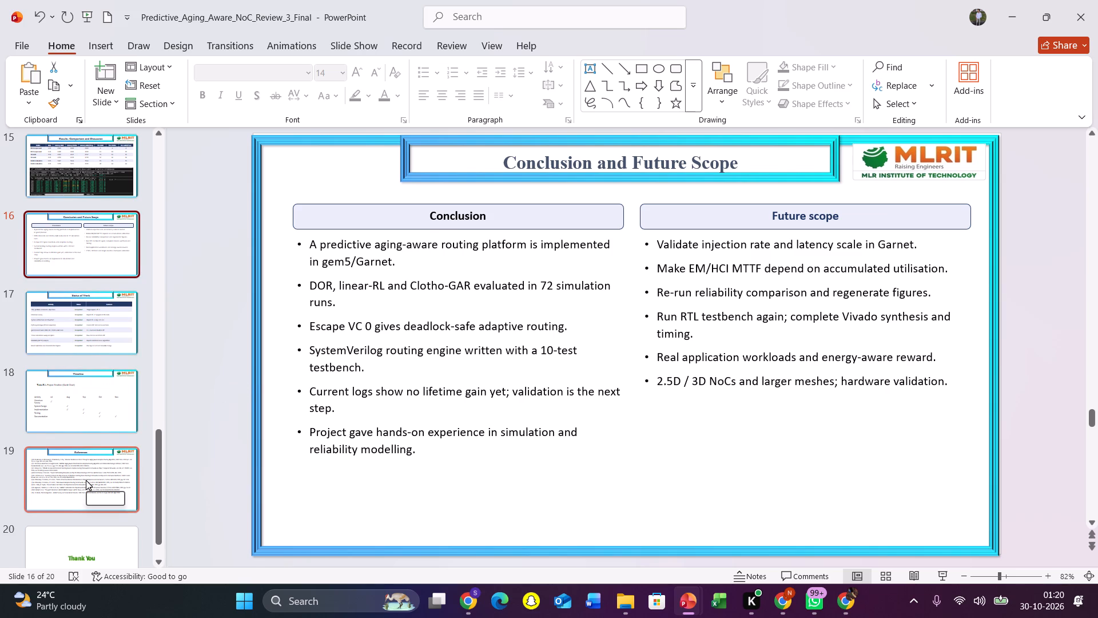
scroll(86, 480, "down", 1)
left_click(84, 447)
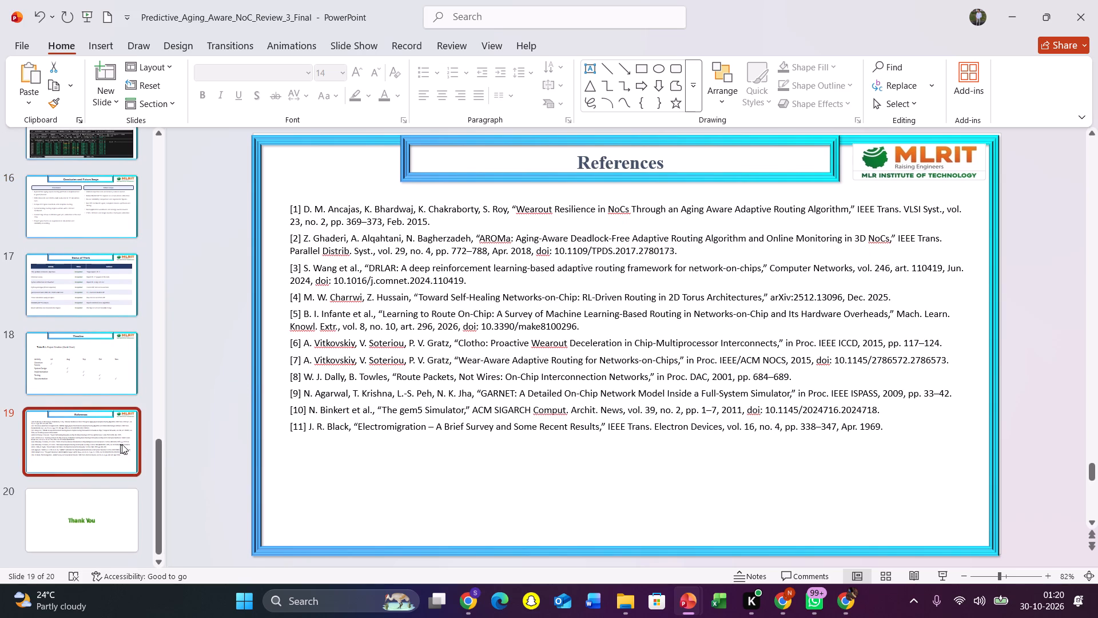
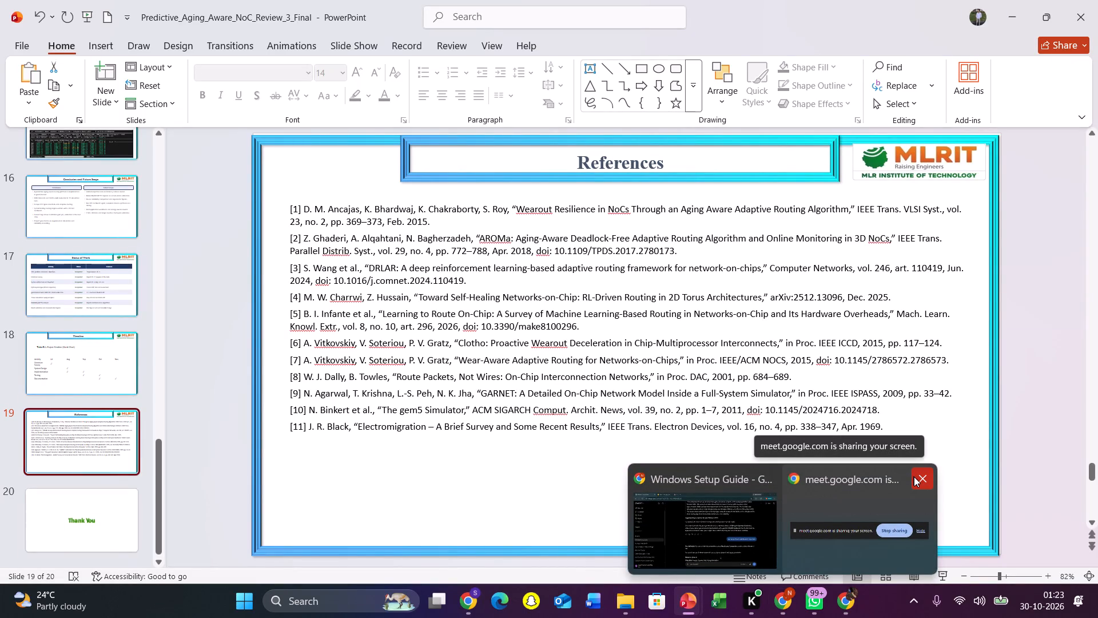
Examine the replacement Timeline slide 18 and the Status of Work slide 17 again.
left_click(914, 477)
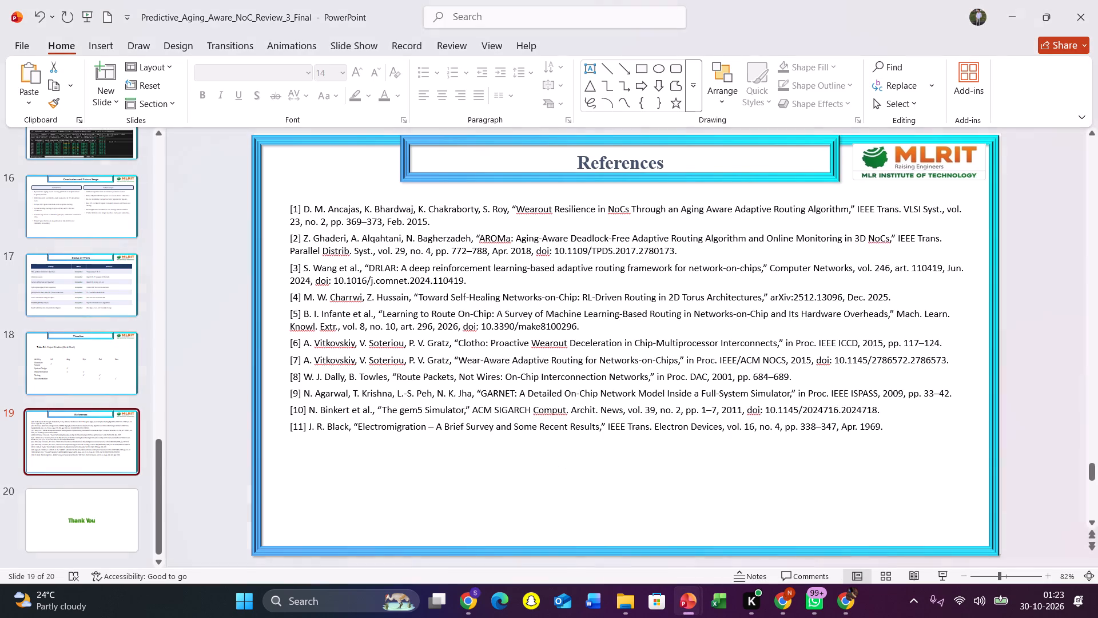
left_click(56, 373)
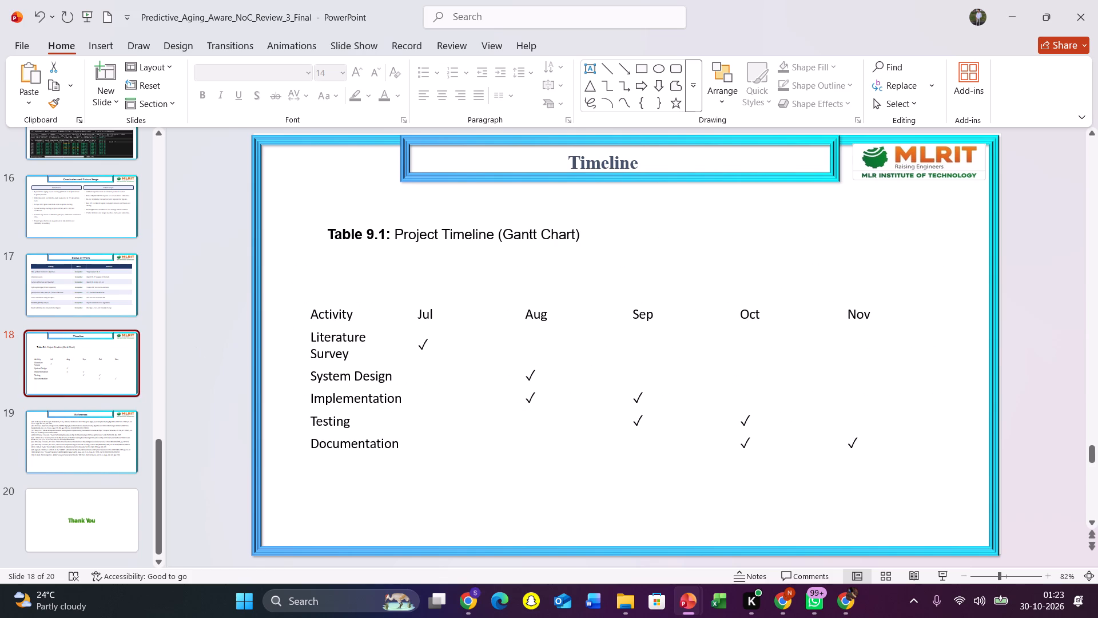
left_click(527, 236)
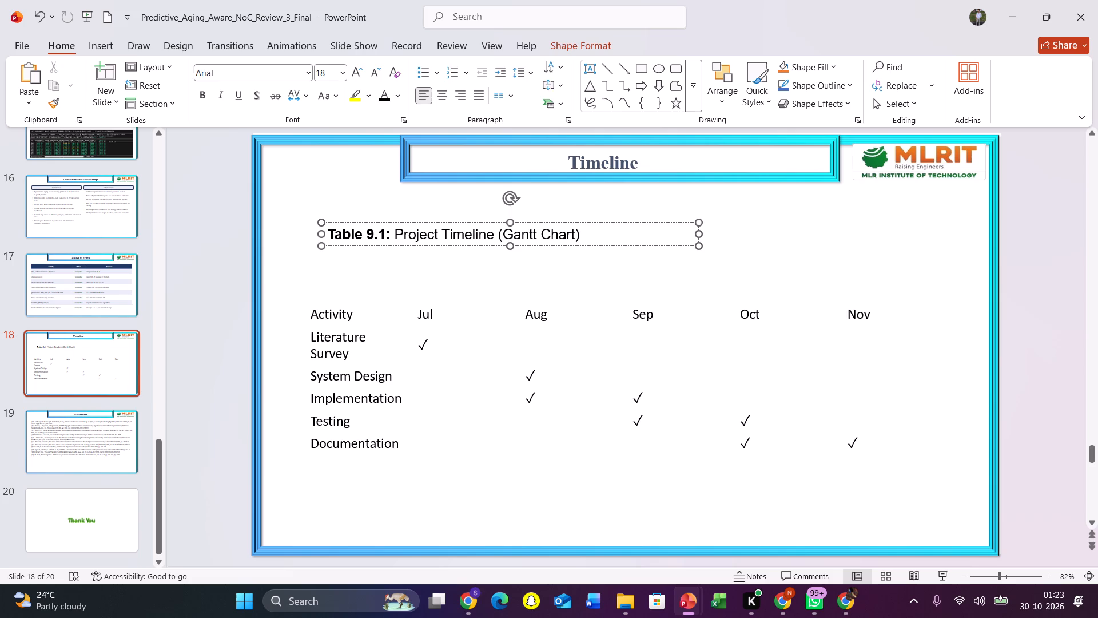
left_click(510, 275)
left_click(89, 294)
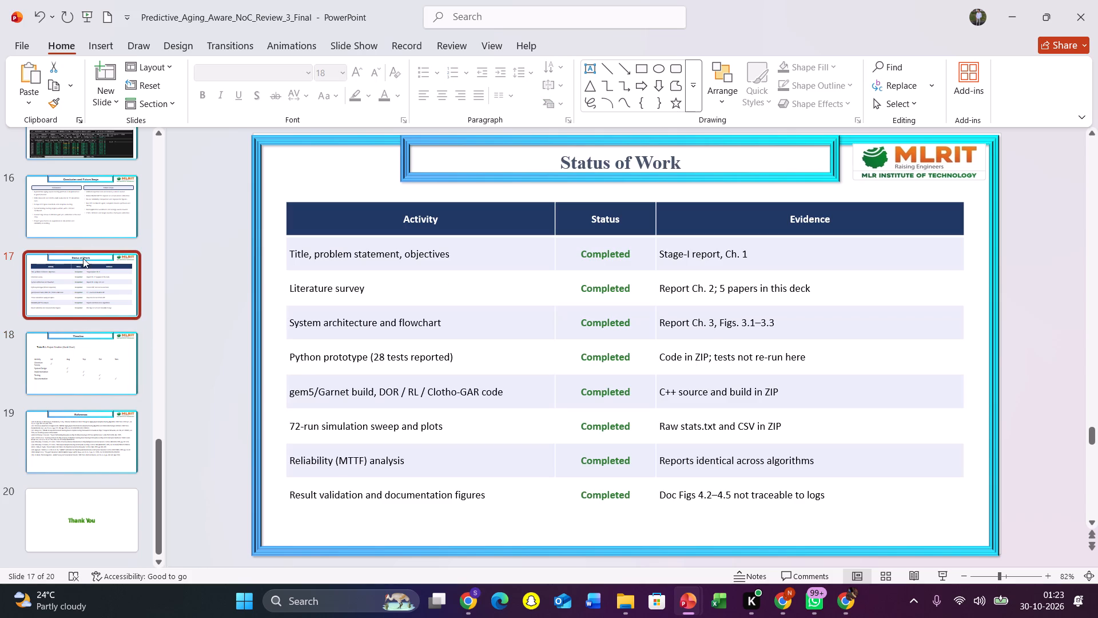
On the Conclusion and Future Scope slide, set the font colour of the Conclusion heading to black.
left_click(91, 221)
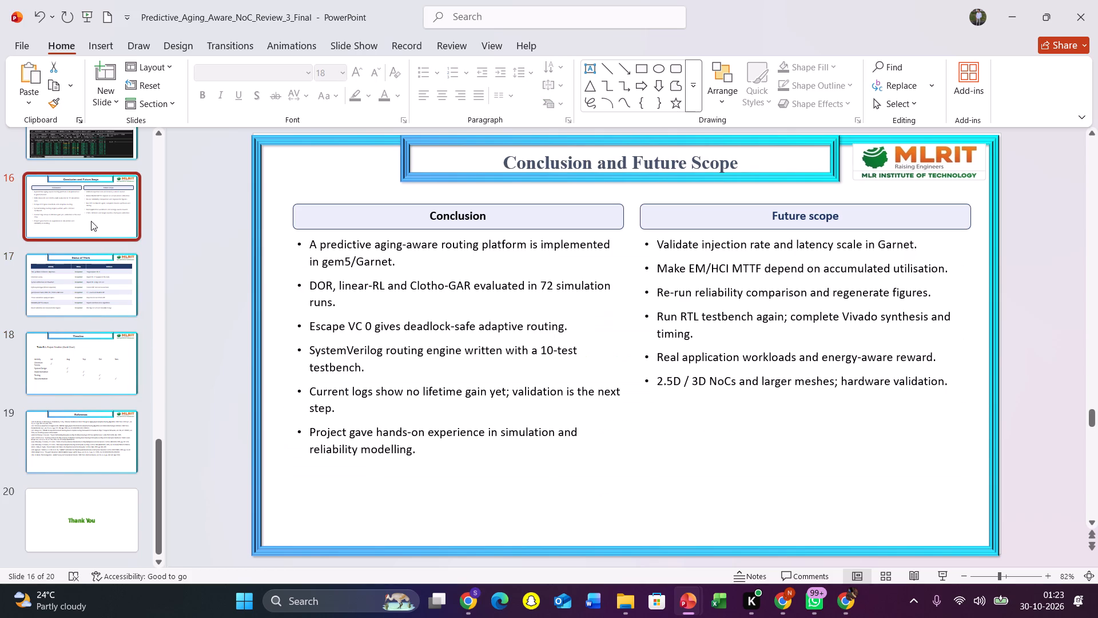
left_click(412, 223)
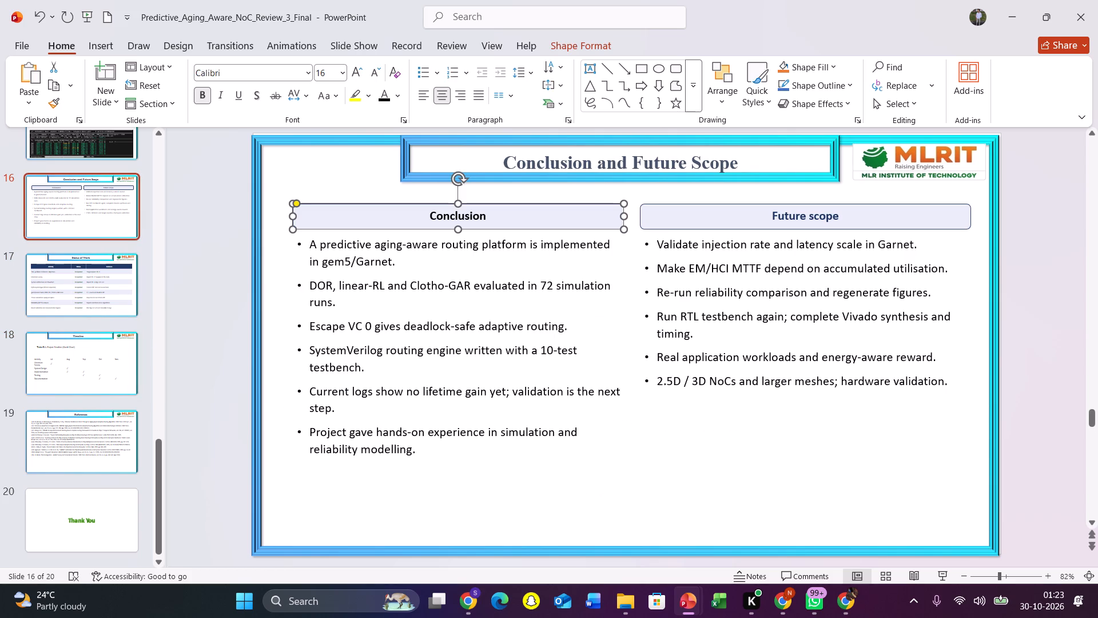
left_click_drag(486, 217, 485, 216)
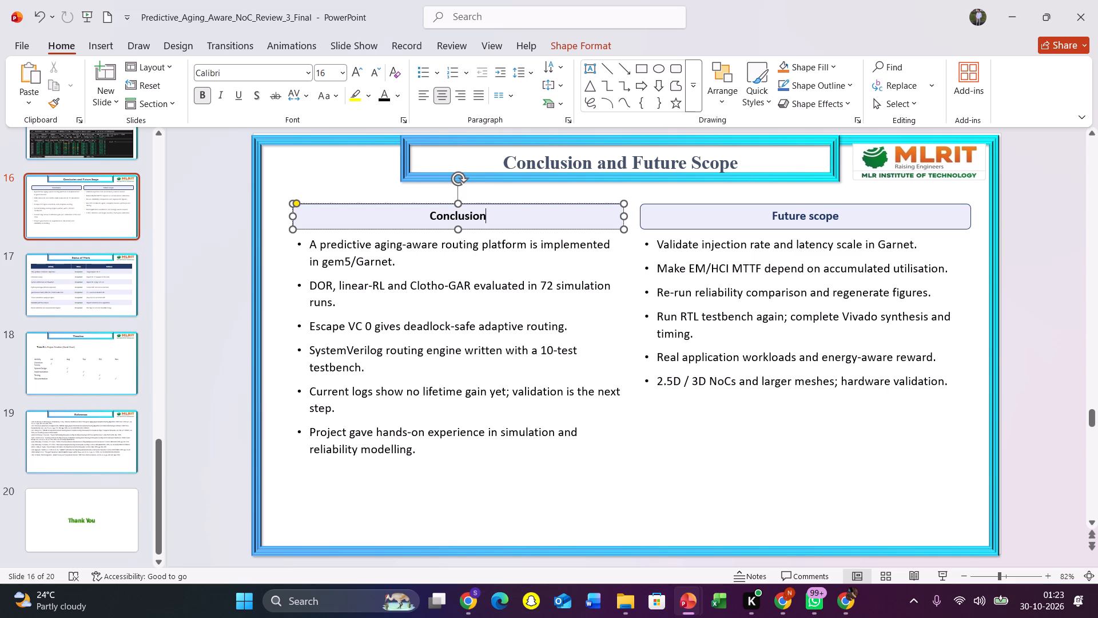
left_click_drag(485, 216, 441, 216)
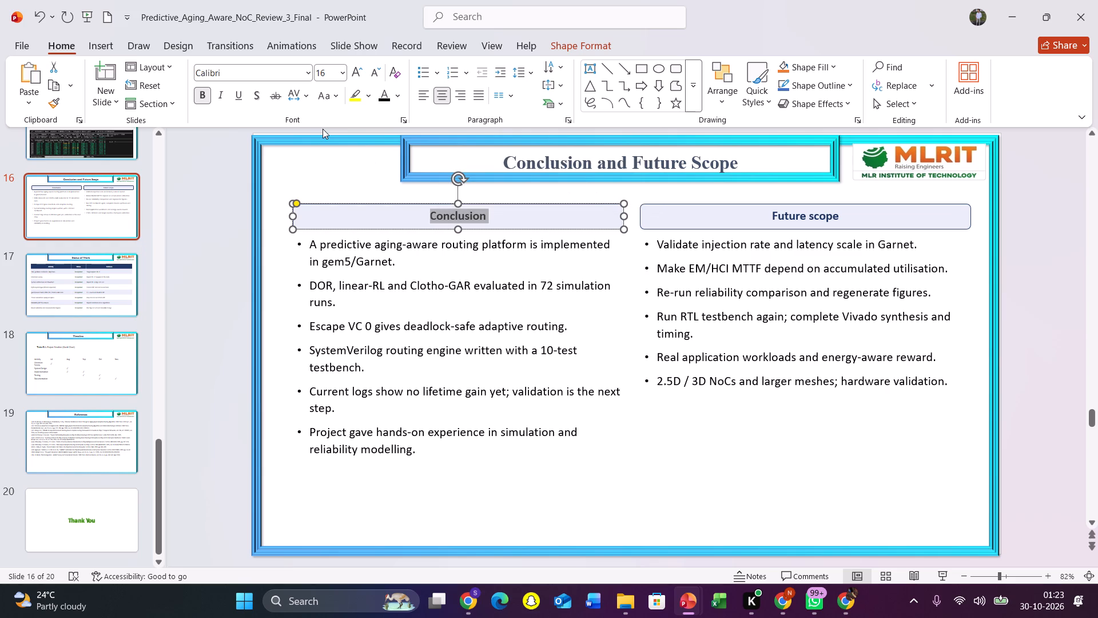
left_click(396, 98)
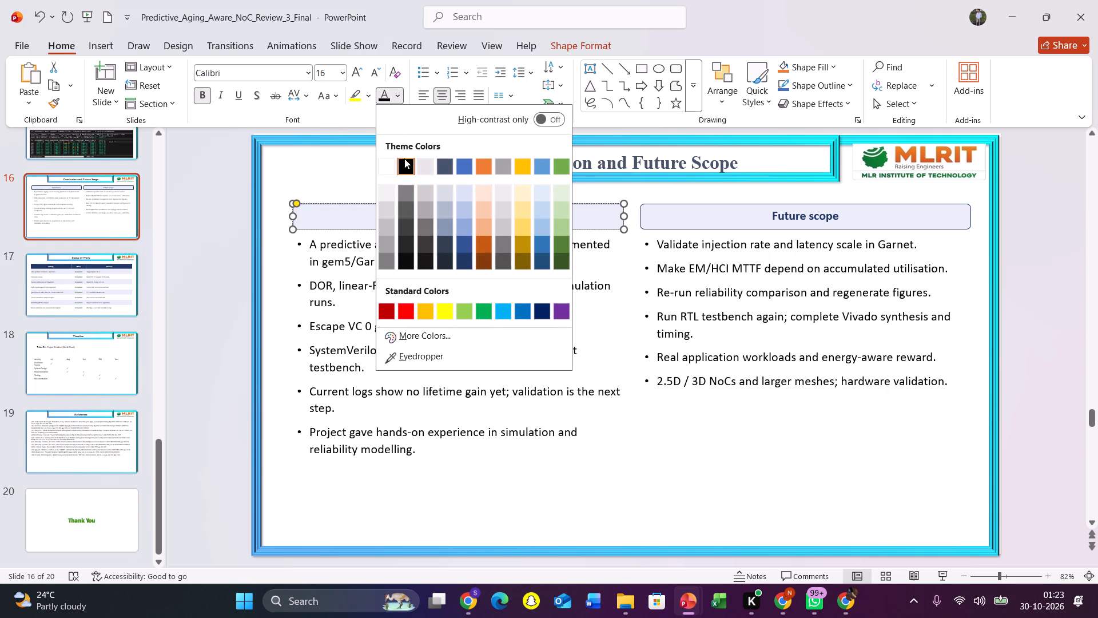
left_click(405, 162)
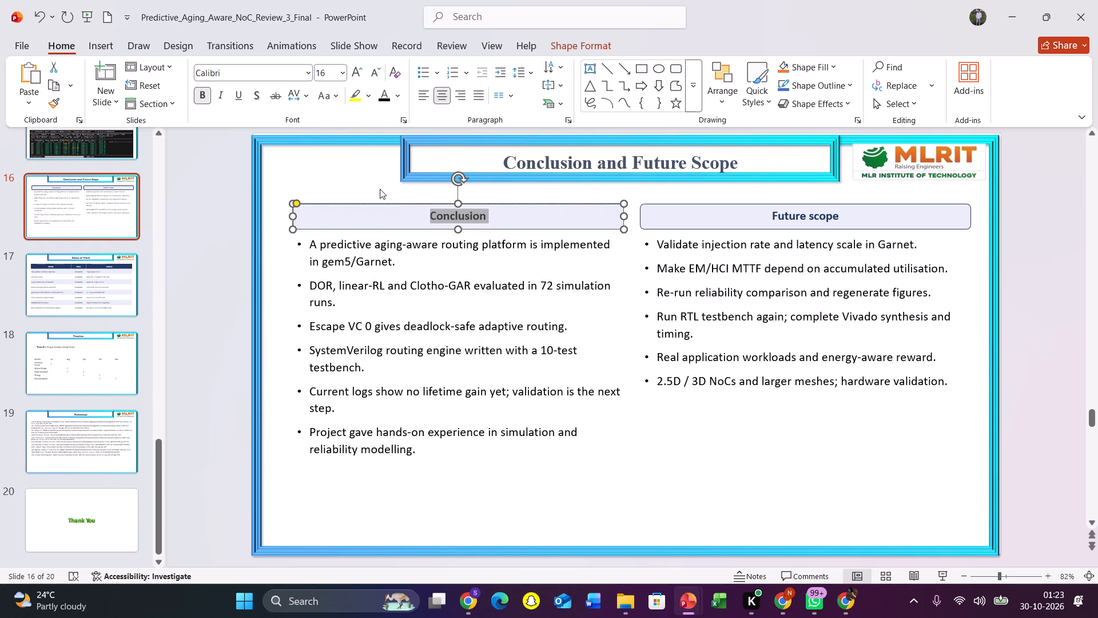
left_click(380, 189)
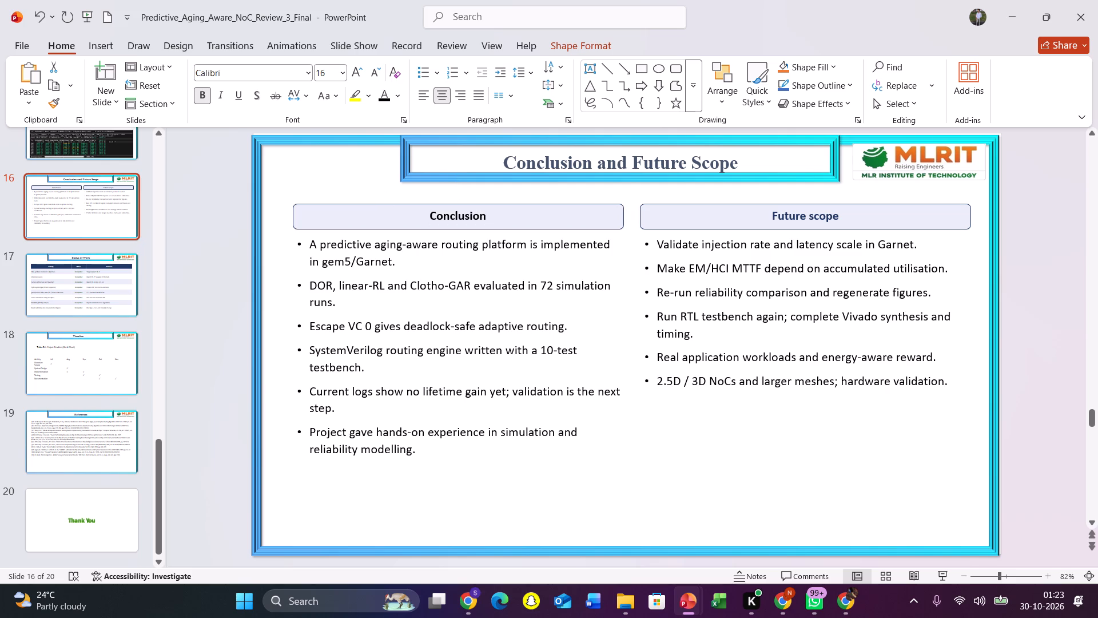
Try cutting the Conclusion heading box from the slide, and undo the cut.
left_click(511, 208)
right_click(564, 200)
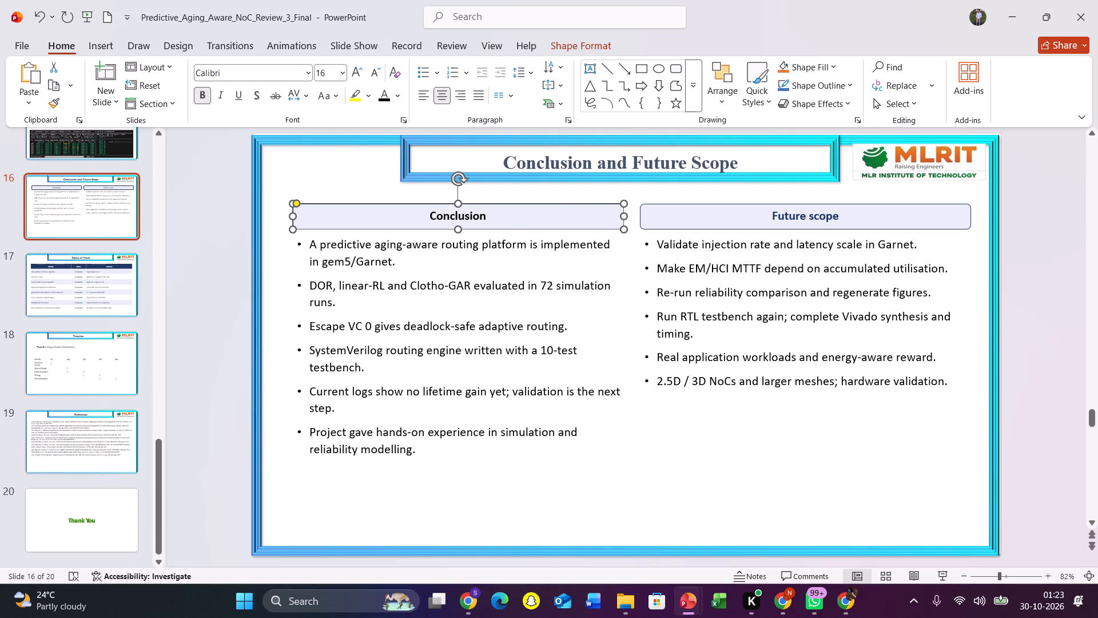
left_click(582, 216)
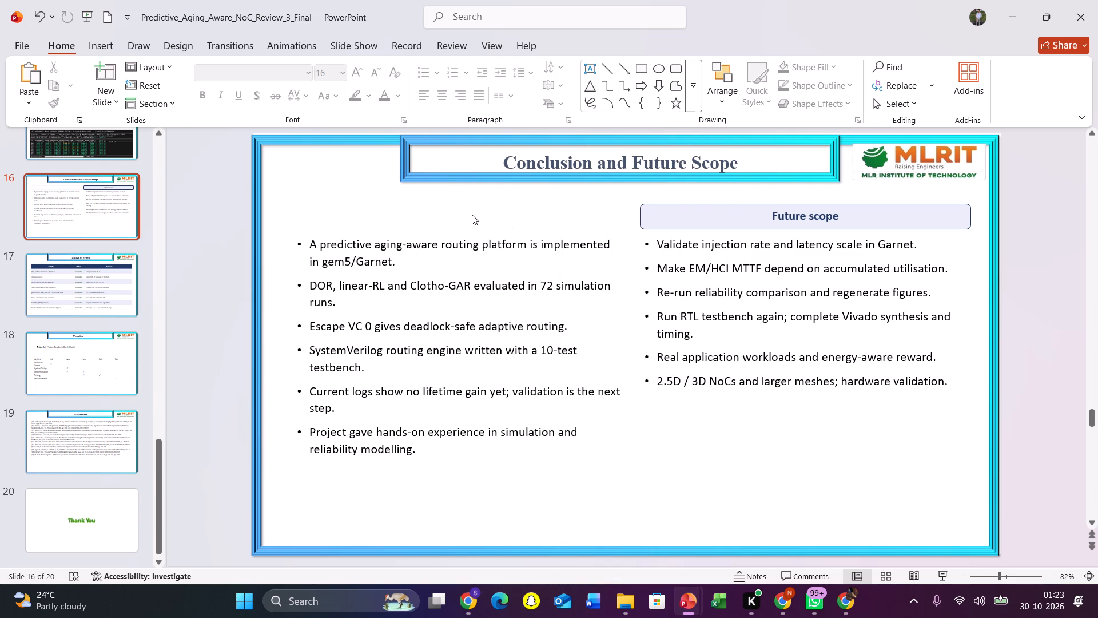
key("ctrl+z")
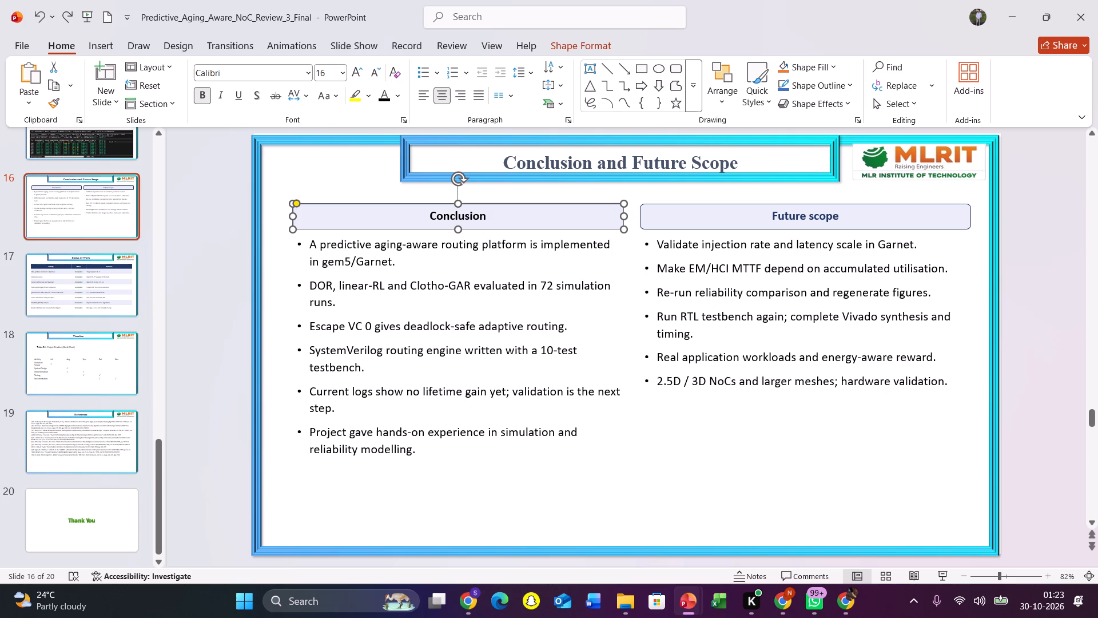
Cut the Conclusion heading box and paste it back in the same place above its bullet list.
left_click(433, 217)
key("ctrl+a")
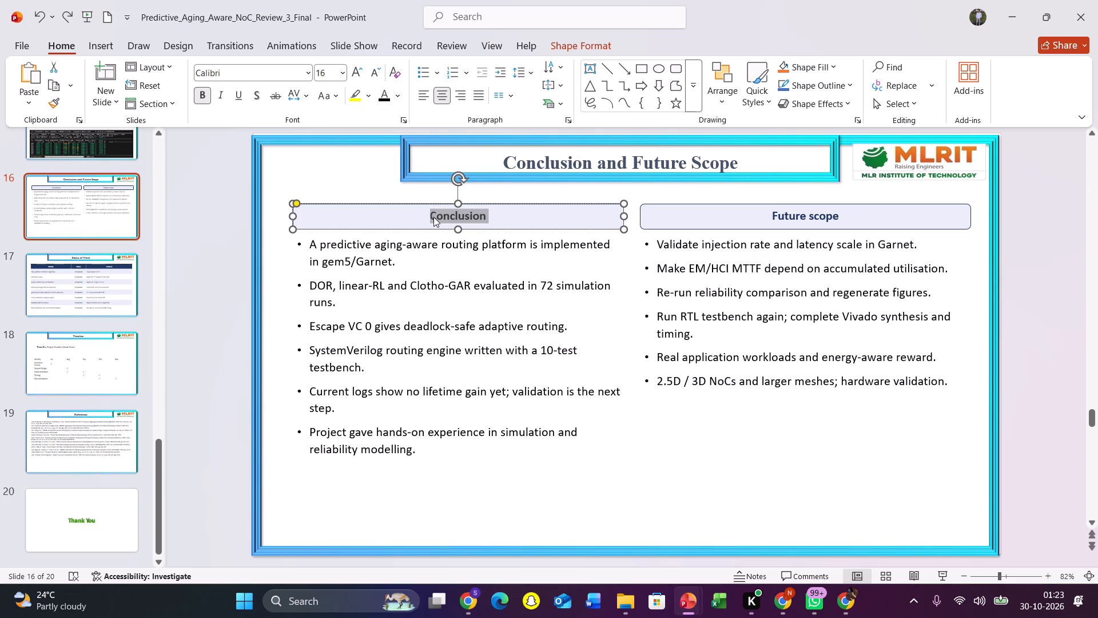
key("ctrl+c")
right_click(391, 202)
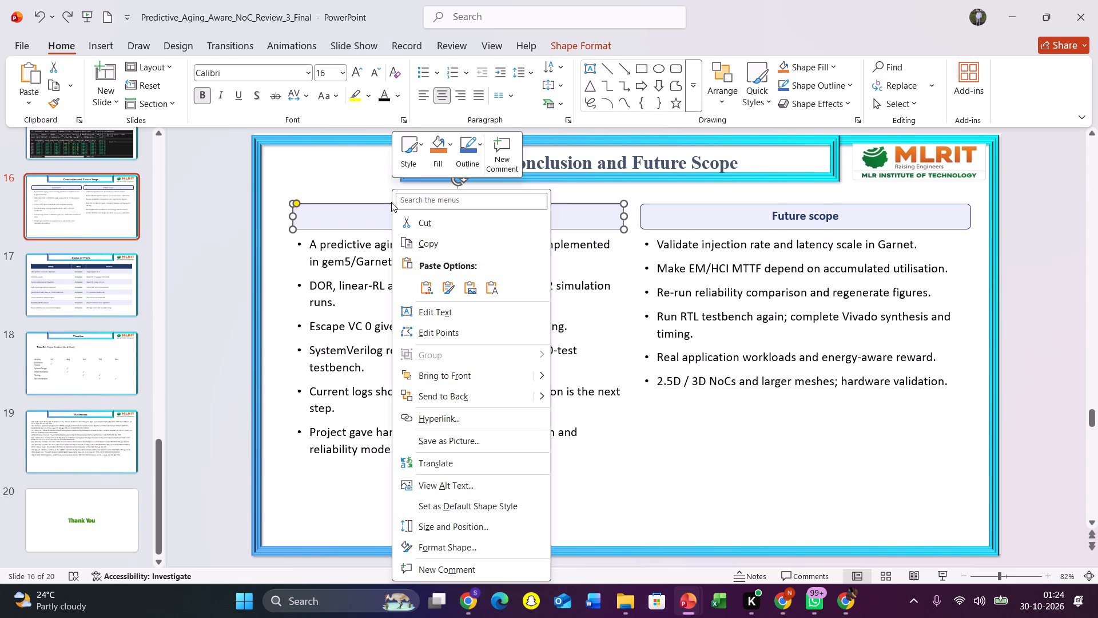
left_click(412, 220)
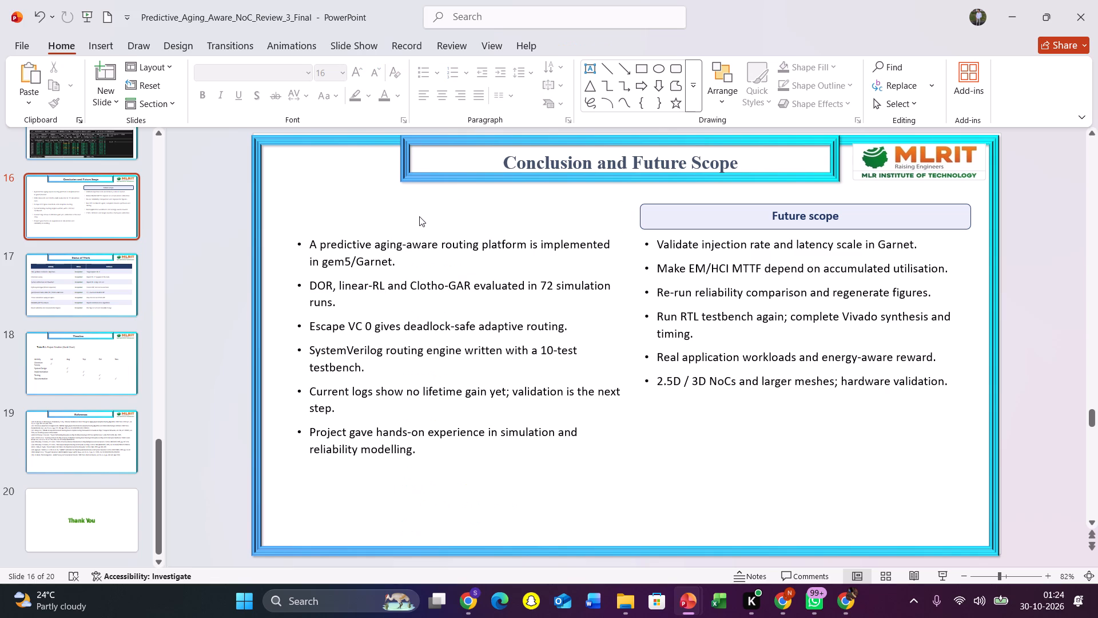
key("ctrl+v")
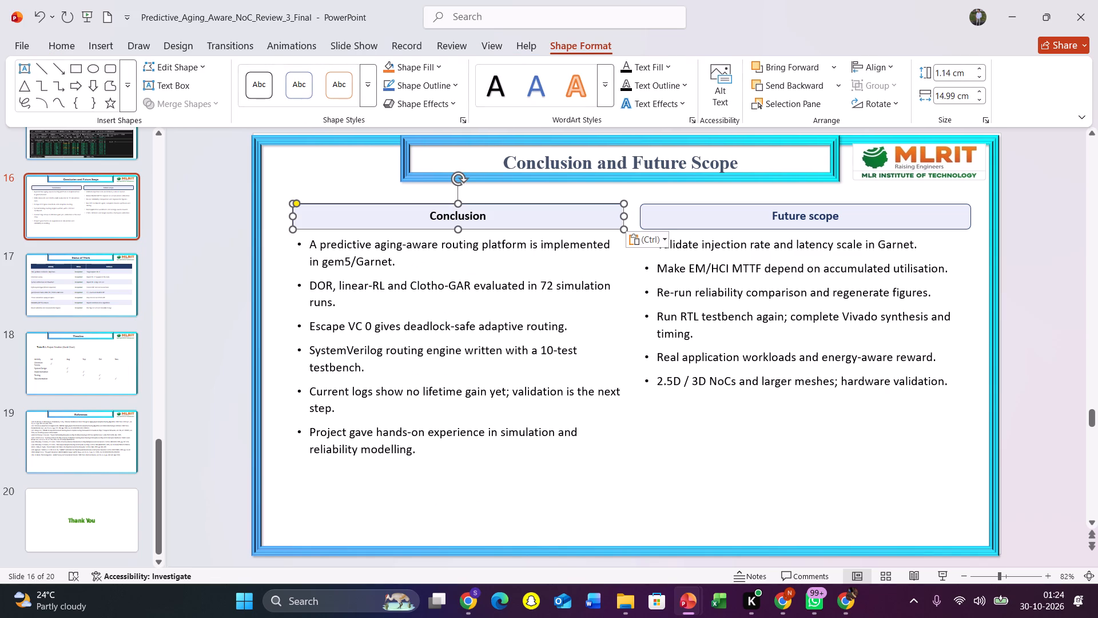
Give the Conclusion heading box the white shape style with a black outline and the black WordArt text style.
left_click(261, 93)
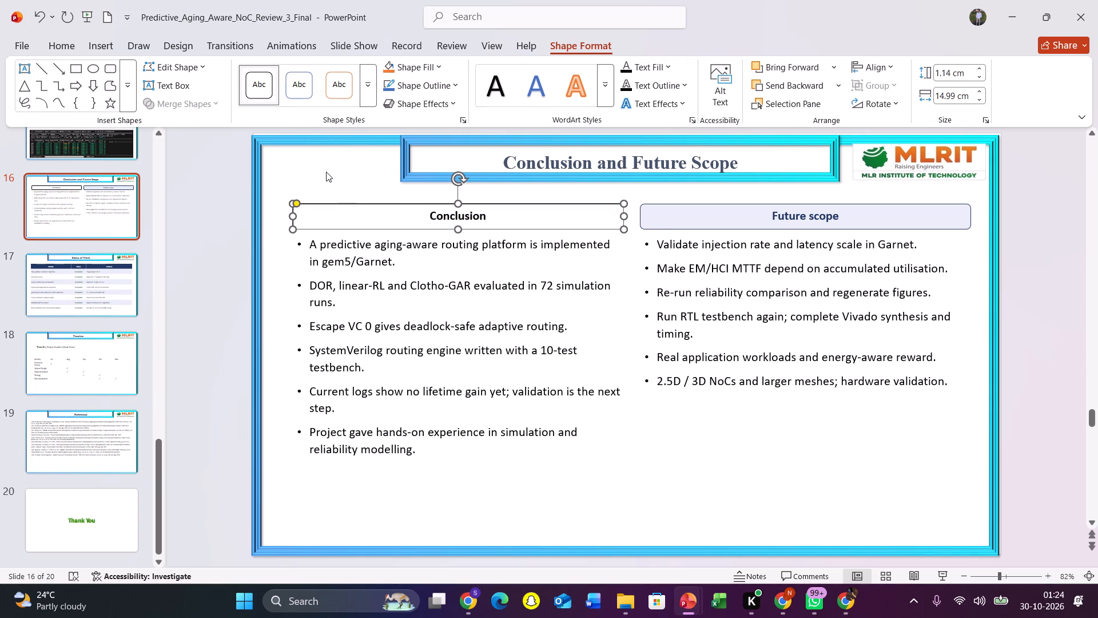
left_click(495, 90)
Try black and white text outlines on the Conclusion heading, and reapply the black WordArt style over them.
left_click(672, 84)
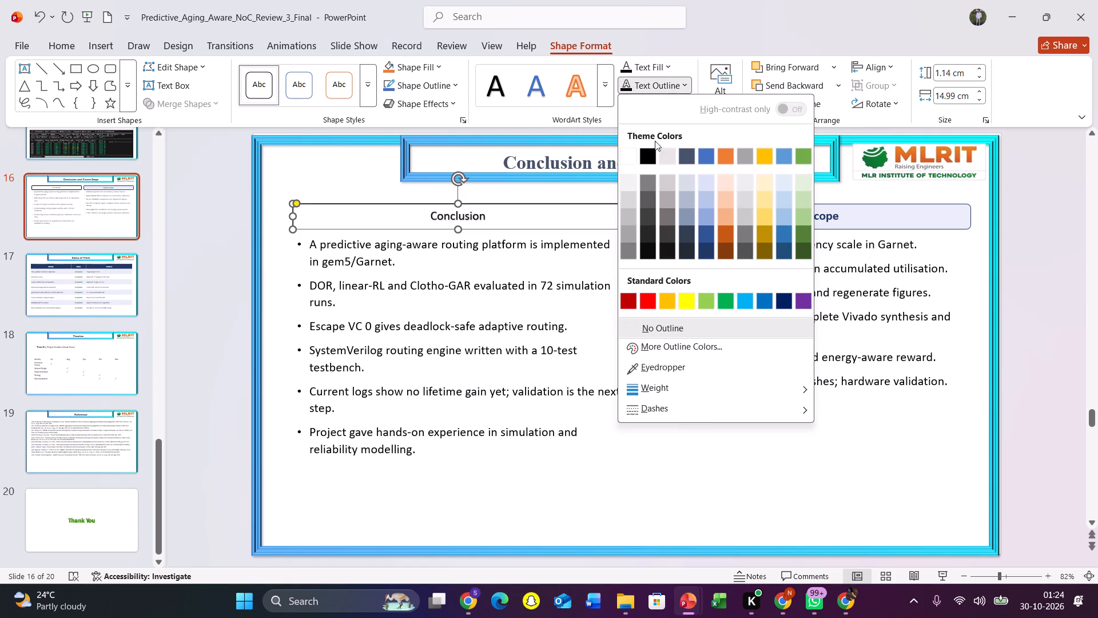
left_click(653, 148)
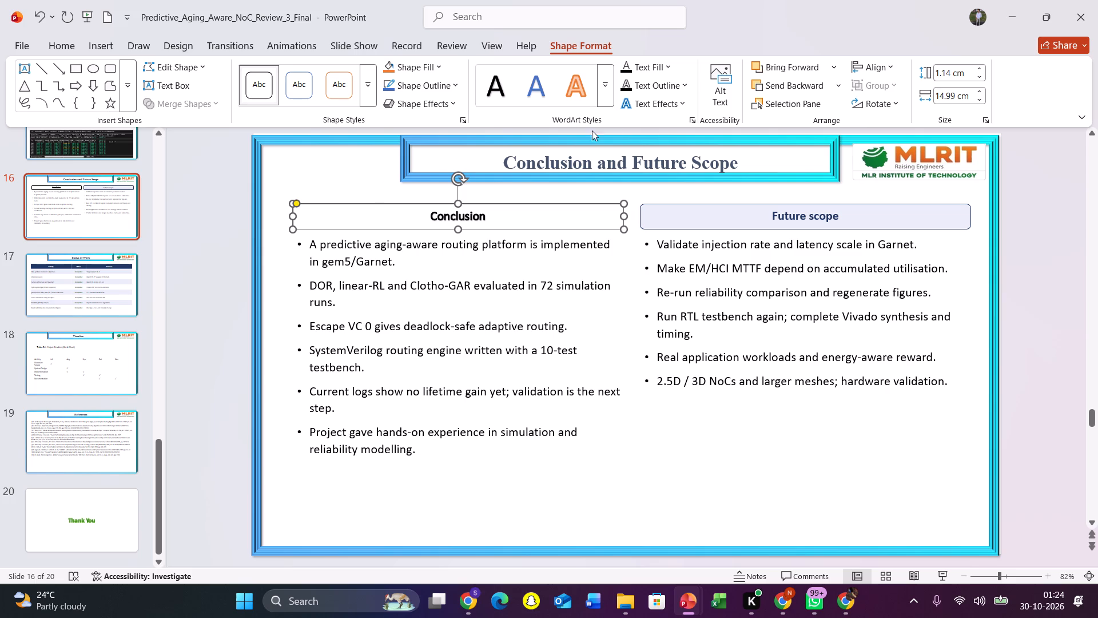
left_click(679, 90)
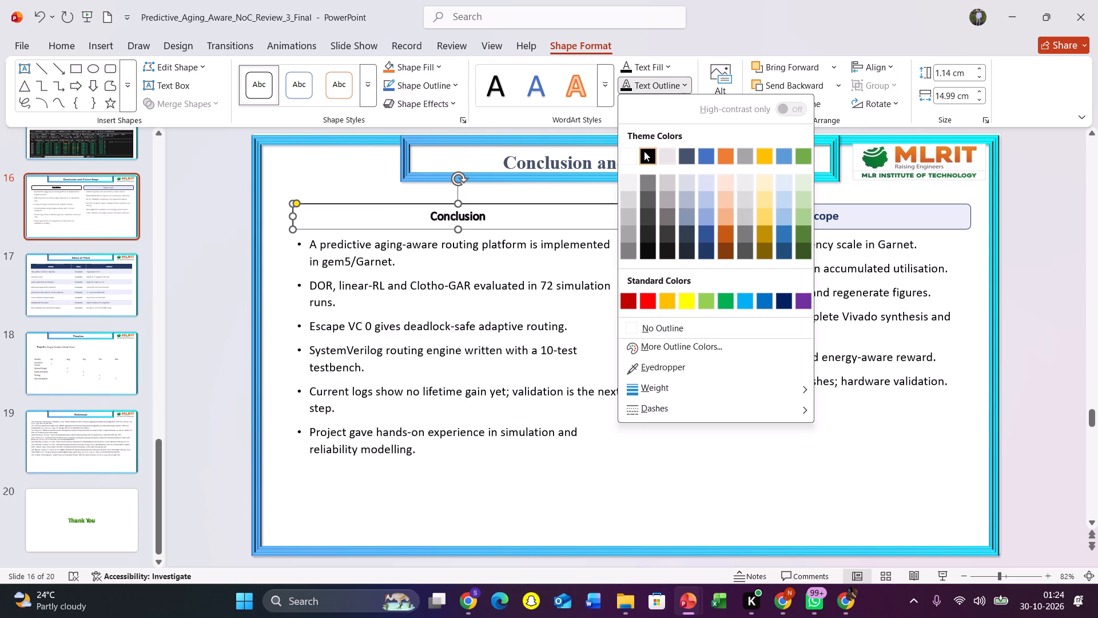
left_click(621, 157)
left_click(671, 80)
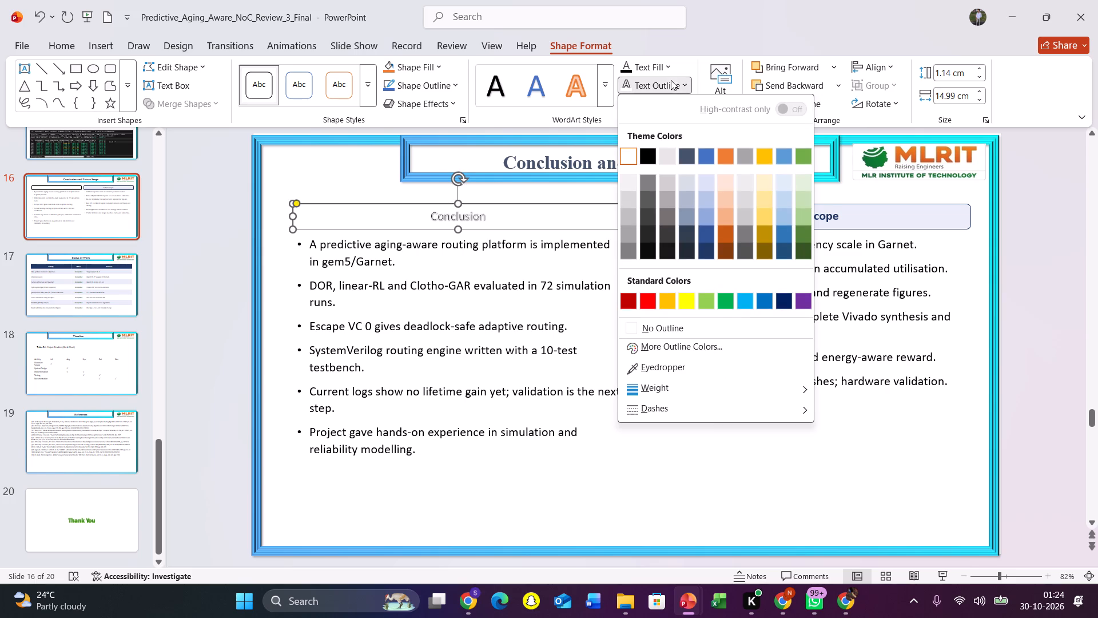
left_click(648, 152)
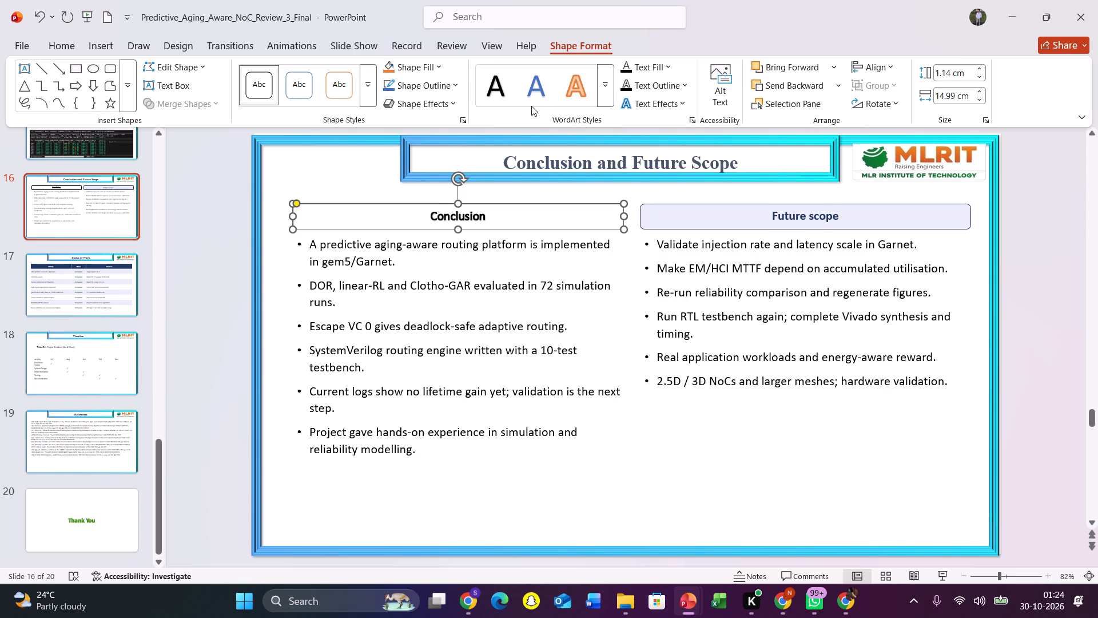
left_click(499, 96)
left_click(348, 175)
Set the font colour of the Future scope heading to black.
left_click(669, 212)
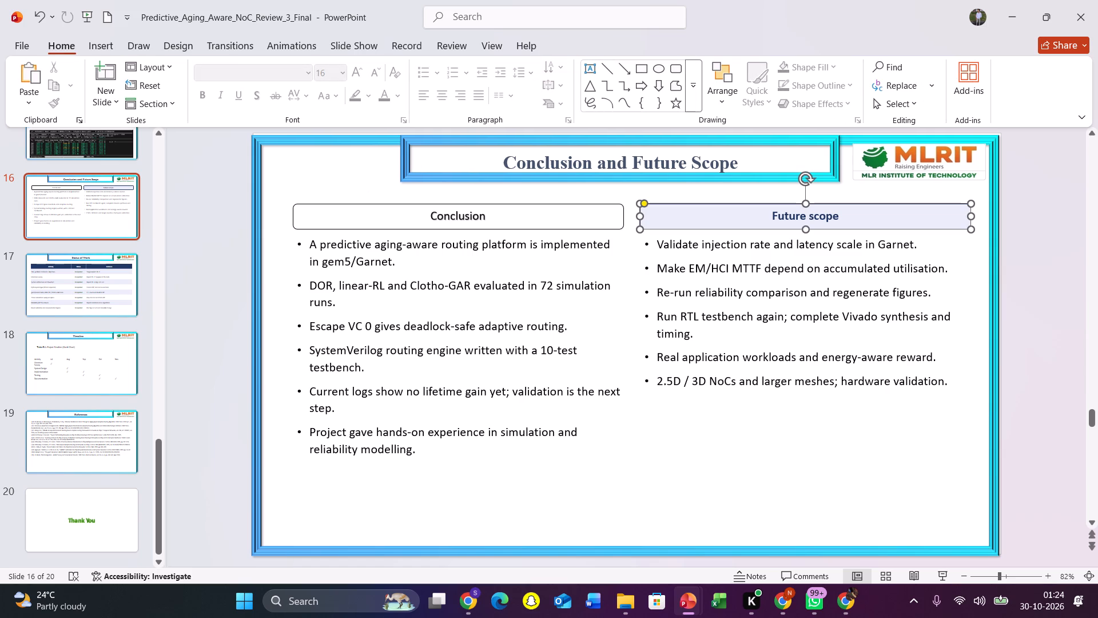
left_click(782, 215)
key("ctrl+a")
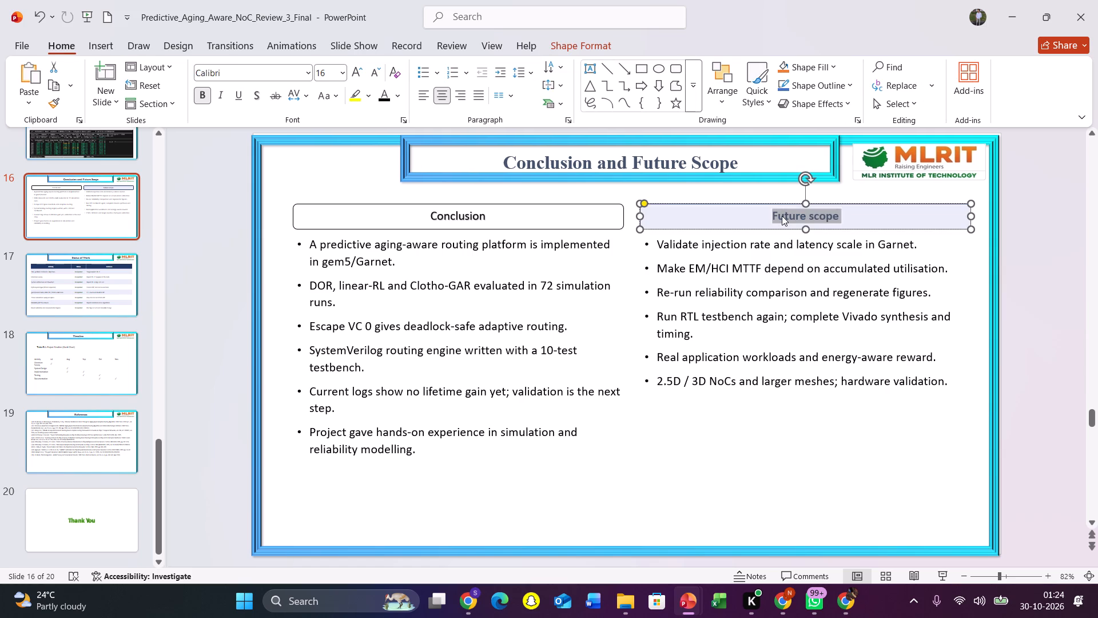
left_click(396, 102)
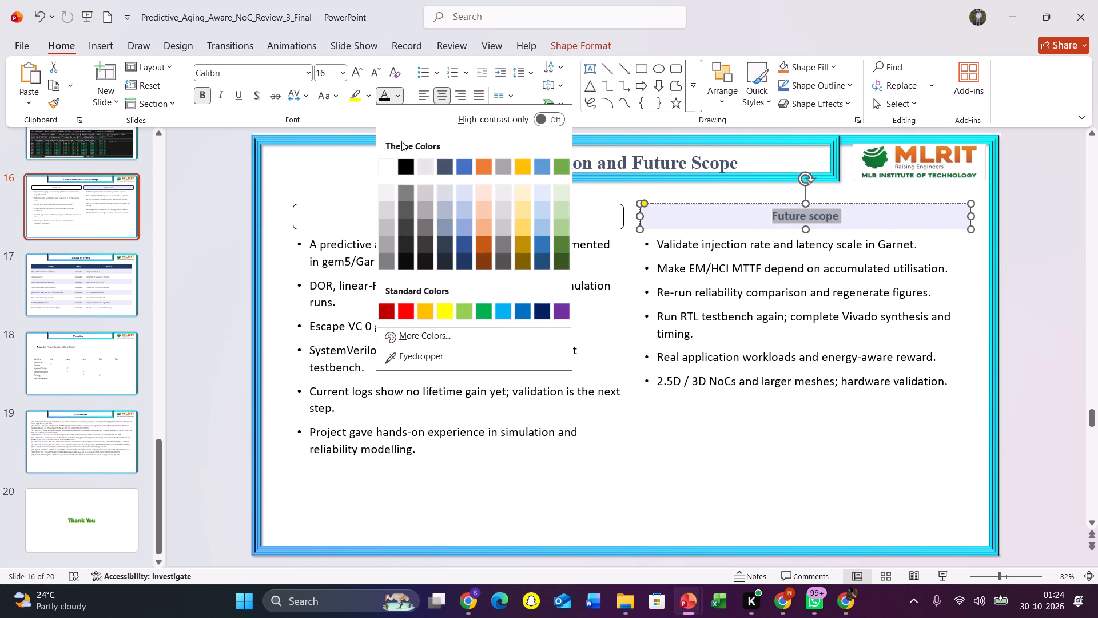
left_click(406, 167)
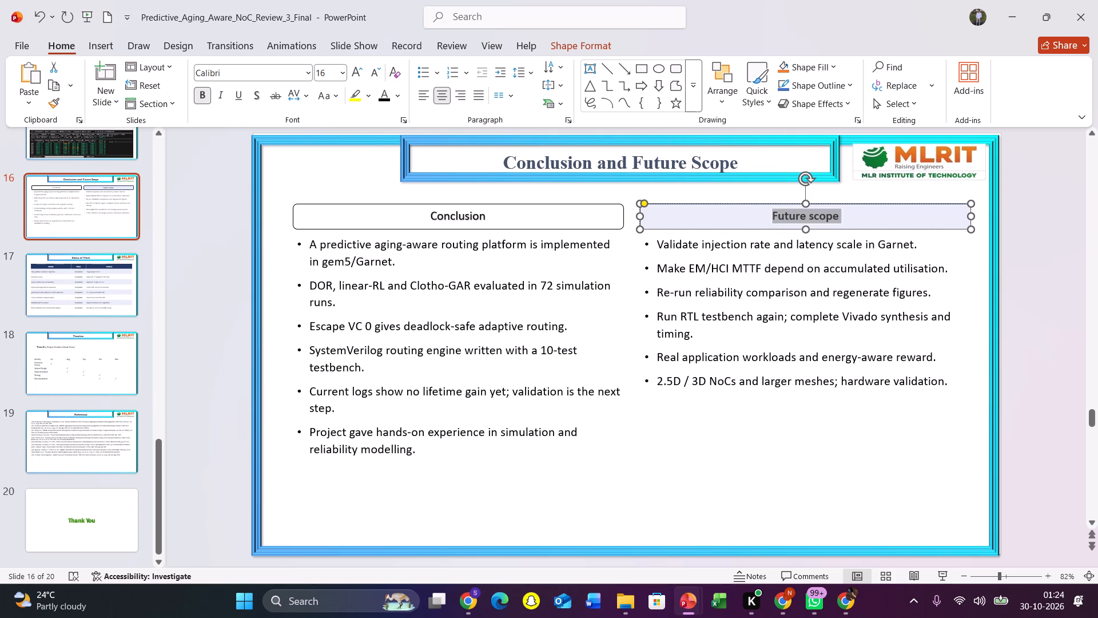
Cut the Future scope heading box and paste it back in the same place above its bullet list.
key("ctrl+c")
right_click(751, 204)
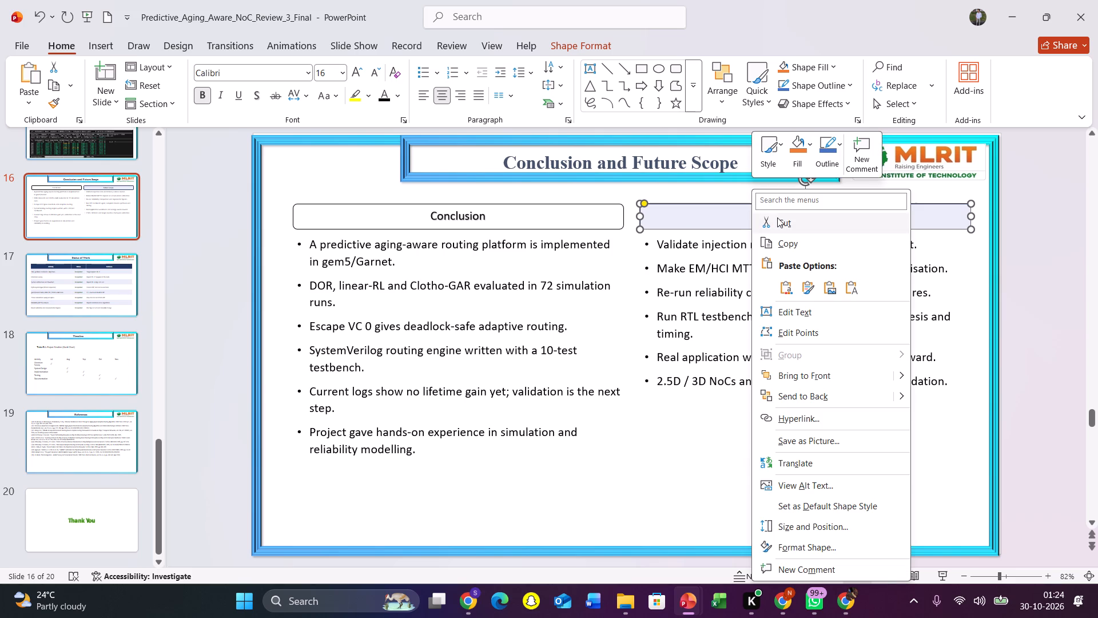
left_click(777, 217)
key("ctrl+v")
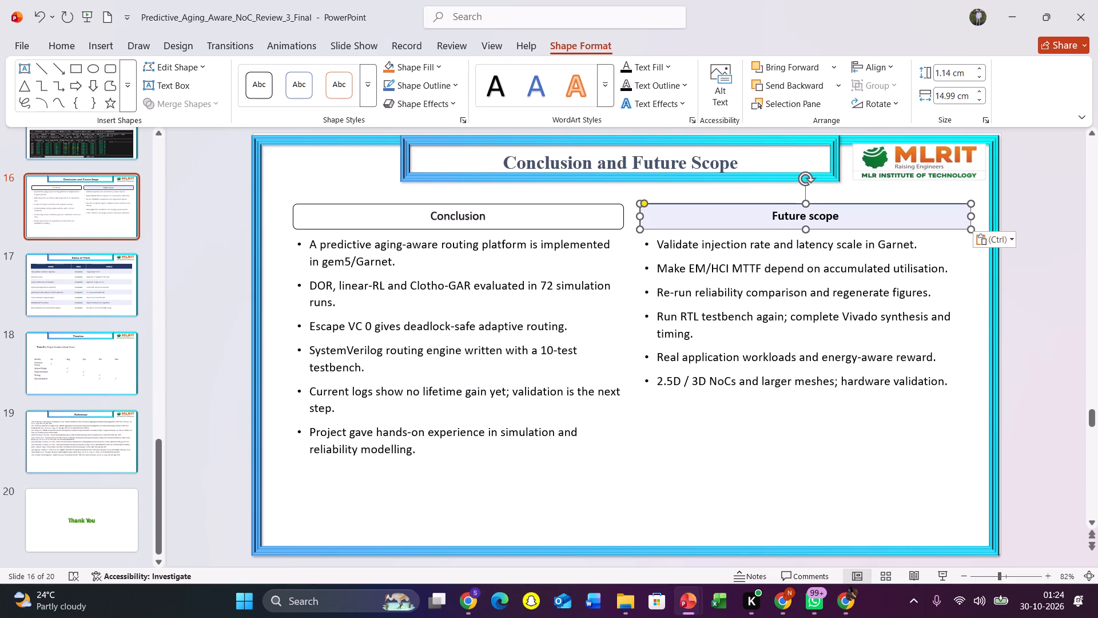
Apply the white shape style with a black outline to the Future scope heading box.
left_click(253, 90)
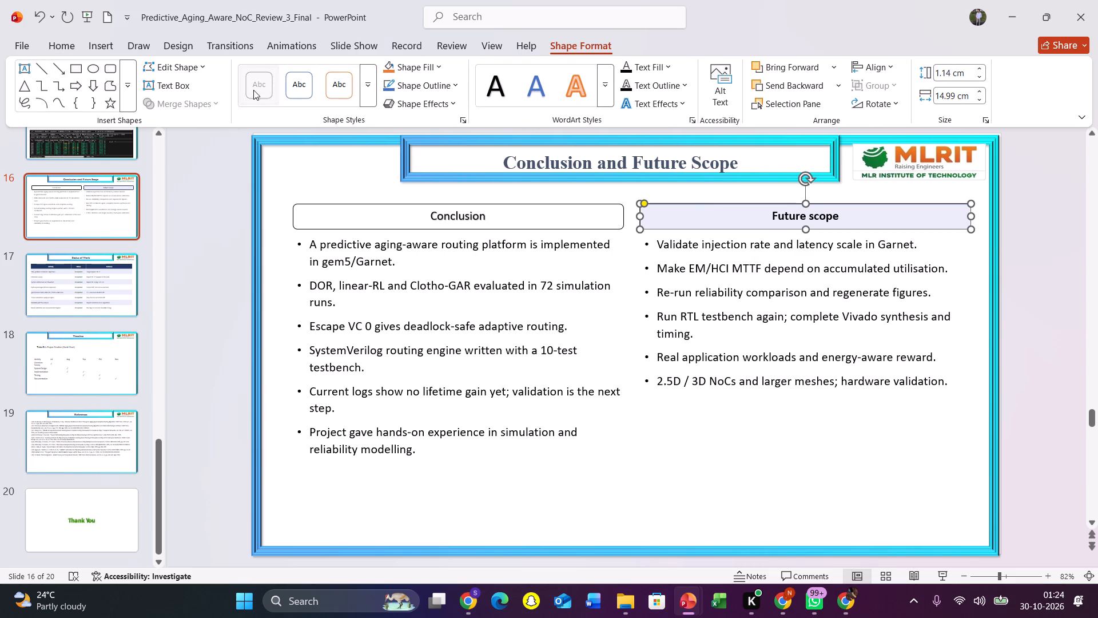
Try a black text outline on the Future scope heading, and apply the black WordArt style over it.
left_click(660, 82)
left_click(645, 152)
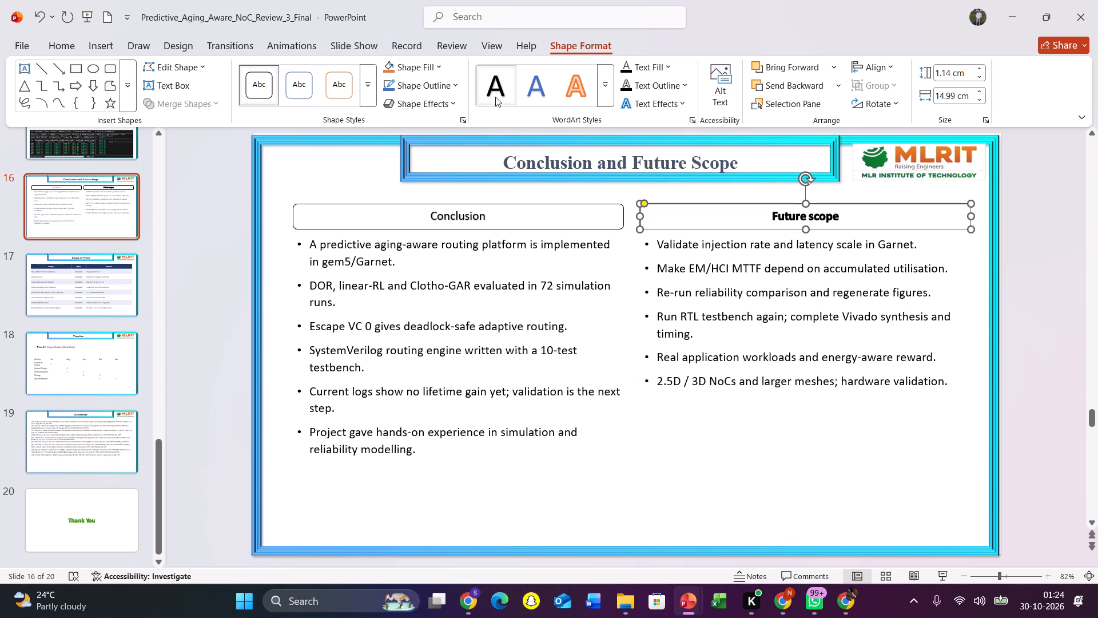
left_click(495, 95)
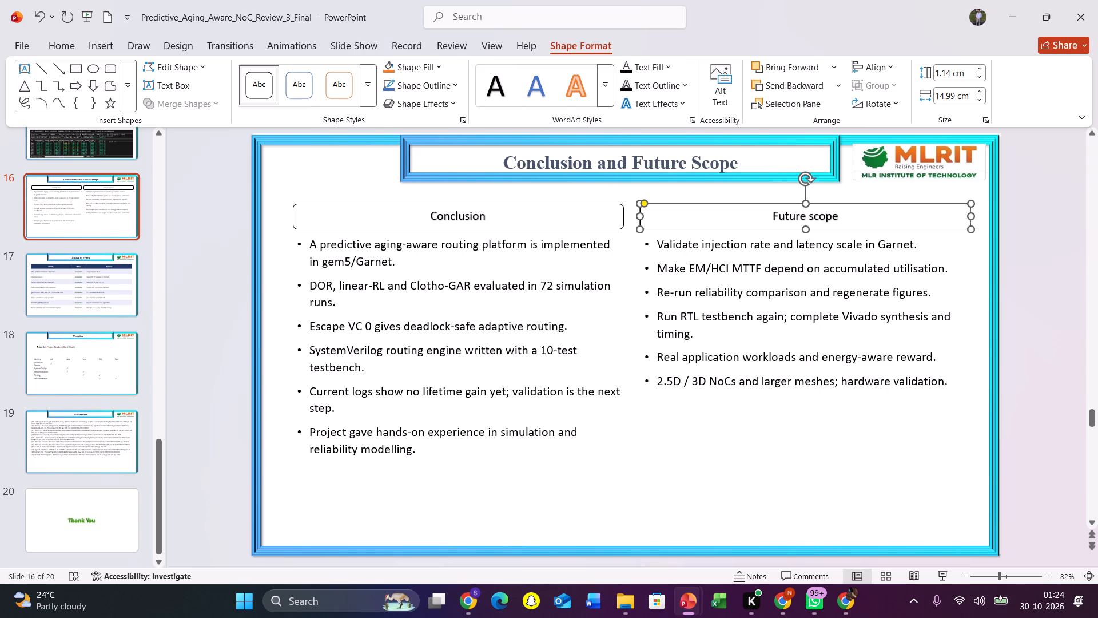
left_click(372, 174)
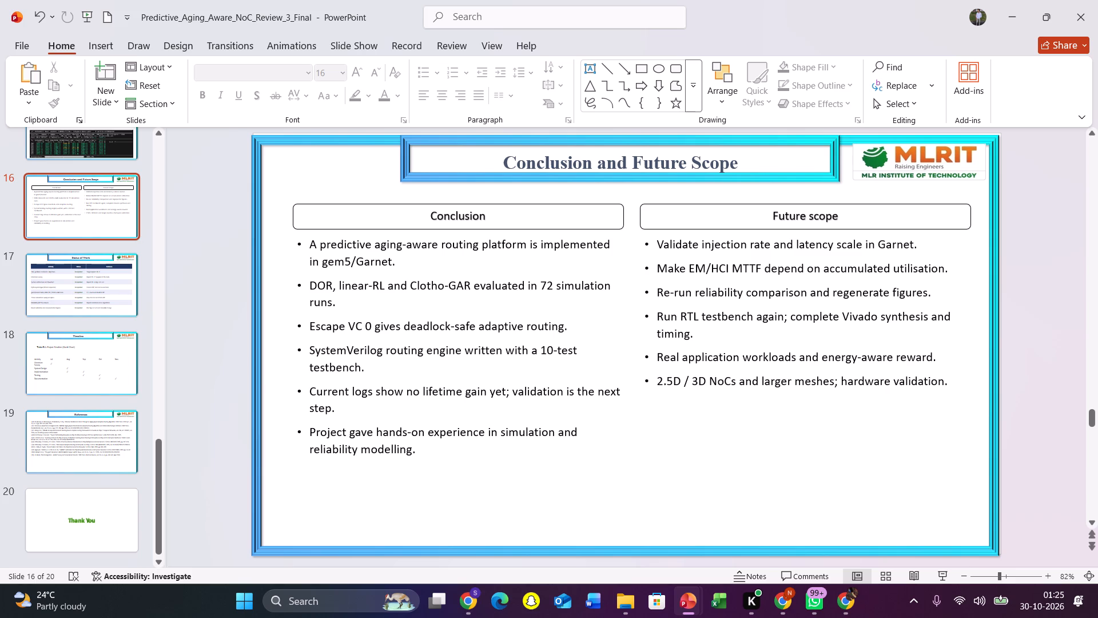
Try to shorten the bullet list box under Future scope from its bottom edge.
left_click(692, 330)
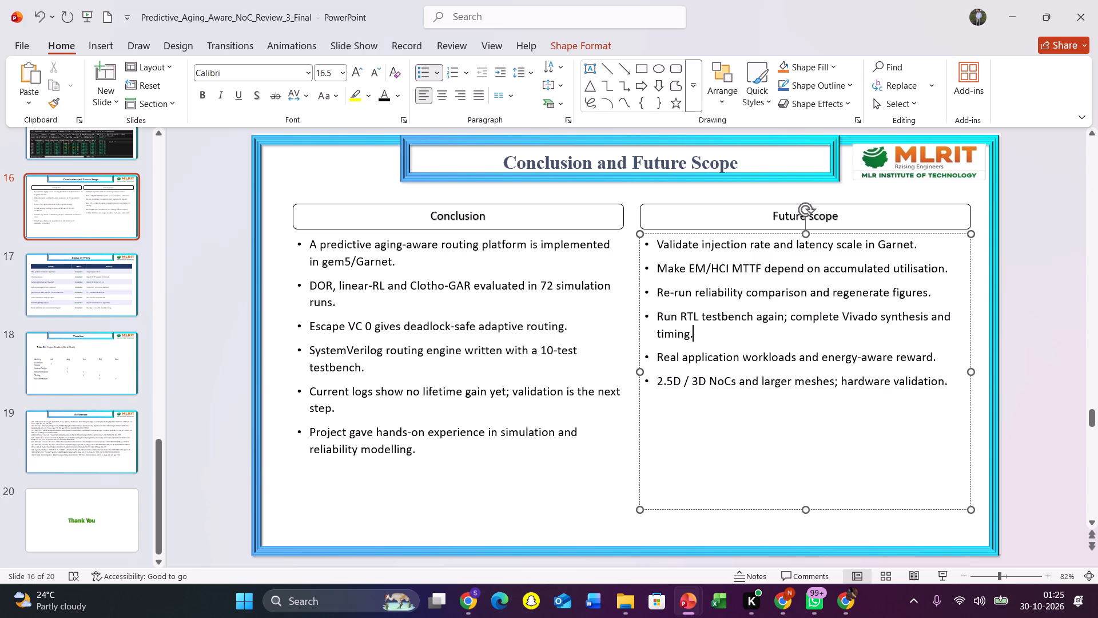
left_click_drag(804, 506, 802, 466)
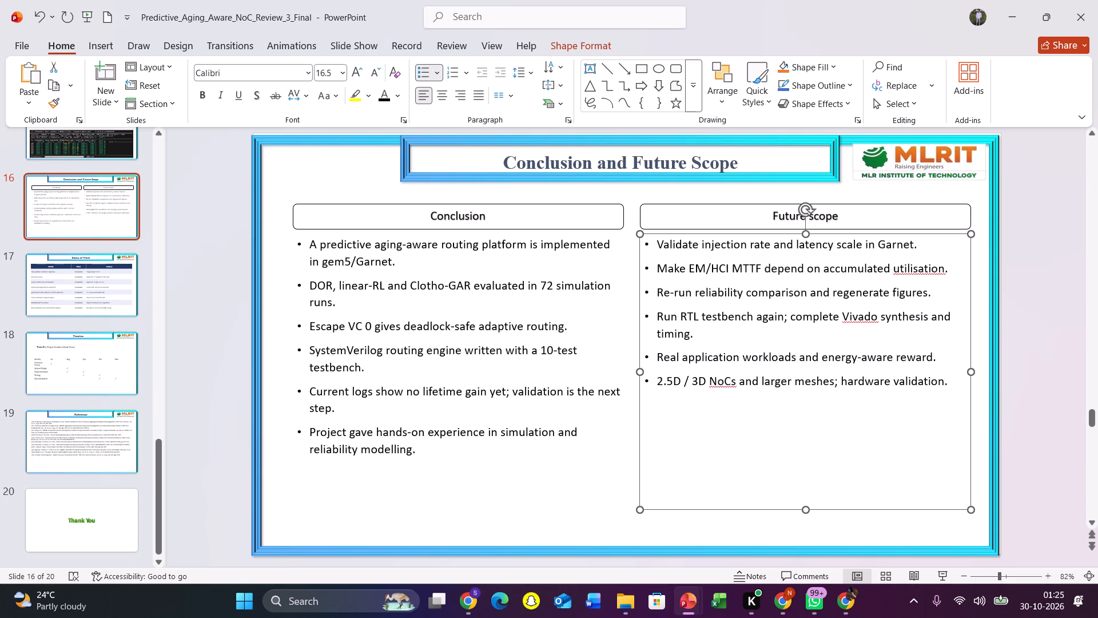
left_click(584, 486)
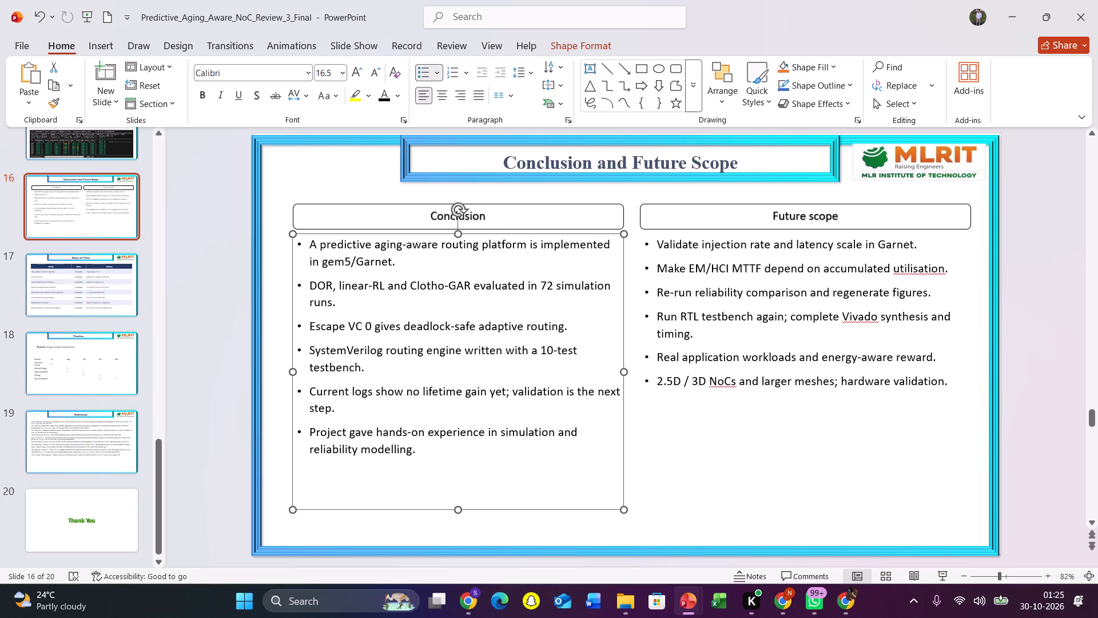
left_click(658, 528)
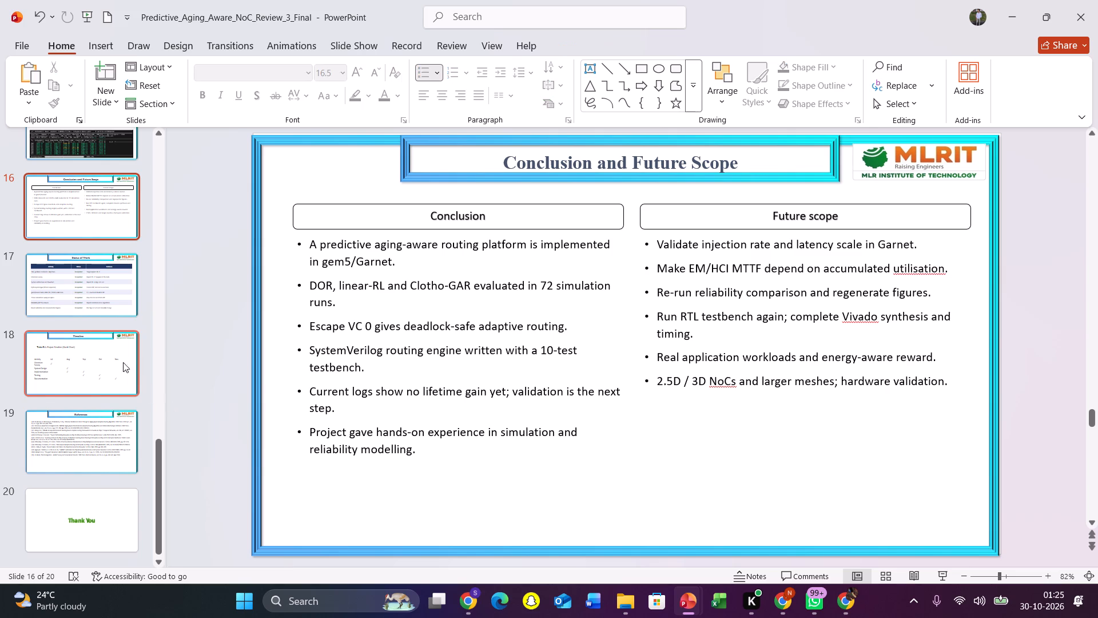
Copy the complete list of references, [1] through [11], from the References slide.
left_click(97, 293)
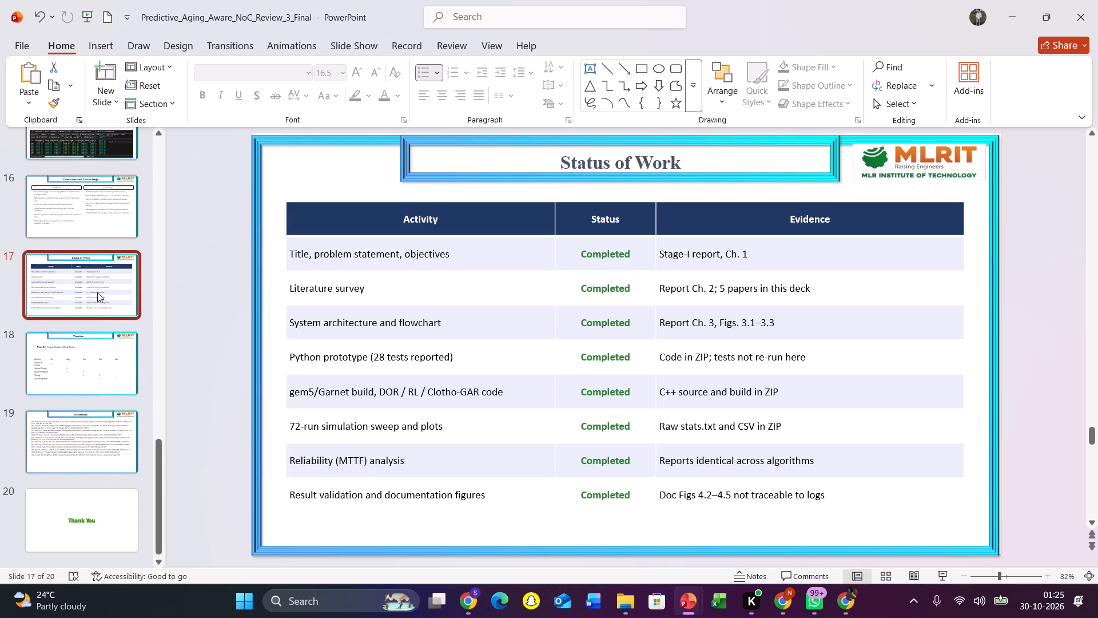
left_click(86, 358)
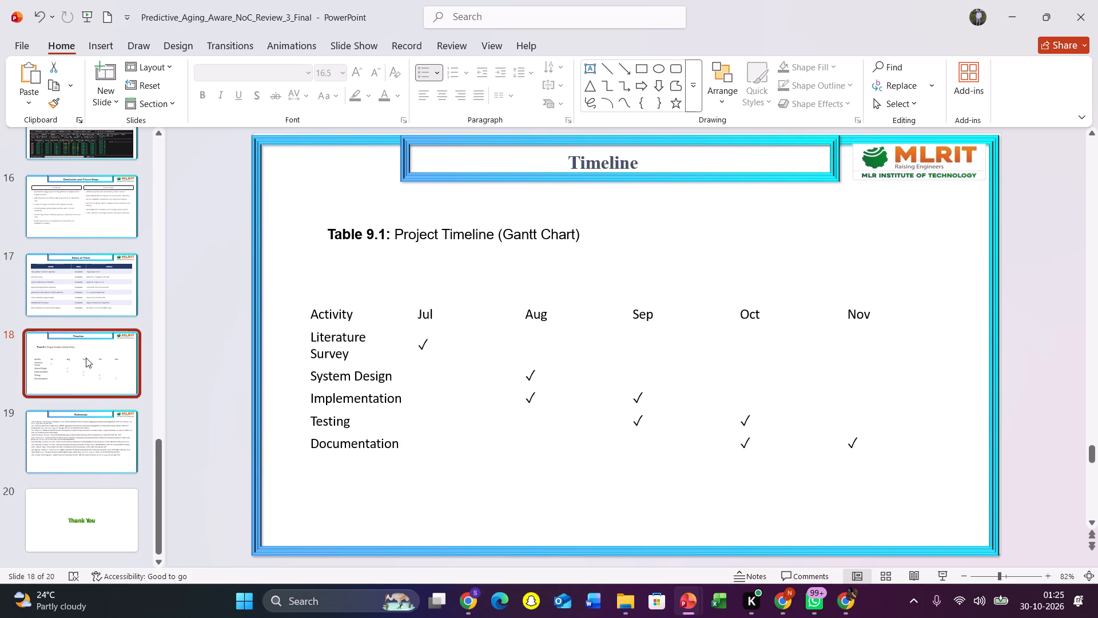
left_click(78, 435)
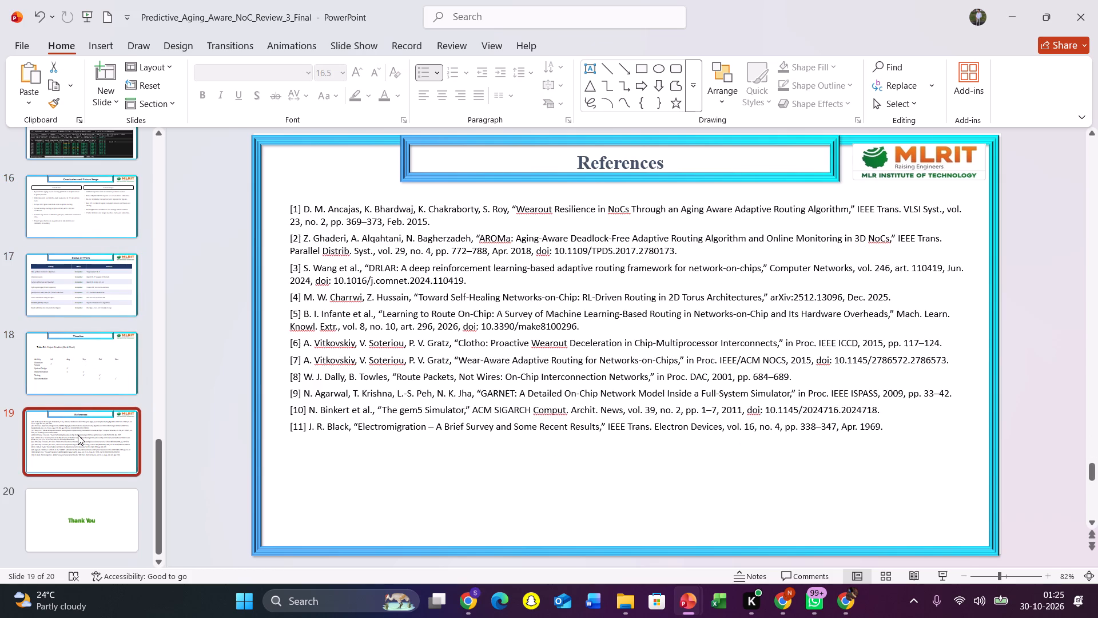
left_click(351, 369)
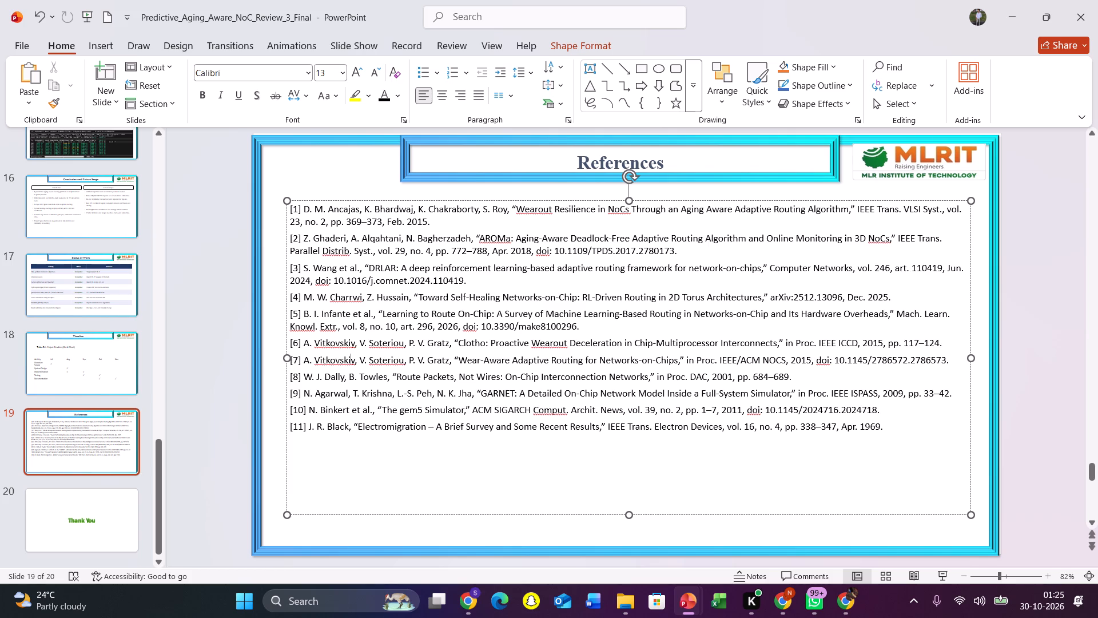
left_click_drag(291, 209, 517, 449)
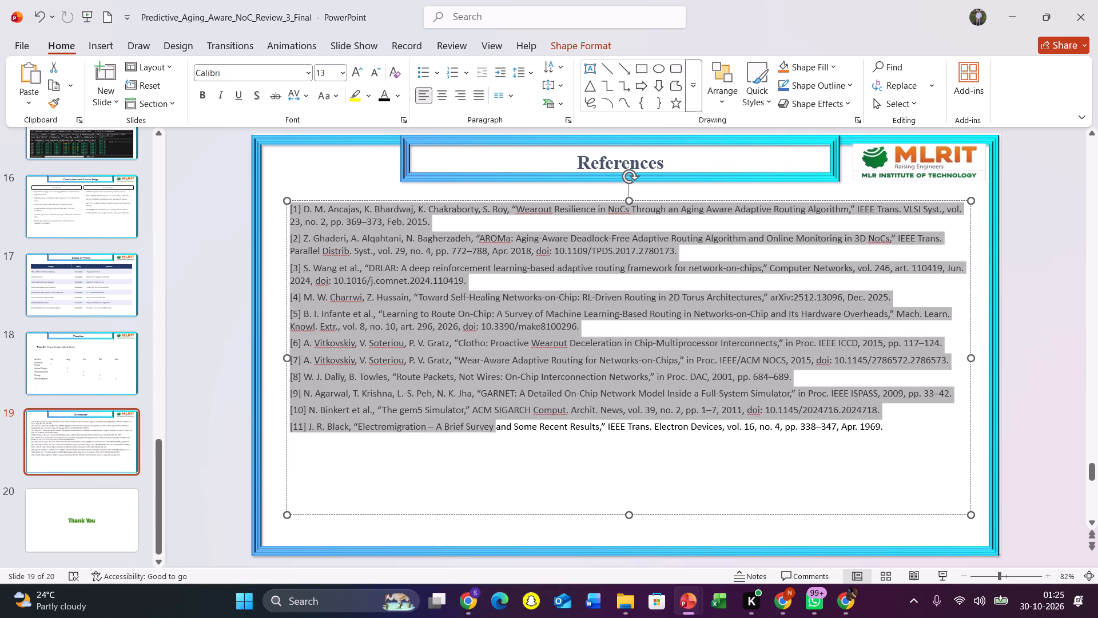
left_click_drag(517, 449, 883, 458)
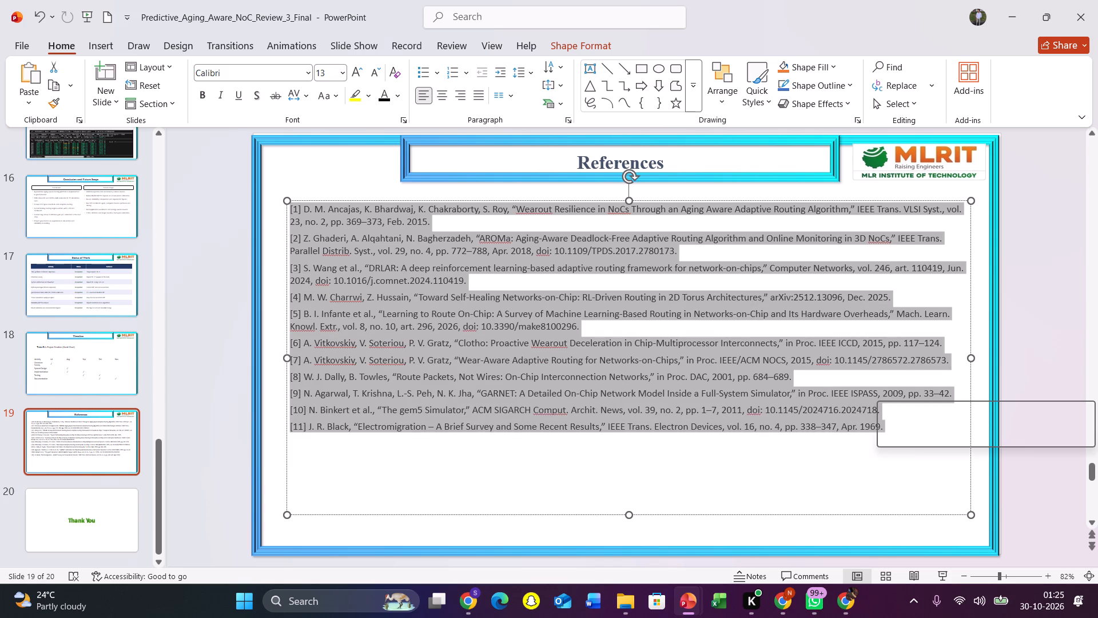
key("ctrl+c")
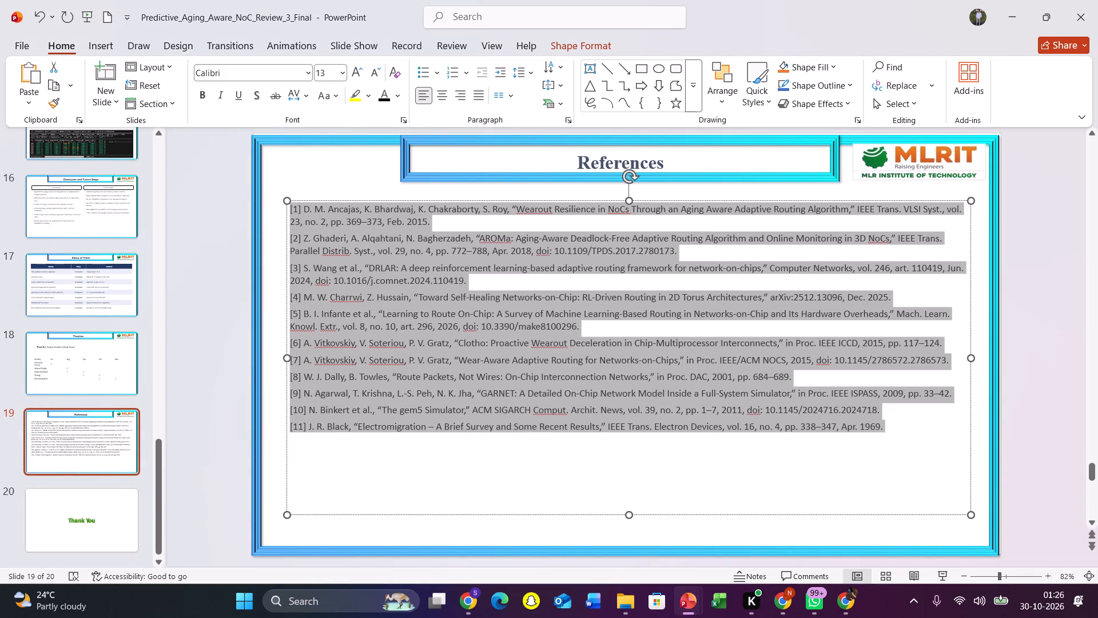
key("BackSpace")
key("ctrl+v")
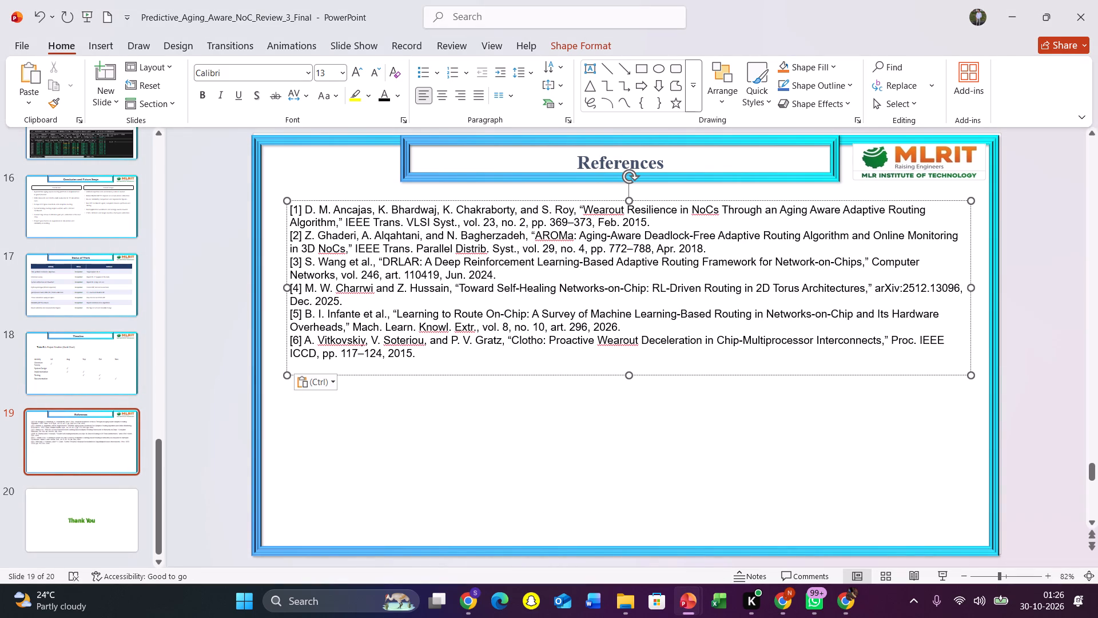
Set the font of all six references to Calibri (Body).
left_click_drag(292, 208, 405, 345)
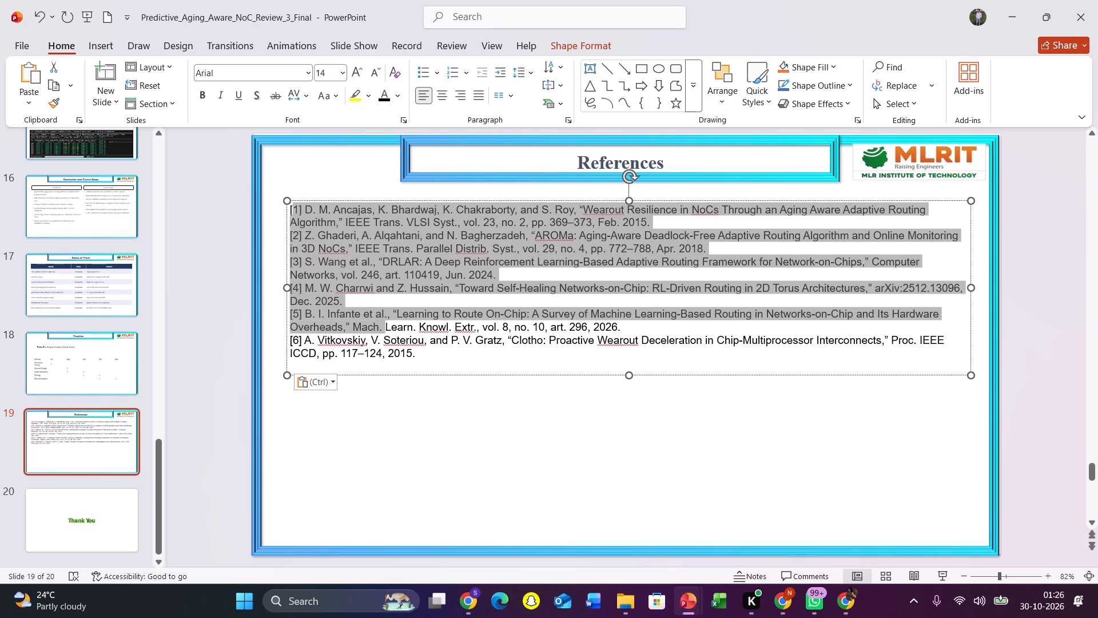
left_click_drag(405, 345, 433, 365)
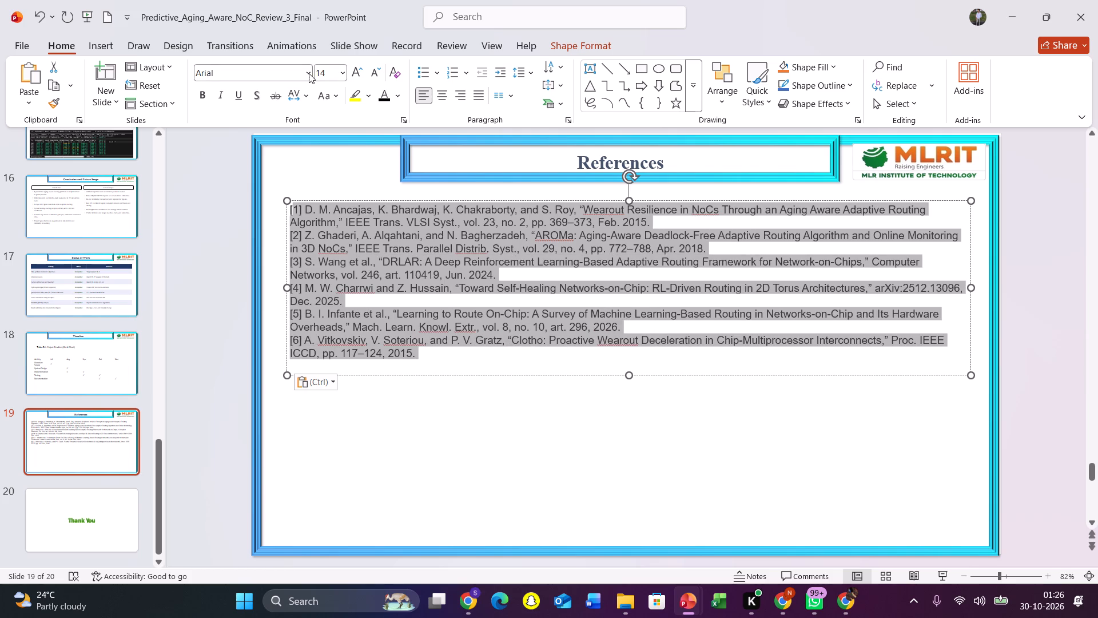
left_click(308, 74)
left_click(272, 130)
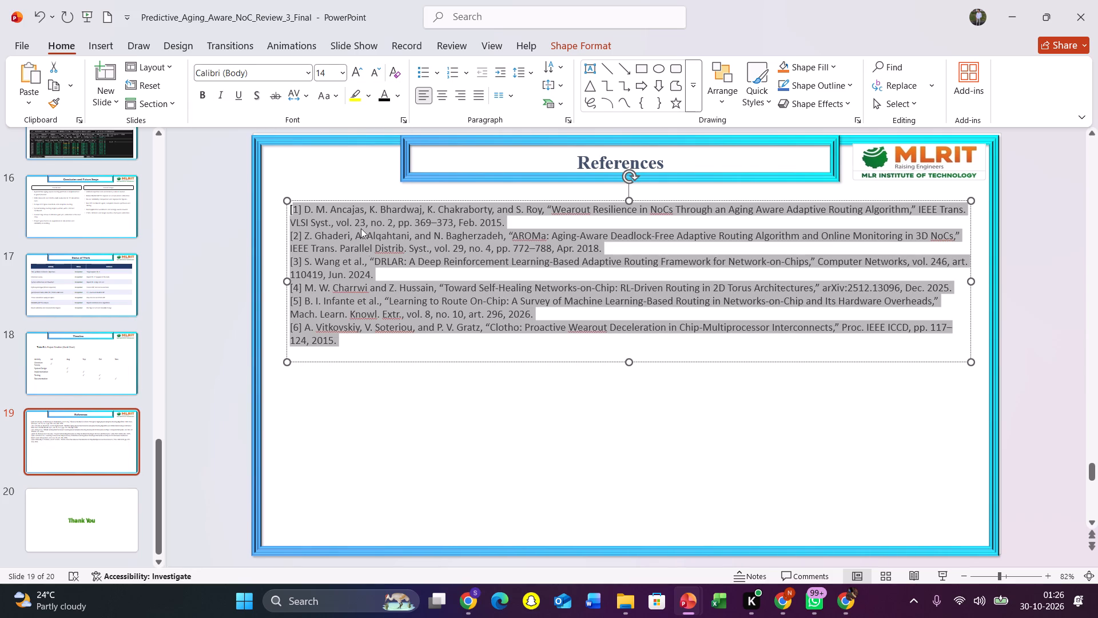
left_click(385, 401)
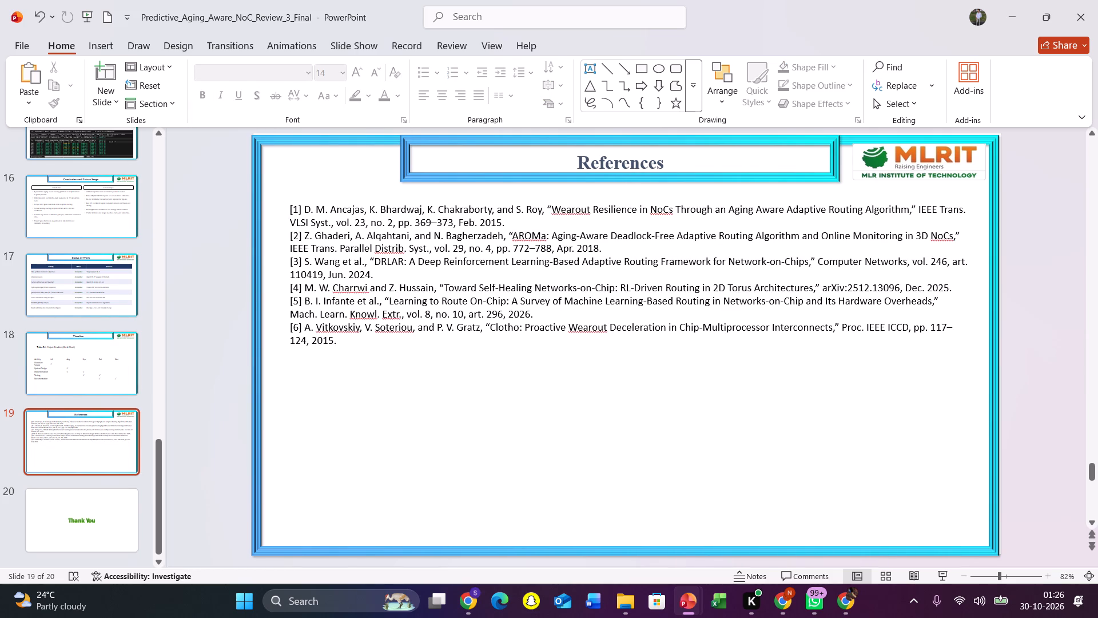
Insert a blank line between each of the six entries on the References slide.
left_click(504, 222)
key("Return")
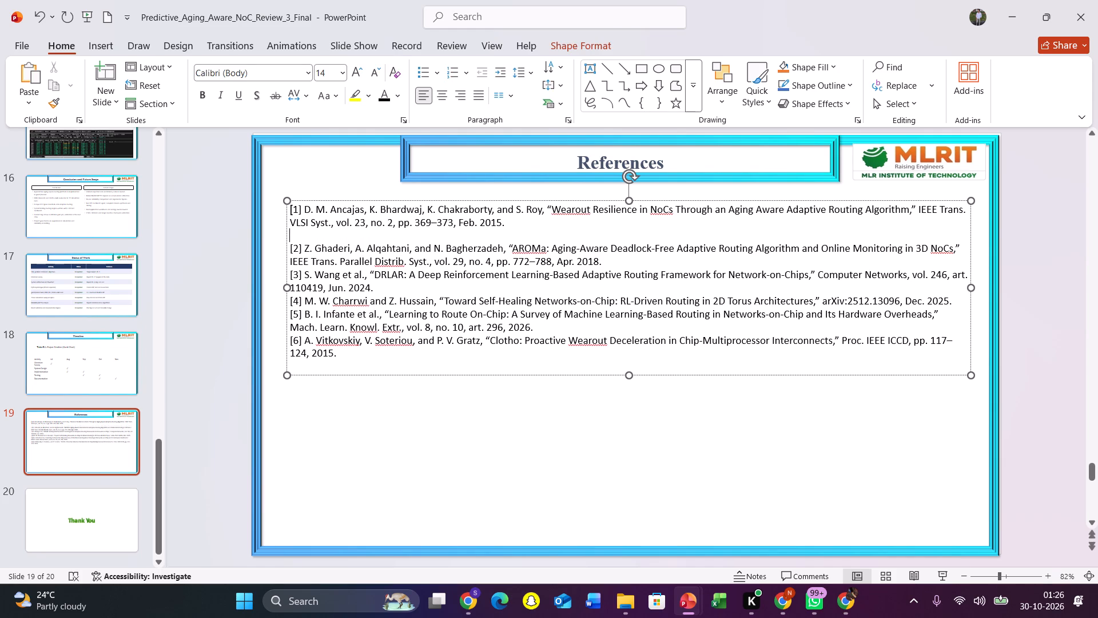
left_click(616, 259)
key("Return")
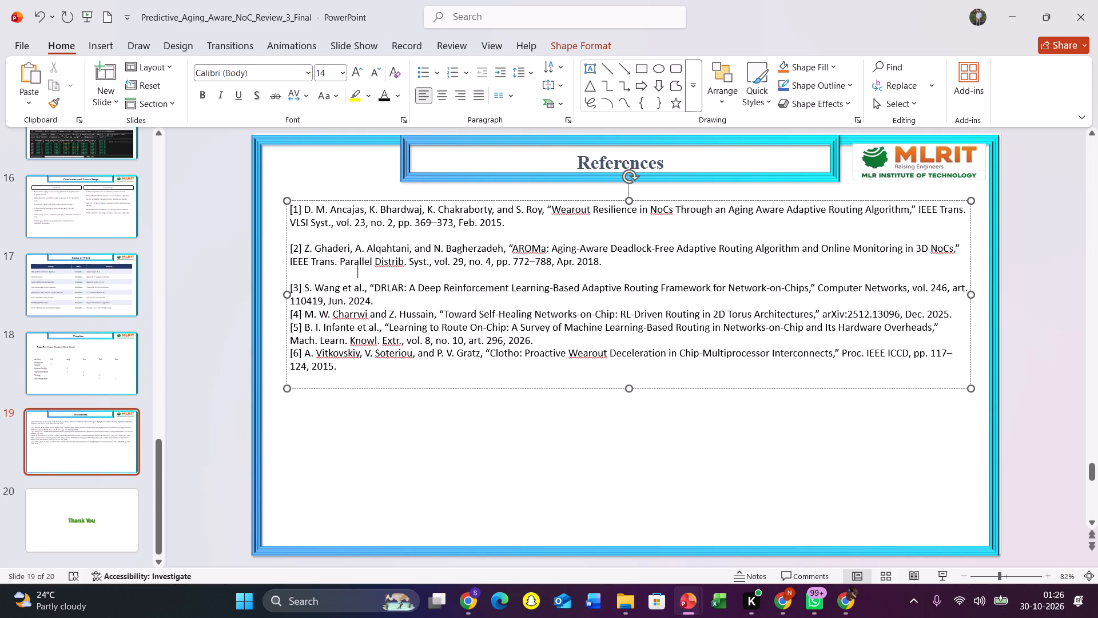
left_click(537, 304)
key("Return")
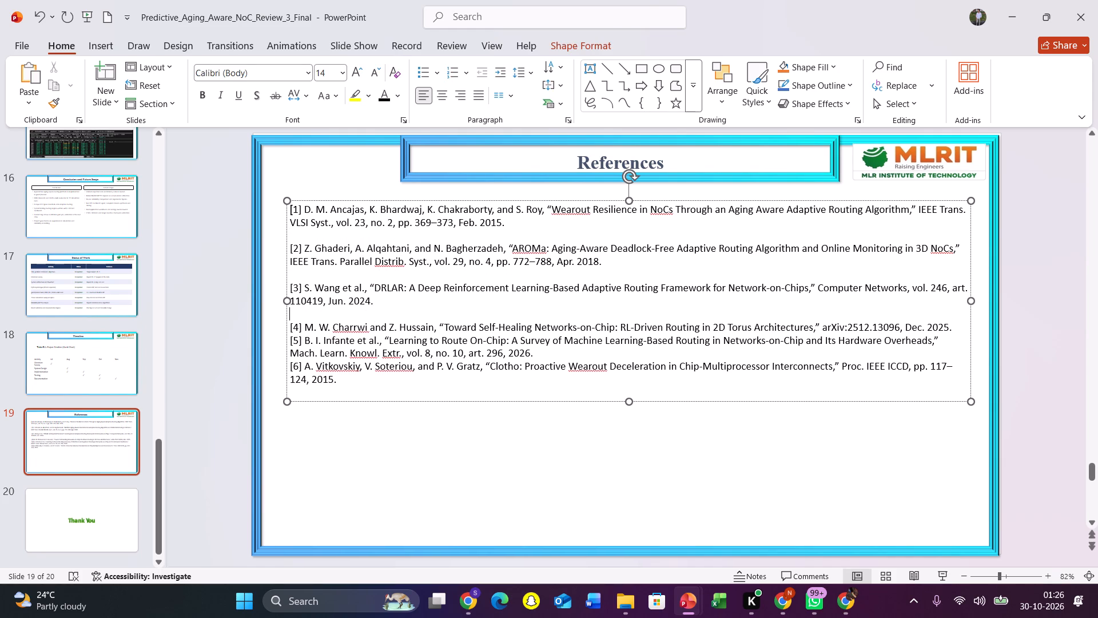
left_click(958, 326)
key("Return")
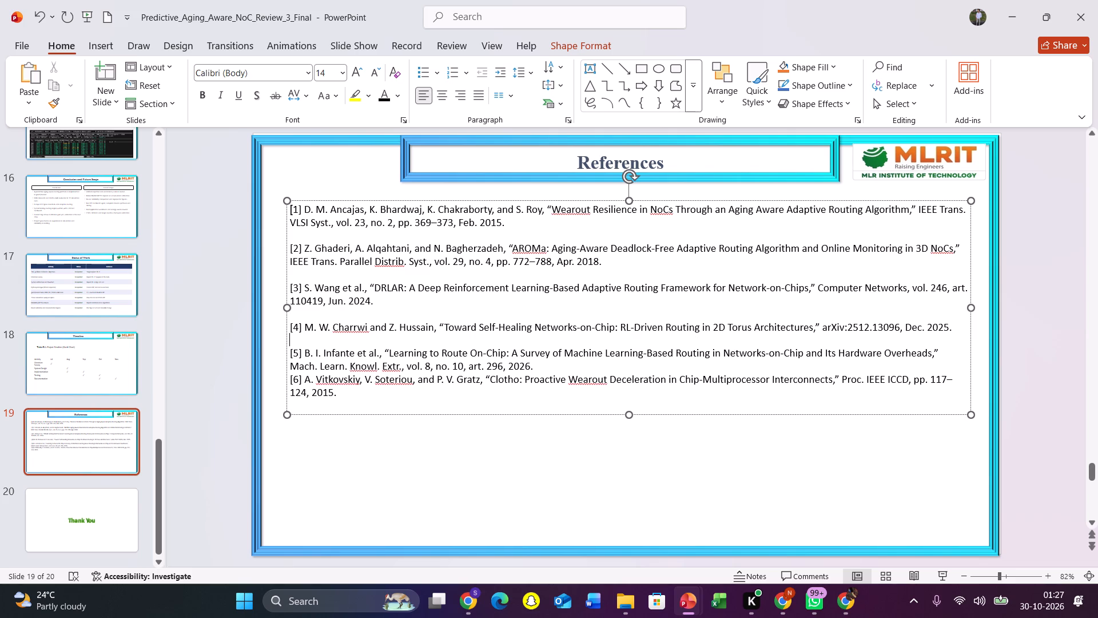
left_click(947, 354)
left_click(548, 367)
key("Return")
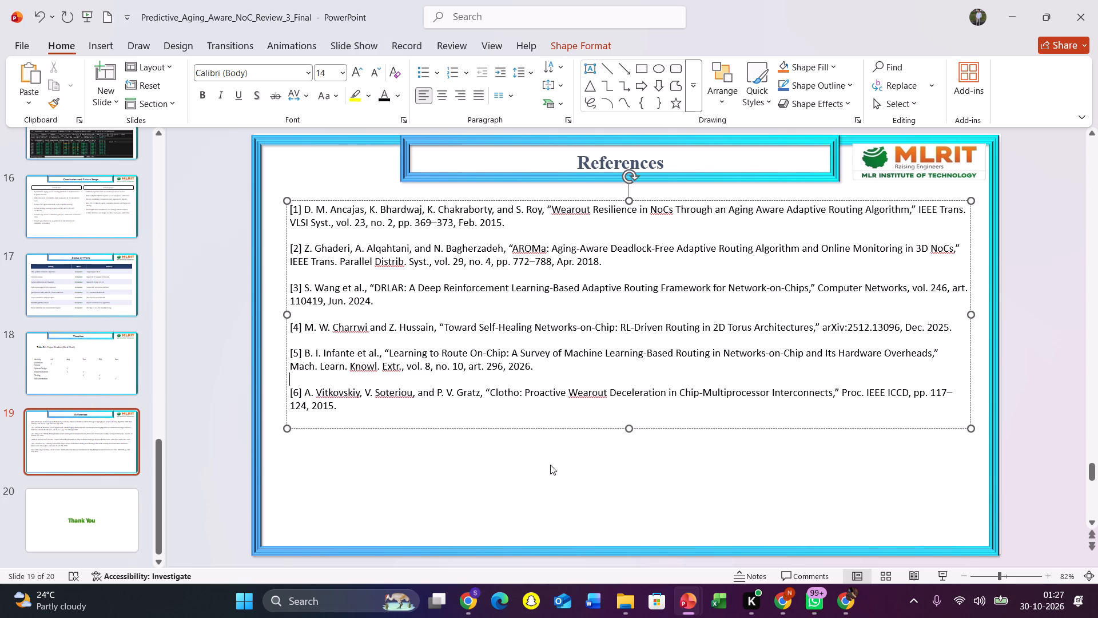
left_click(550, 465)
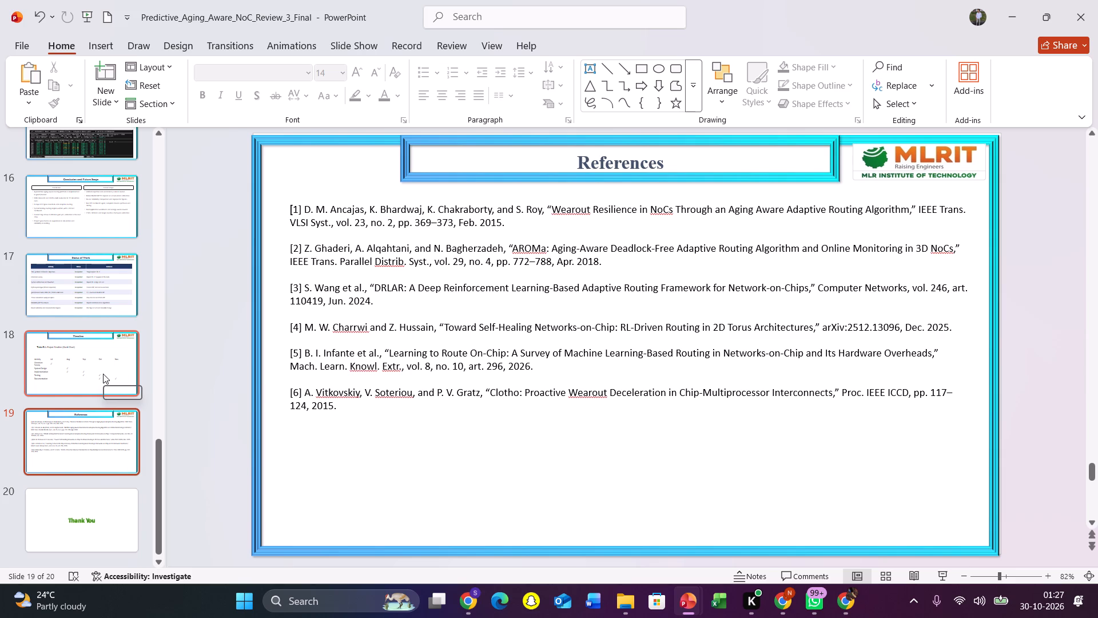
Switch to the B8_Review3_ presentation and examine the font and size used for its References list.
left_click(87, 374)
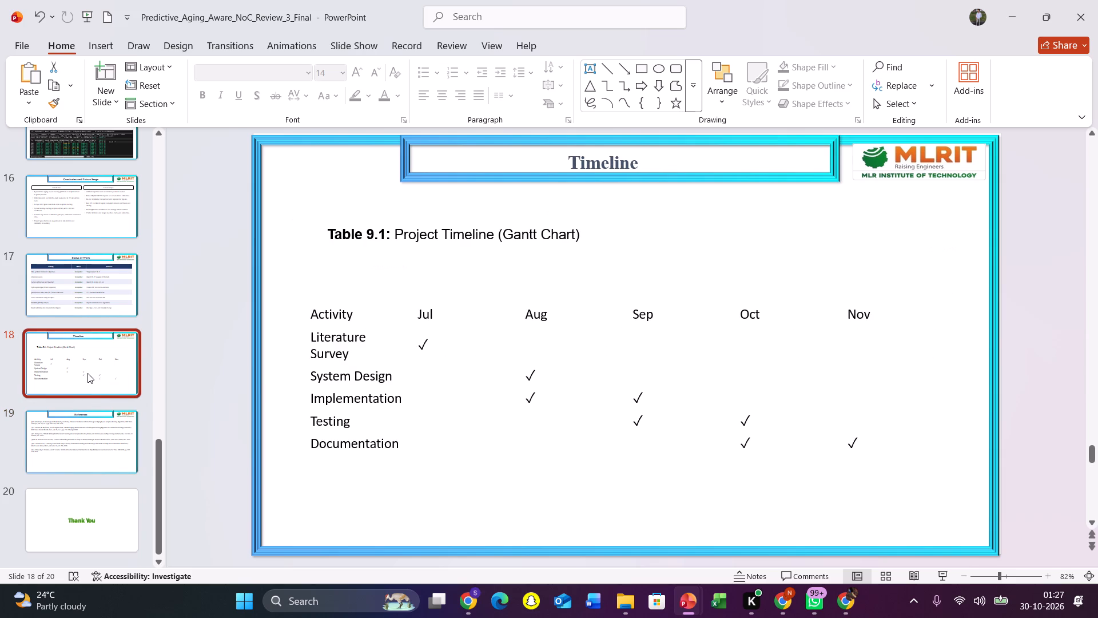
left_click(98, 431)
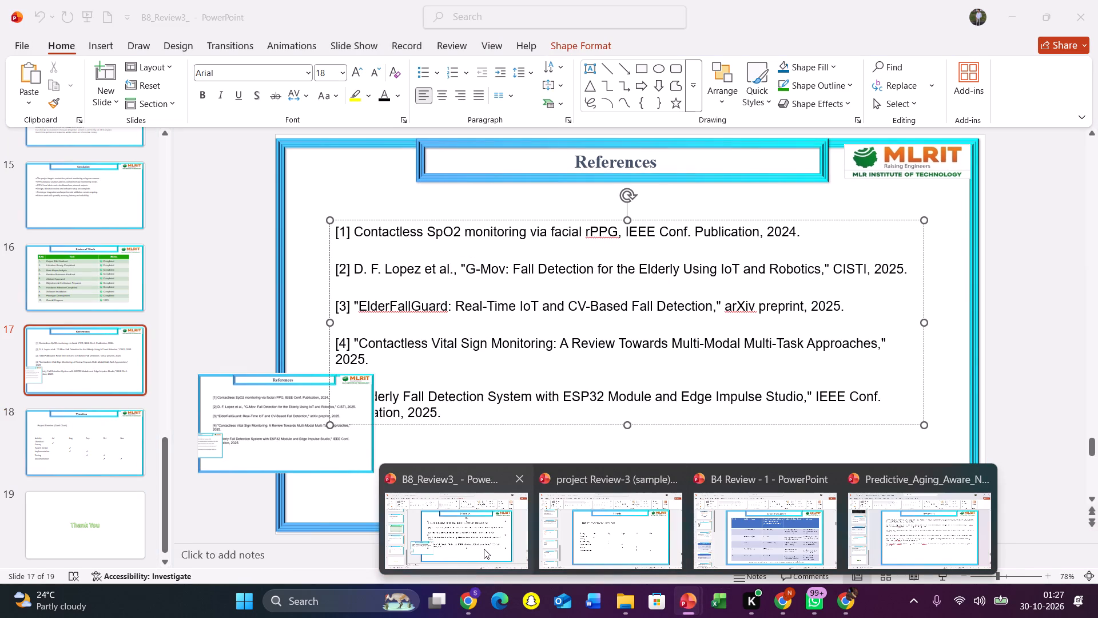
left_click(484, 549)
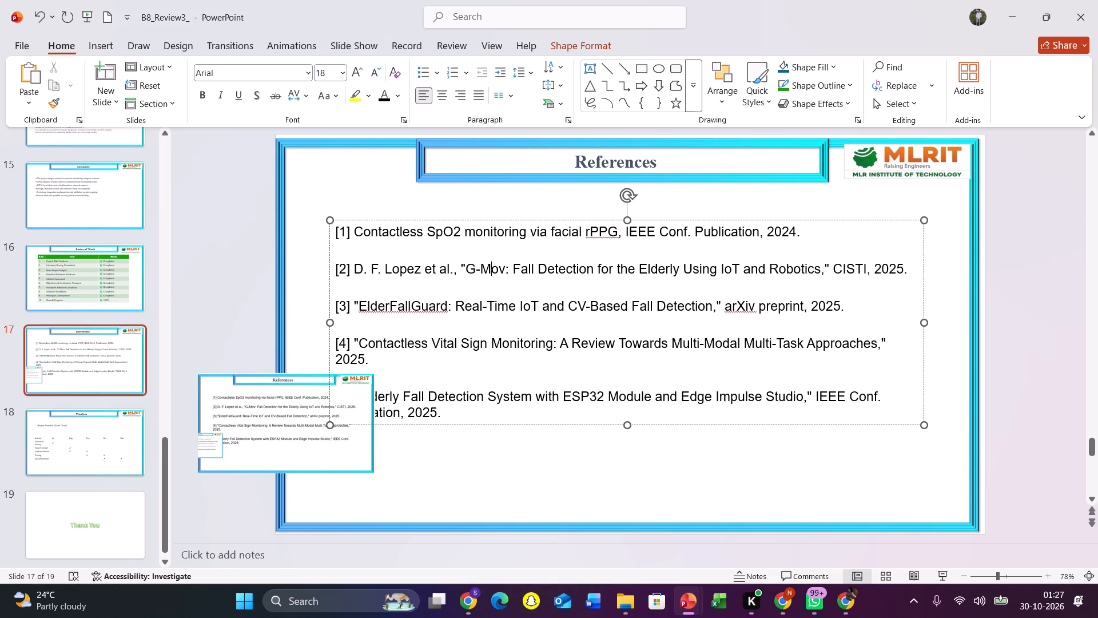
left_click(478, 462)
left_click(482, 348)
left_click(420, 255)
left_click(440, 233)
left_click(523, 253)
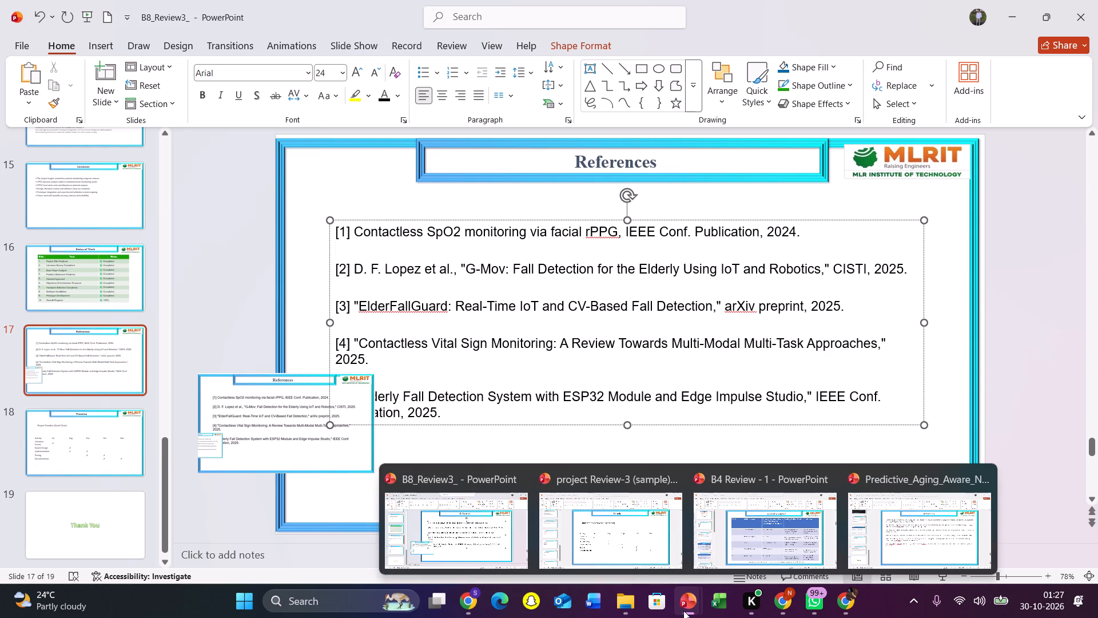
Return to the Predictive_Aging_Aware_NoC_Review_3_Final presentation and set all six references to Arial at size 18.
left_click(870, 526)
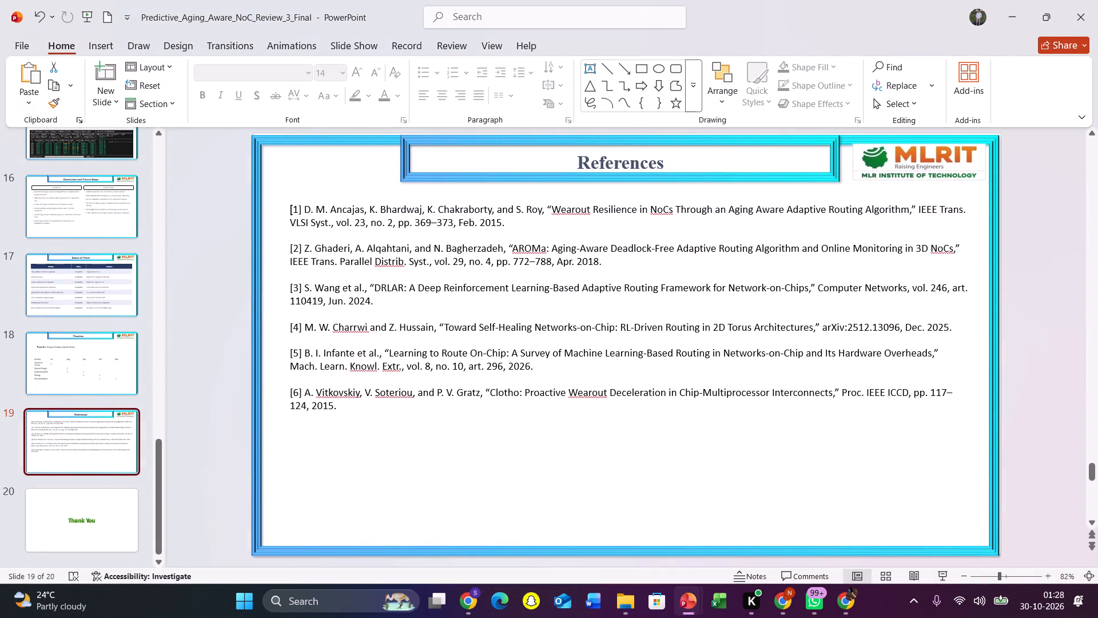
left_click_drag(290, 207, 397, 401)
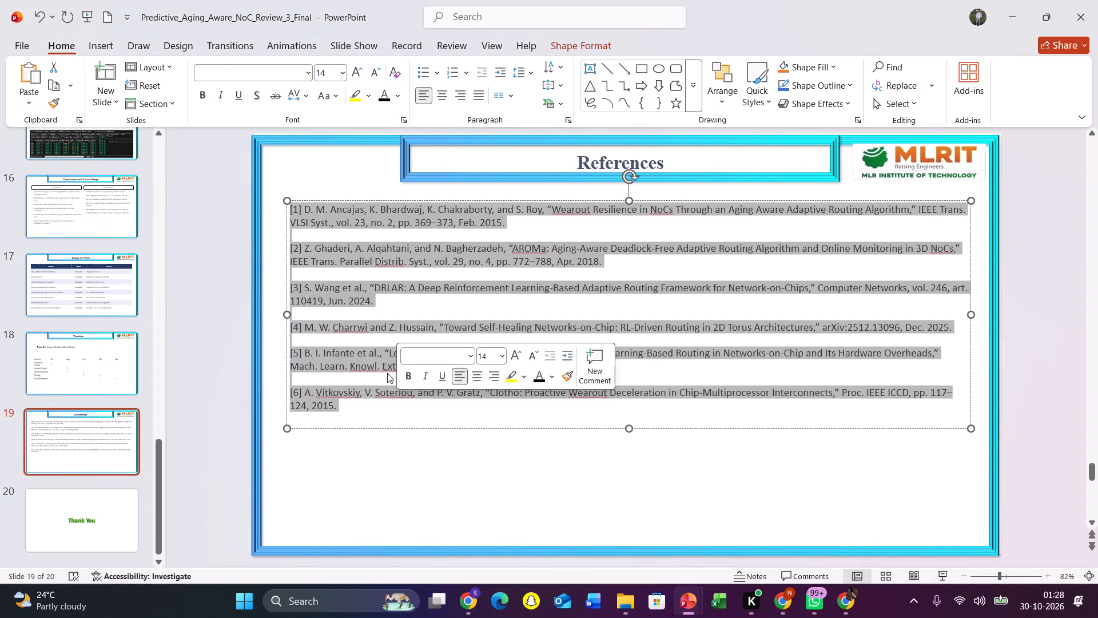
left_click(306, 76)
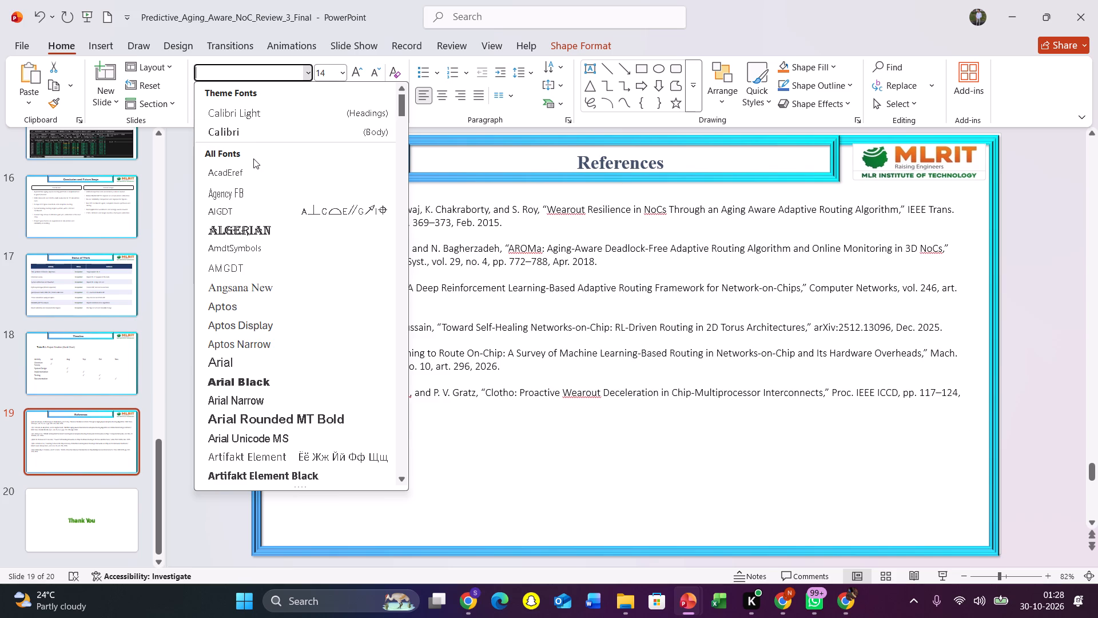
left_click(254, 366)
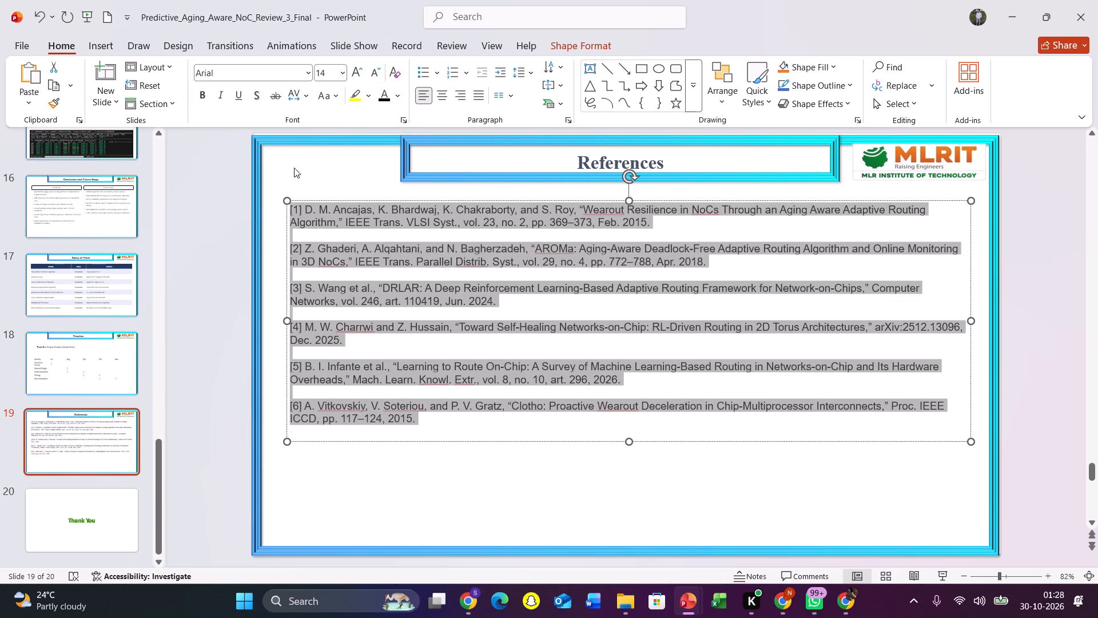
left_click(345, 73)
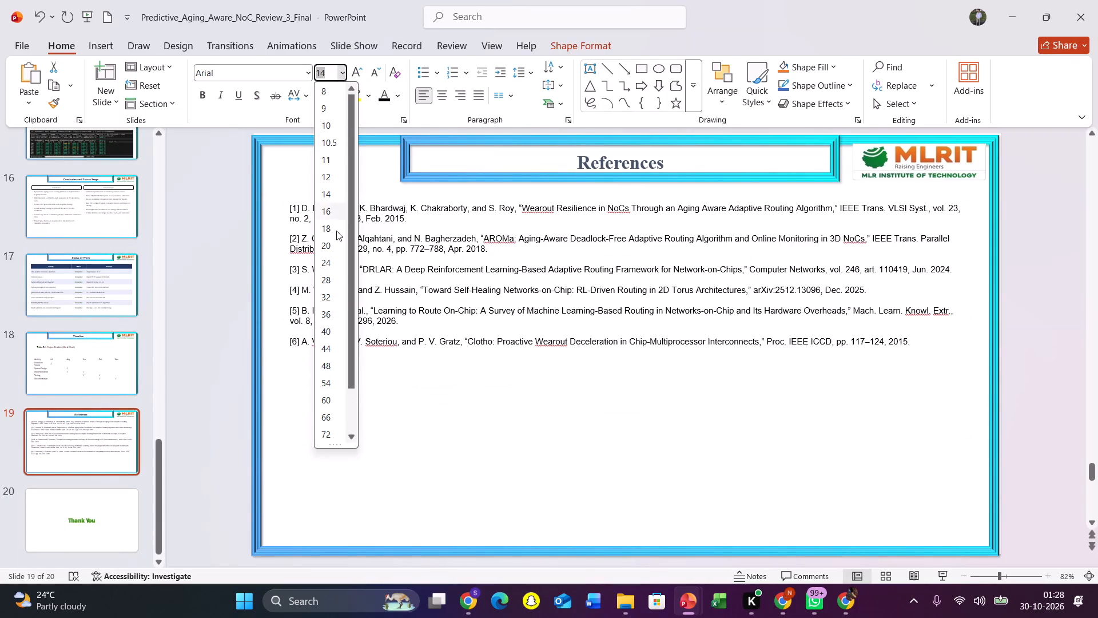
left_click(331, 229)
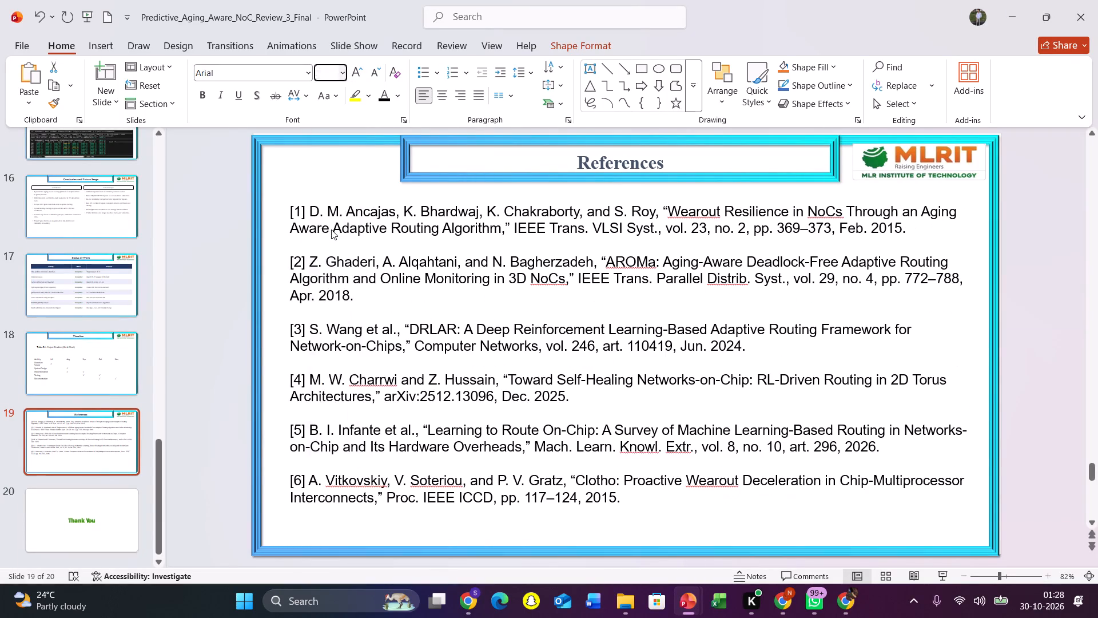
left_click(391, 242)
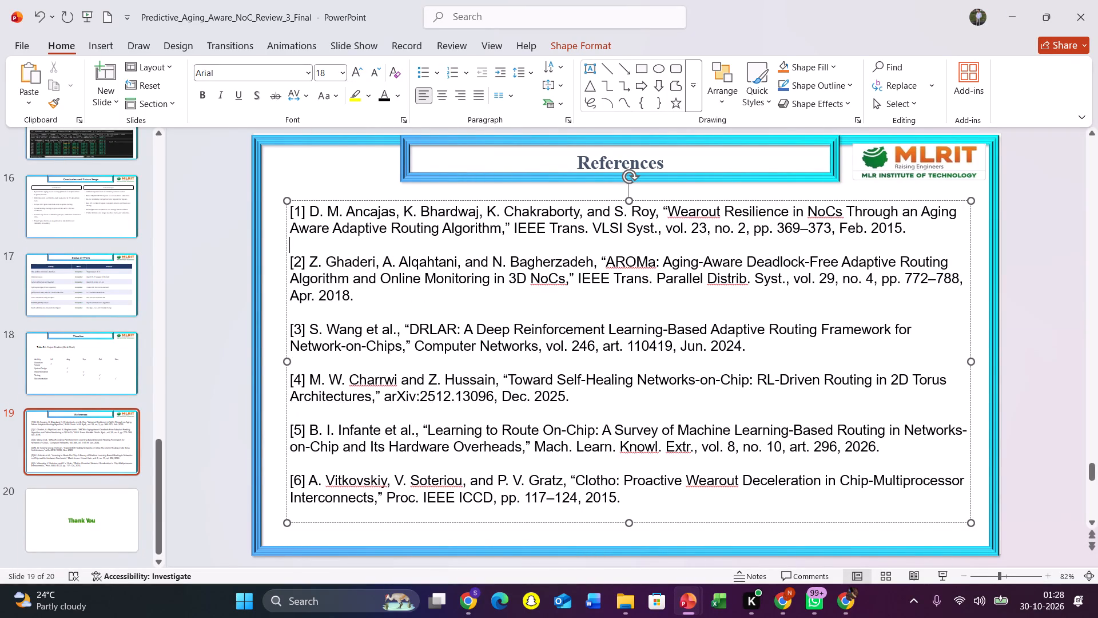
left_click(310, 177)
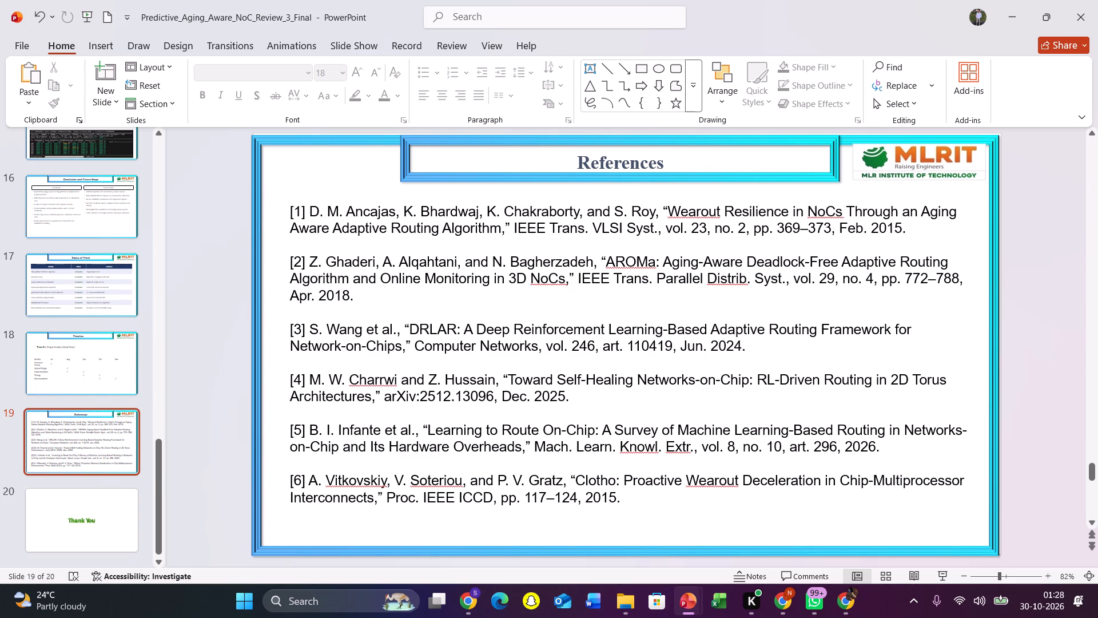
left_click(304, 209)
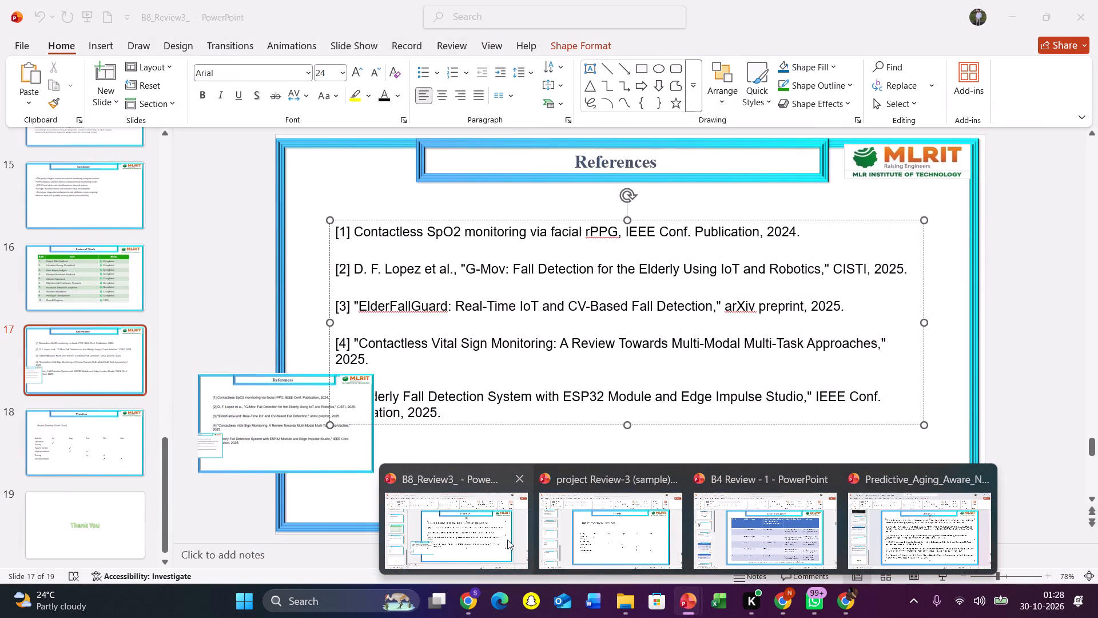
Switch to the B8_Review3_ presentation and cut the slide zoom thumbnail overlapping the list on its References slide.
left_click(507, 540)
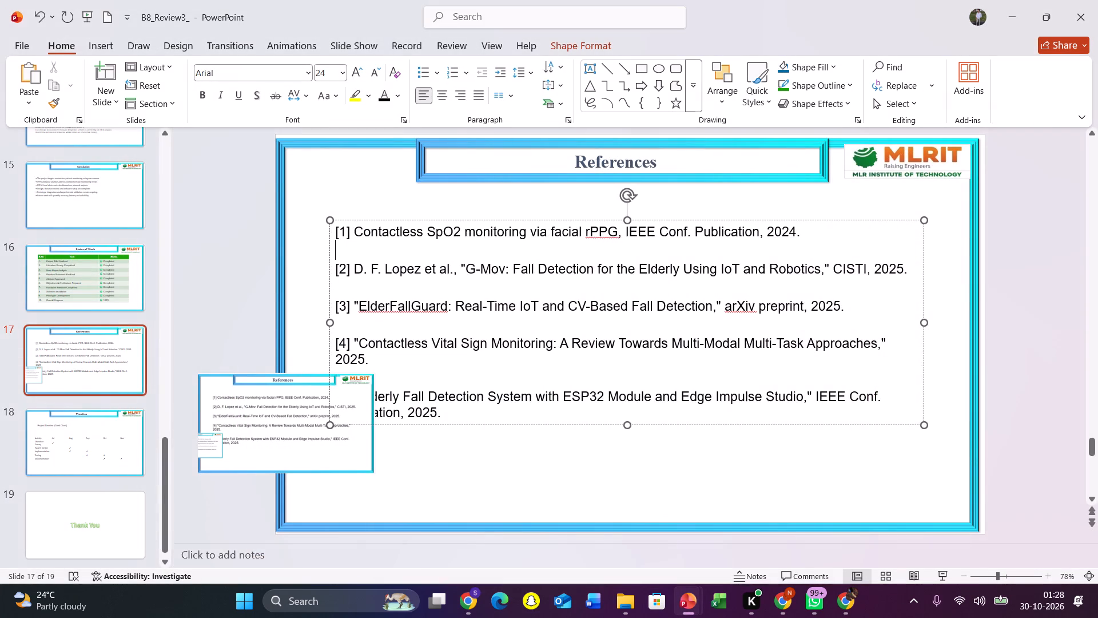
left_click(478, 237)
left_click(450, 473)
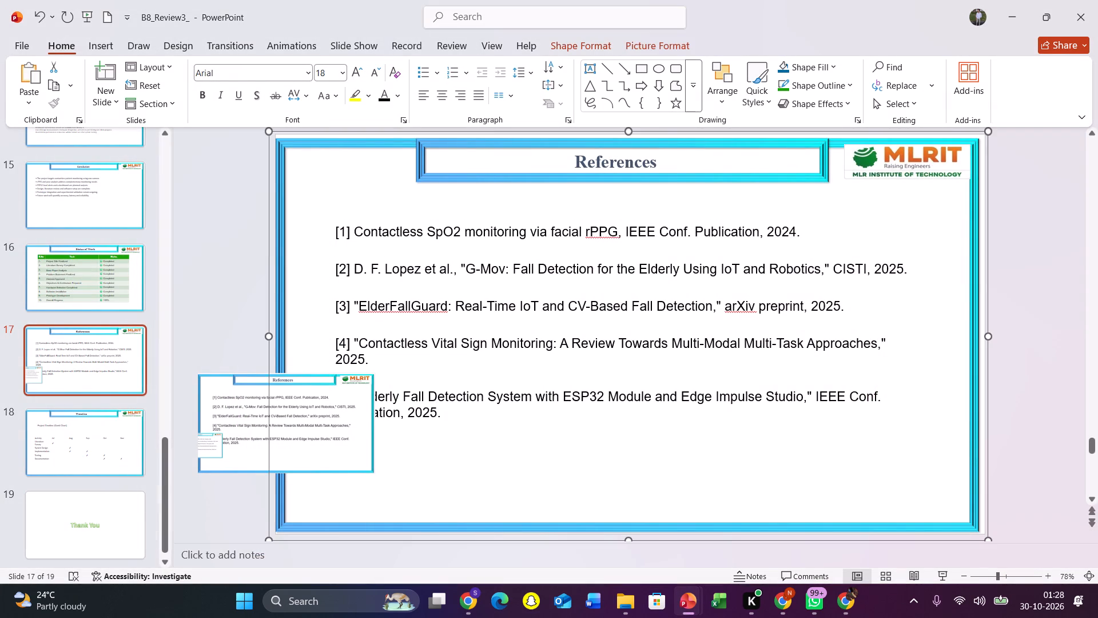
left_click(237, 423)
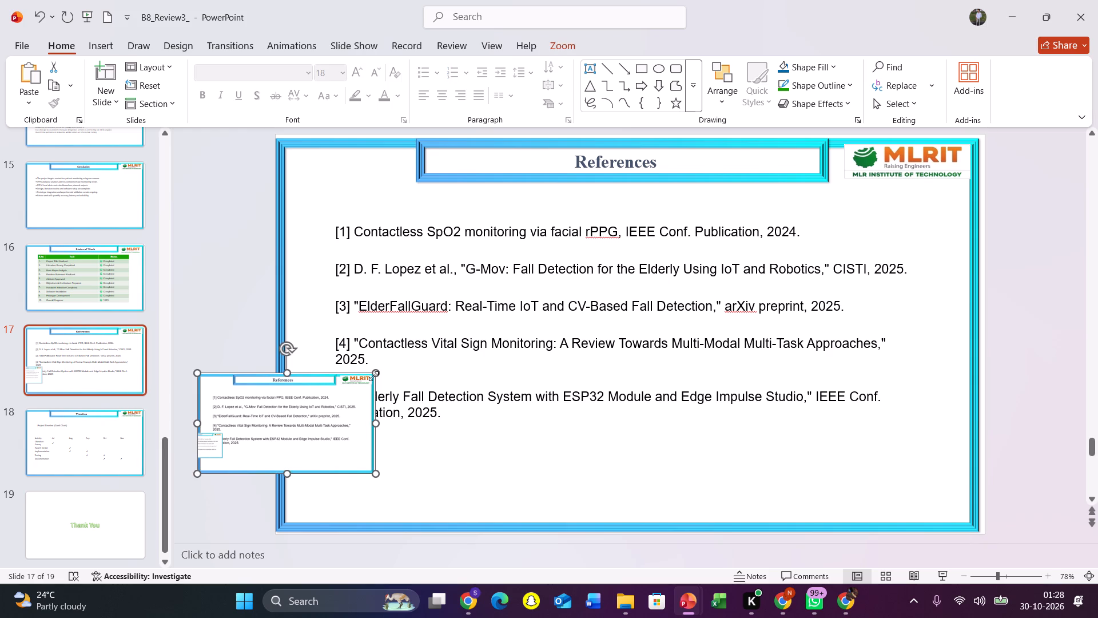
left_click_drag(375, 373, 313, 410)
right_click(272, 419)
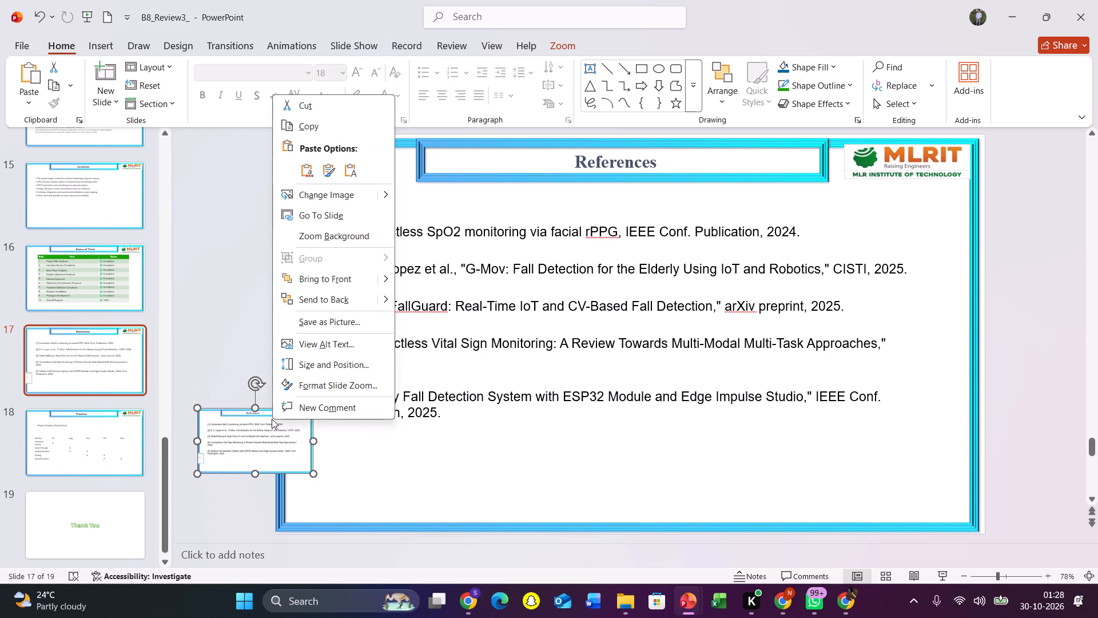
left_click(319, 110)
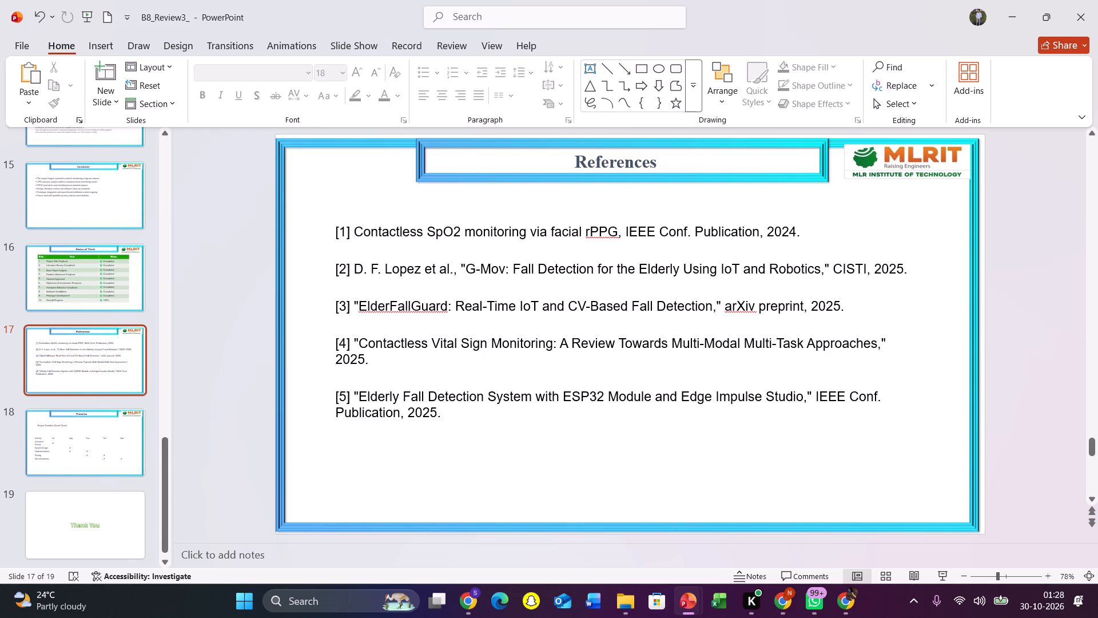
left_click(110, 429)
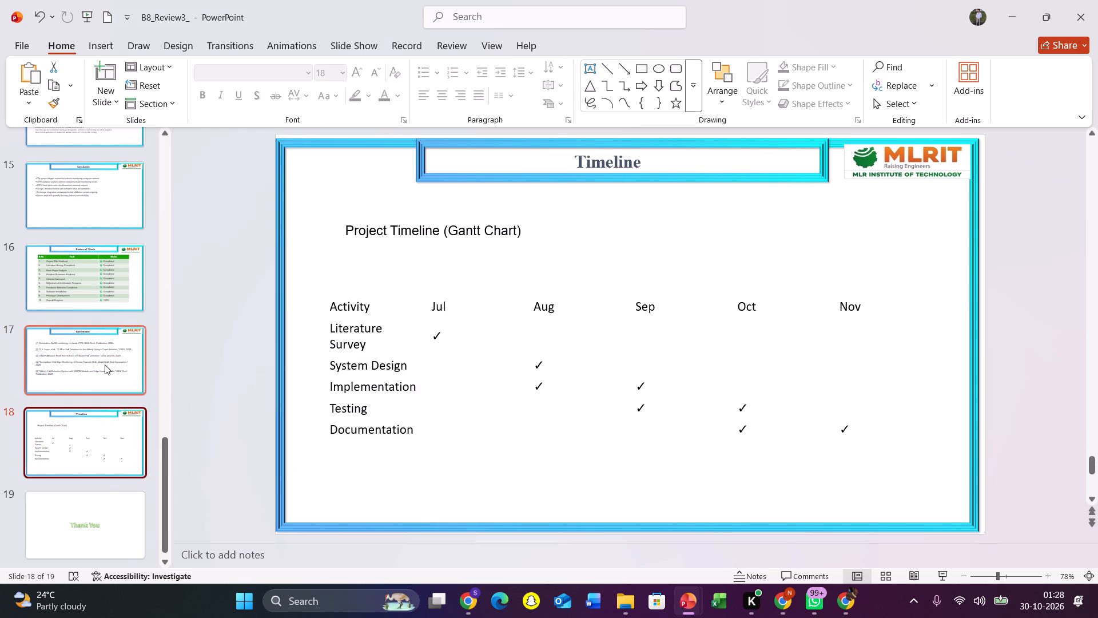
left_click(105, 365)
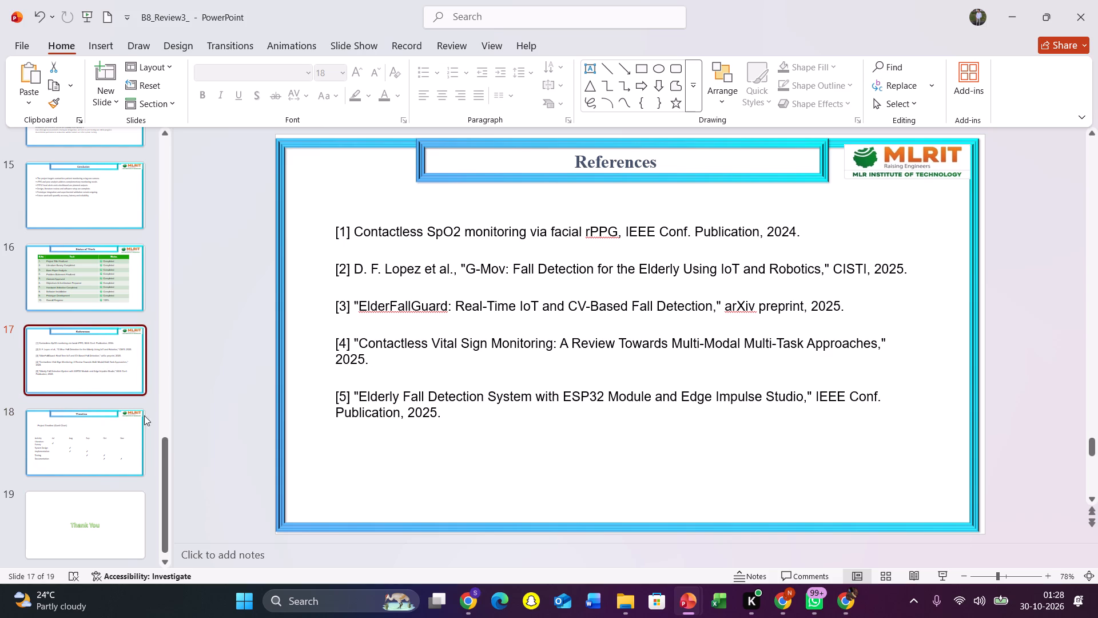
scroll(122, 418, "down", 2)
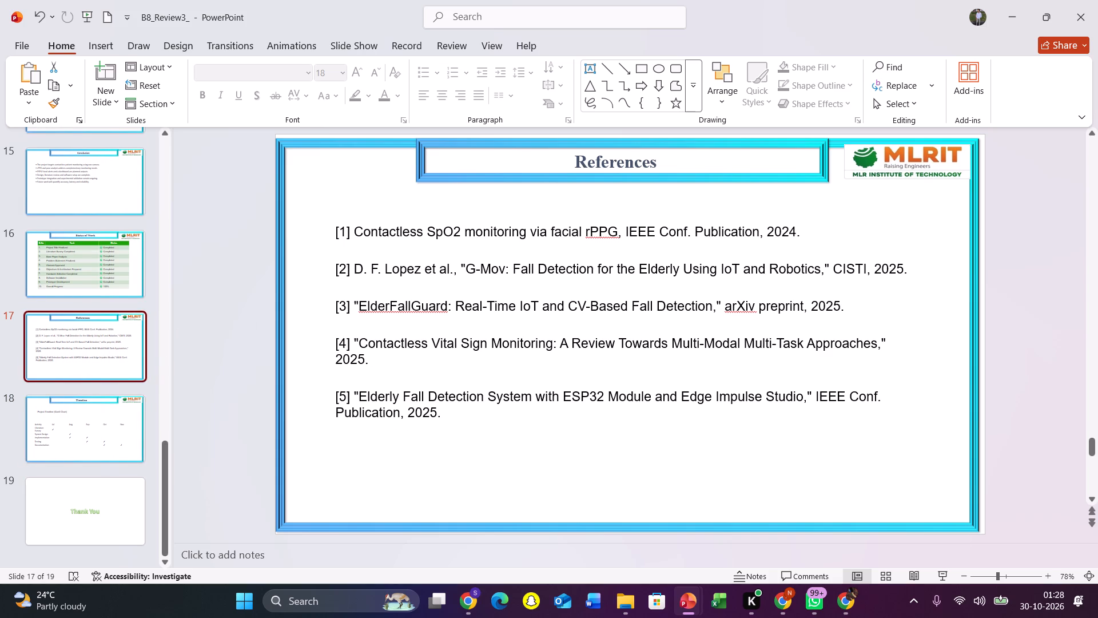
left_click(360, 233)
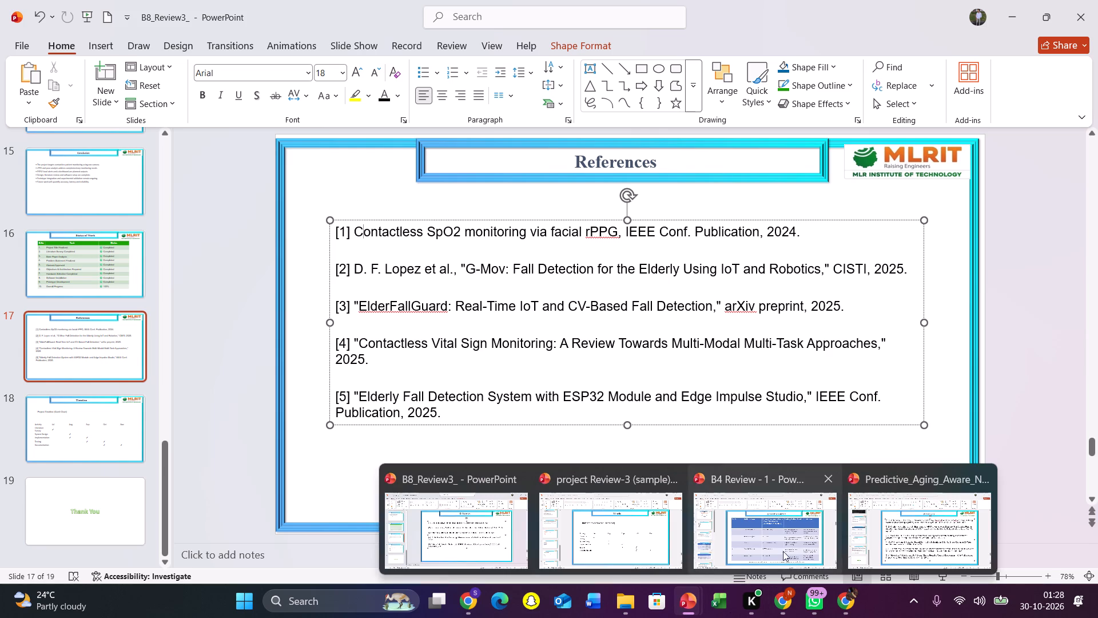
Switch to the Predictive_Aging_Aware_NoC_Review_3_Final presentation and delete the sixth reference, including its number, from the References slide.
left_click(866, 526)
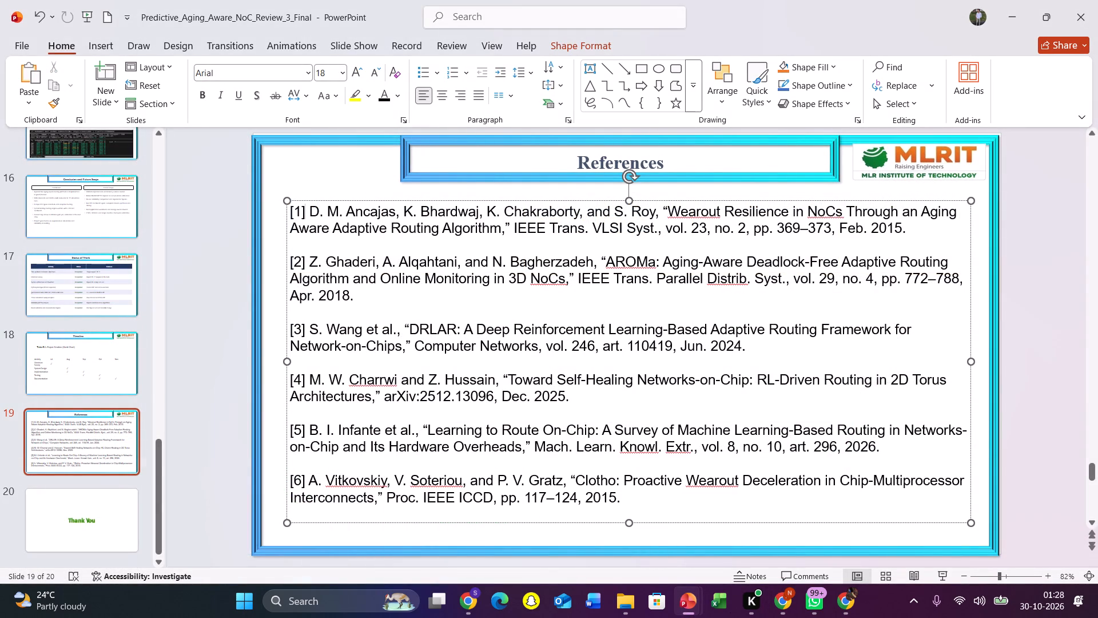
left_click_drag(292, 473, 328, 491)
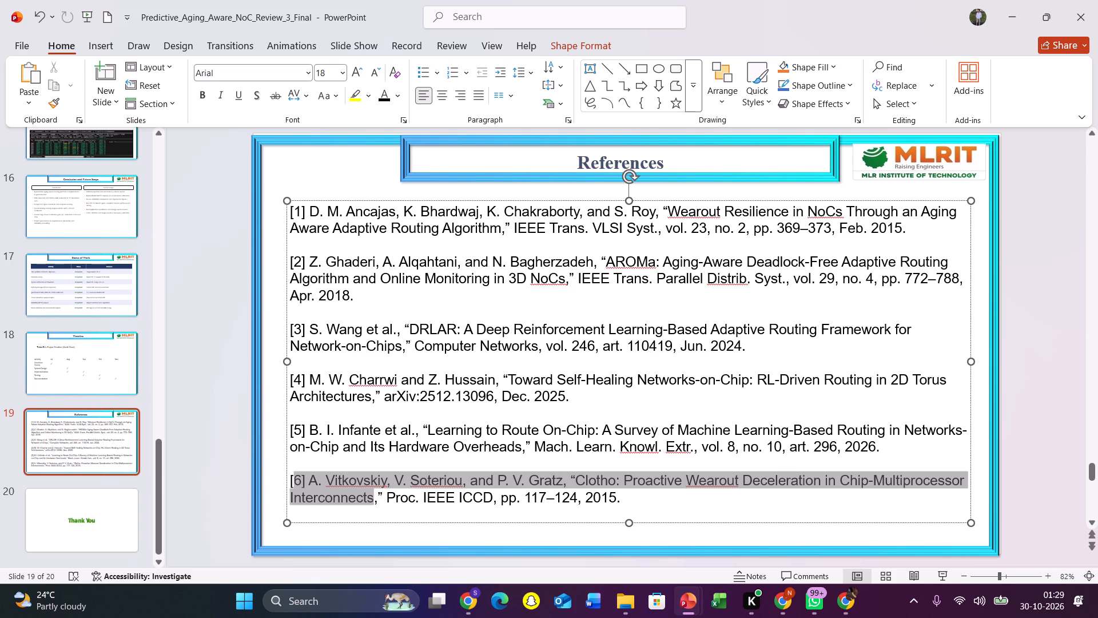
left_click_drag(328, 491, 453, 506)
key("BackSpace")
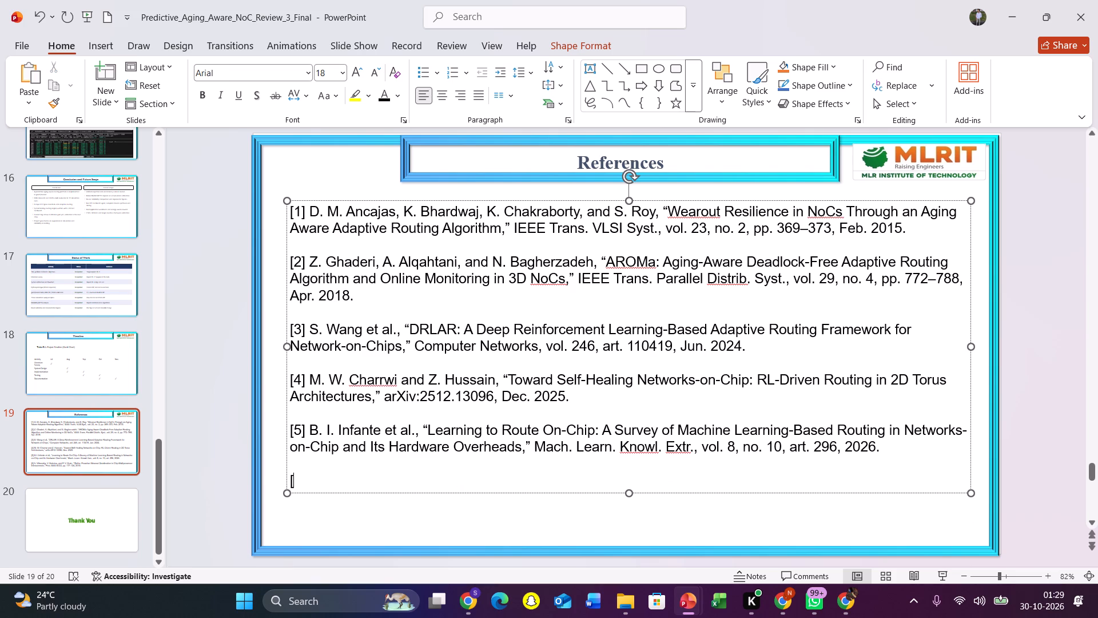
key("BackSpace")
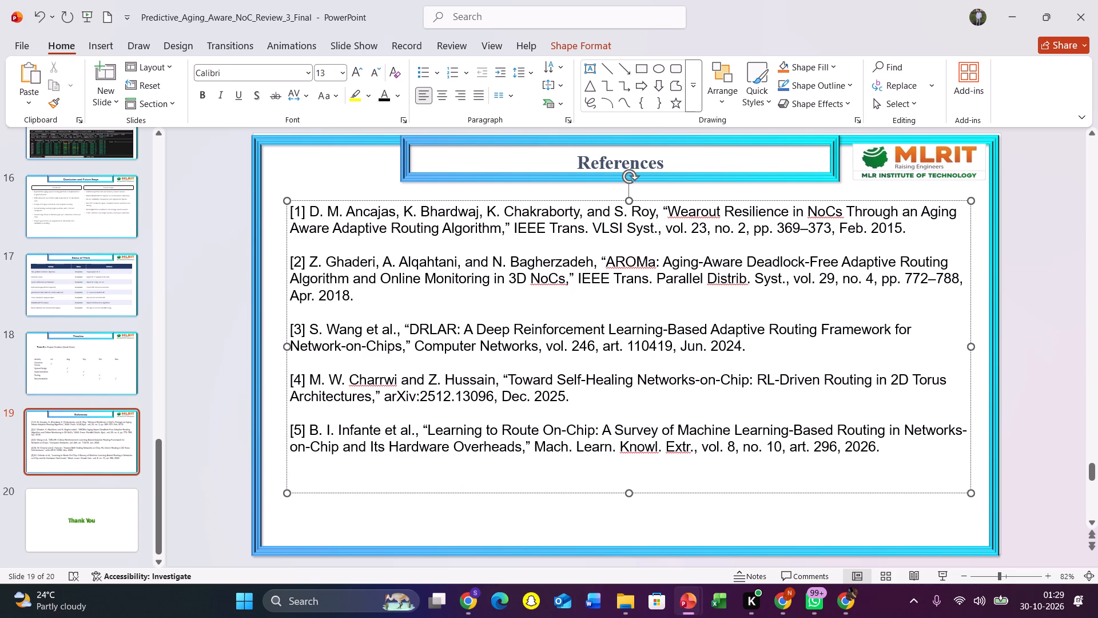
Move the references text box slightly down and centre it horizontally on the slide beneath the References title.
left_click_drag(626, 492, 632, 514)
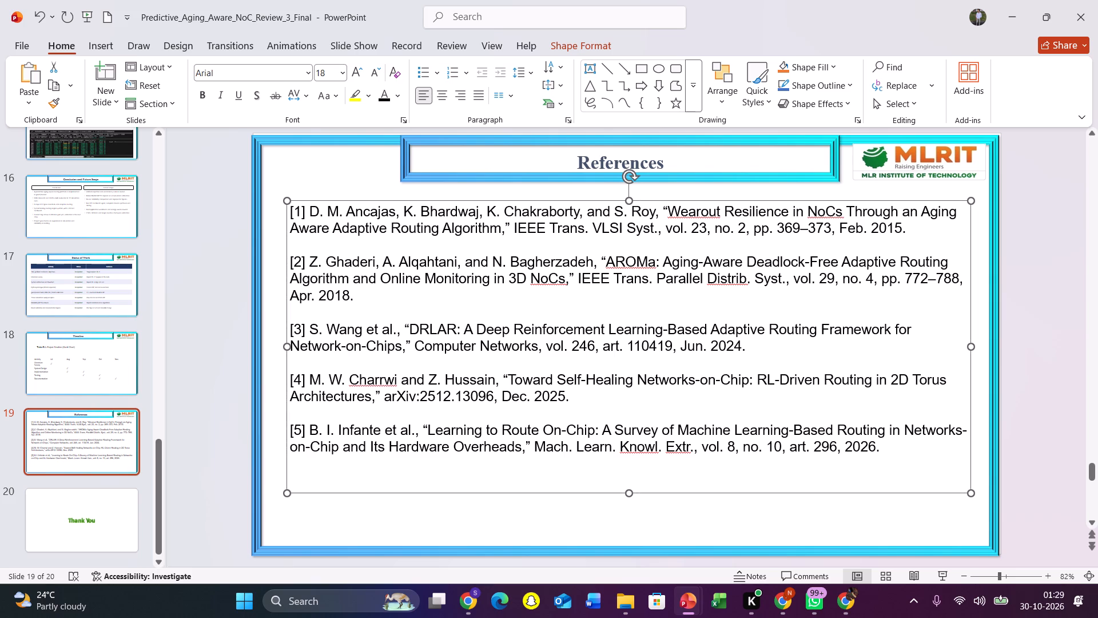
left_click_drag(632, 514, 630, 508)
left_click_drag(970, 340, 969, 363)
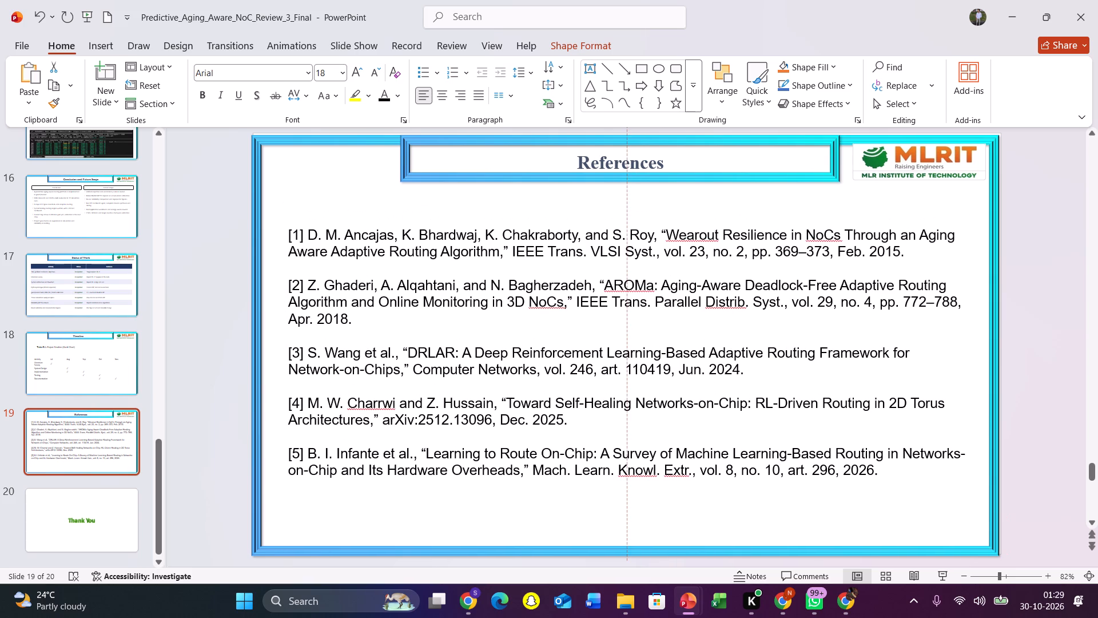
left_click_drag(969, 363, 972, 372)
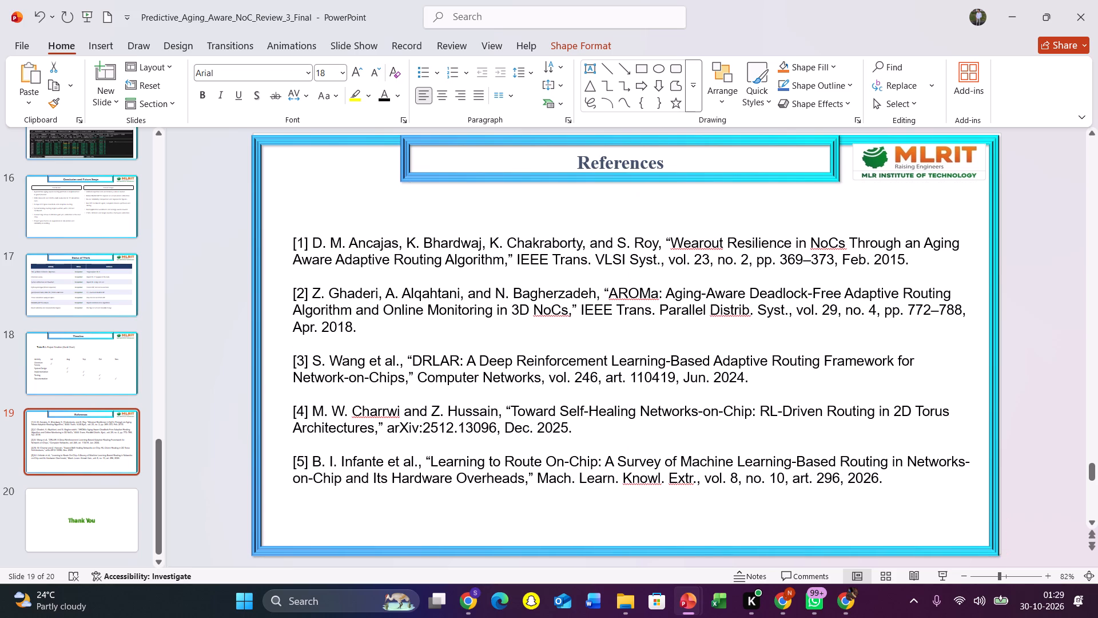
left_click_drag(972, 372, 969, 362)
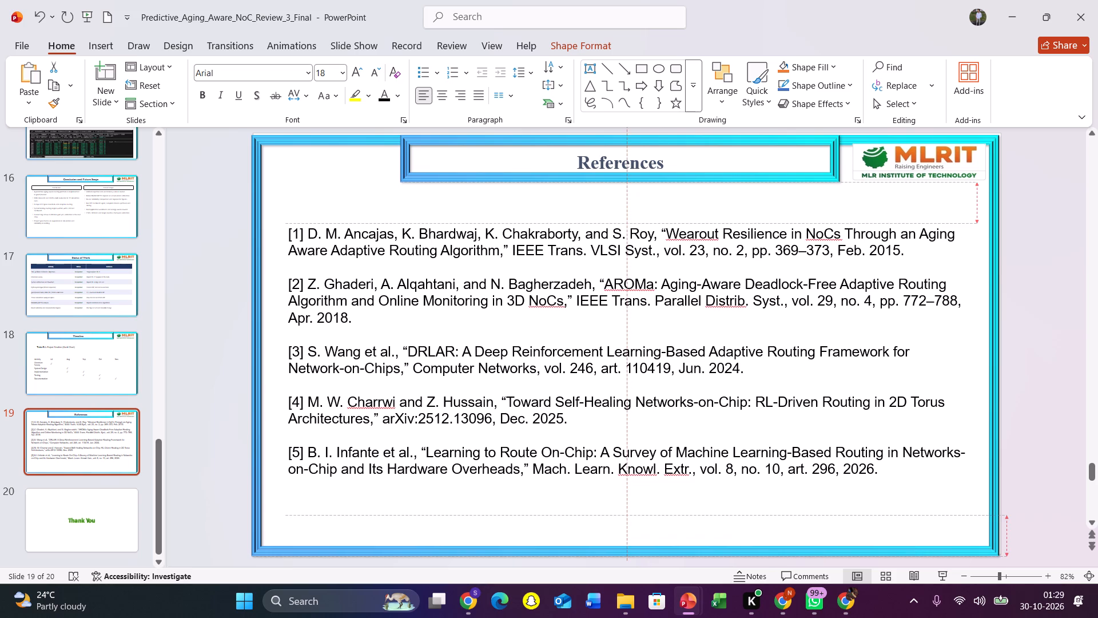
left_click_drag(969, 362, 968, 357)
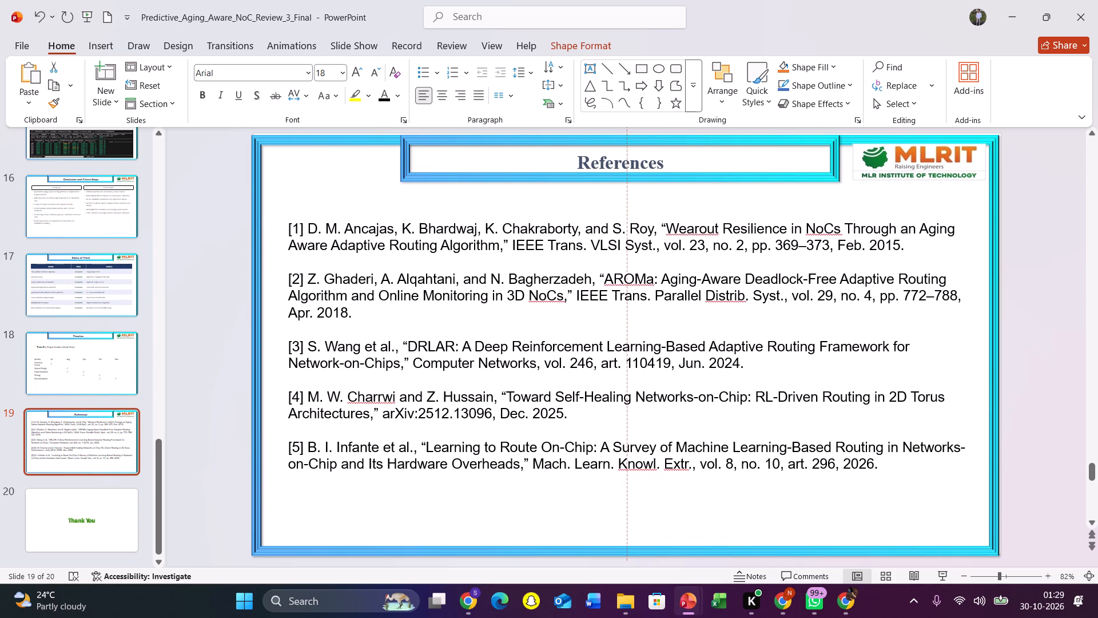
left_click_drag(968, 357, 968, 360)
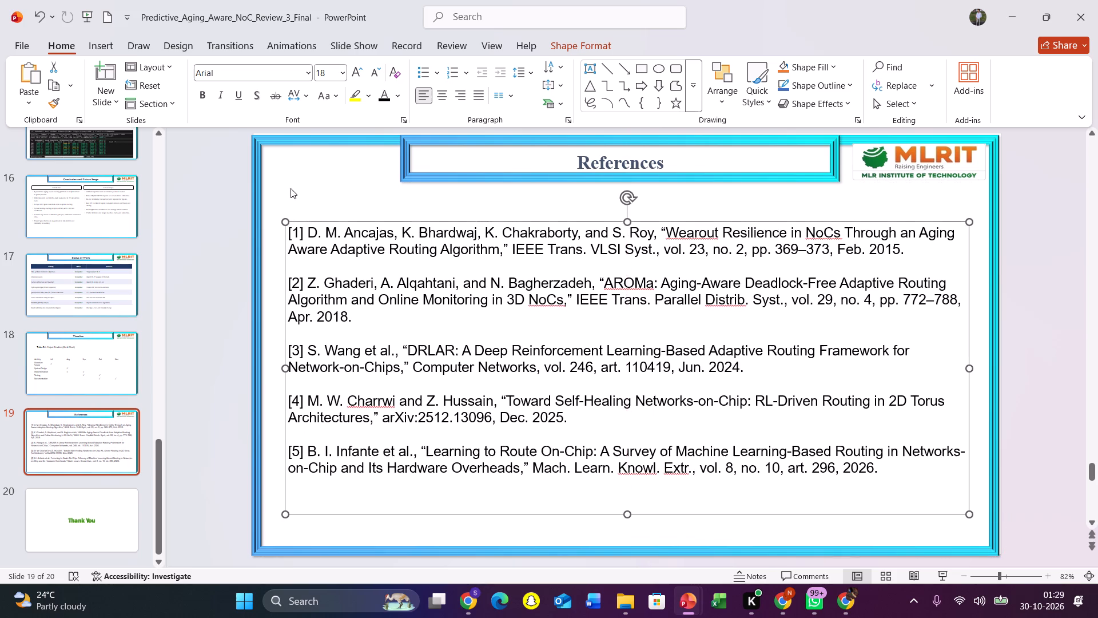
left_click(294, 180)
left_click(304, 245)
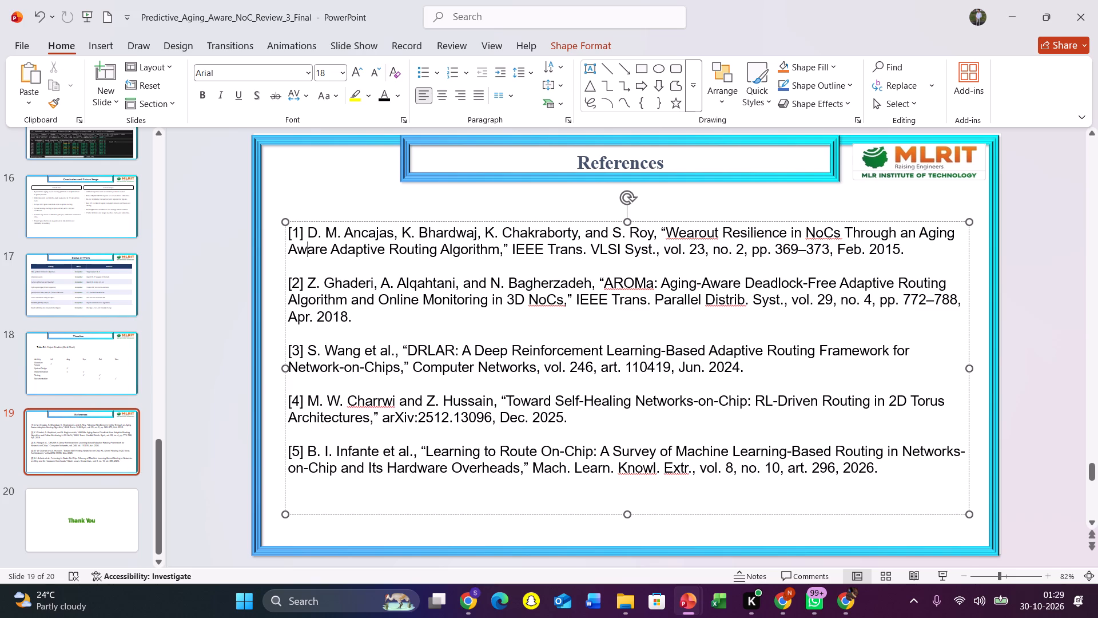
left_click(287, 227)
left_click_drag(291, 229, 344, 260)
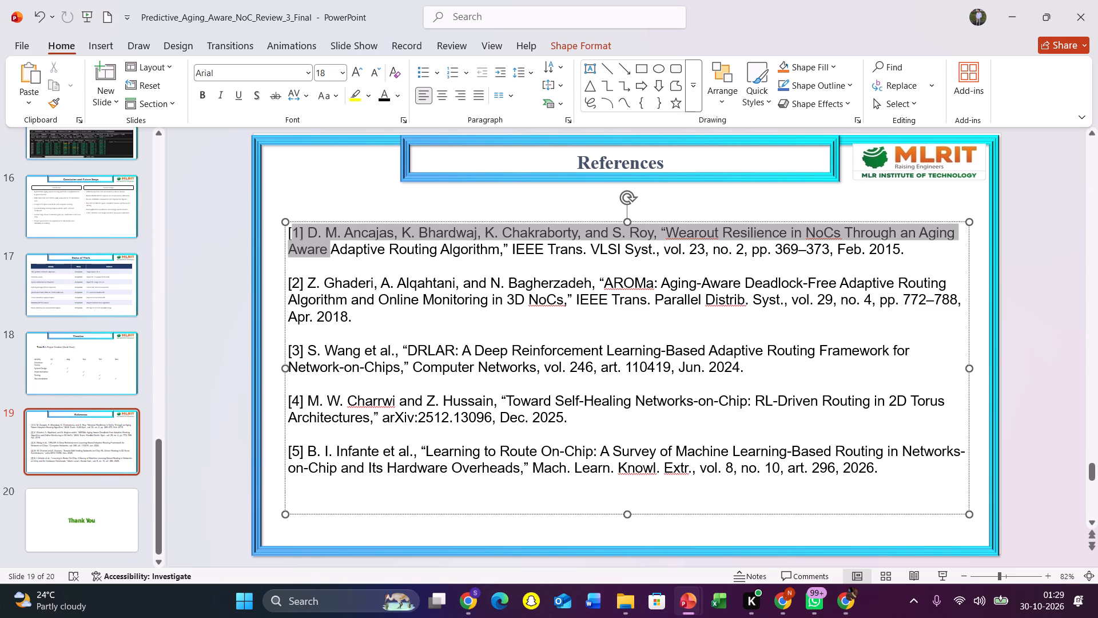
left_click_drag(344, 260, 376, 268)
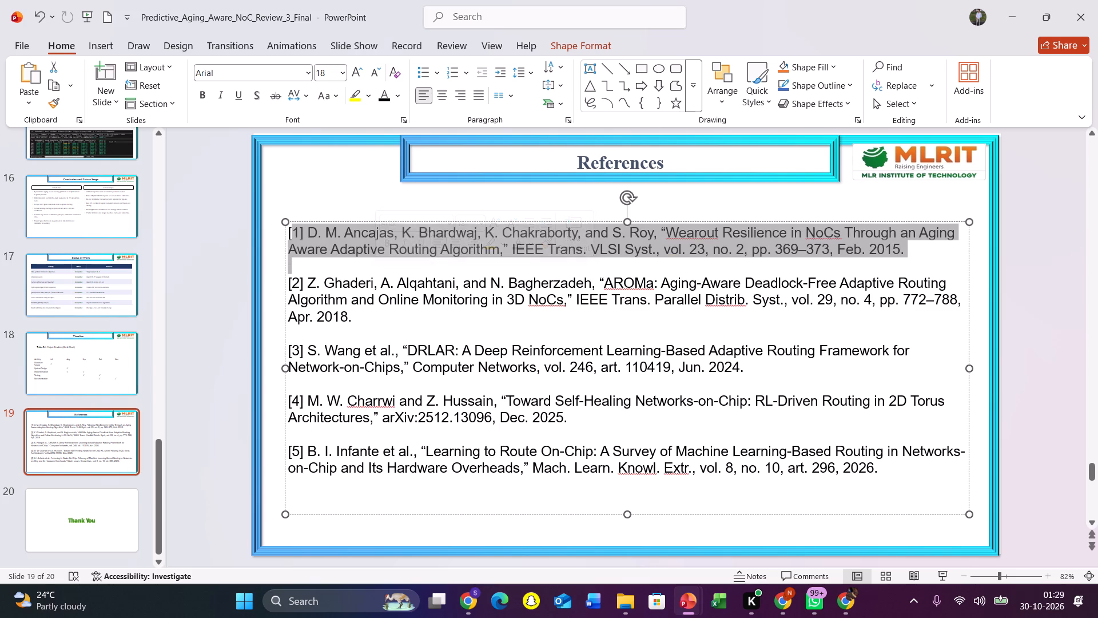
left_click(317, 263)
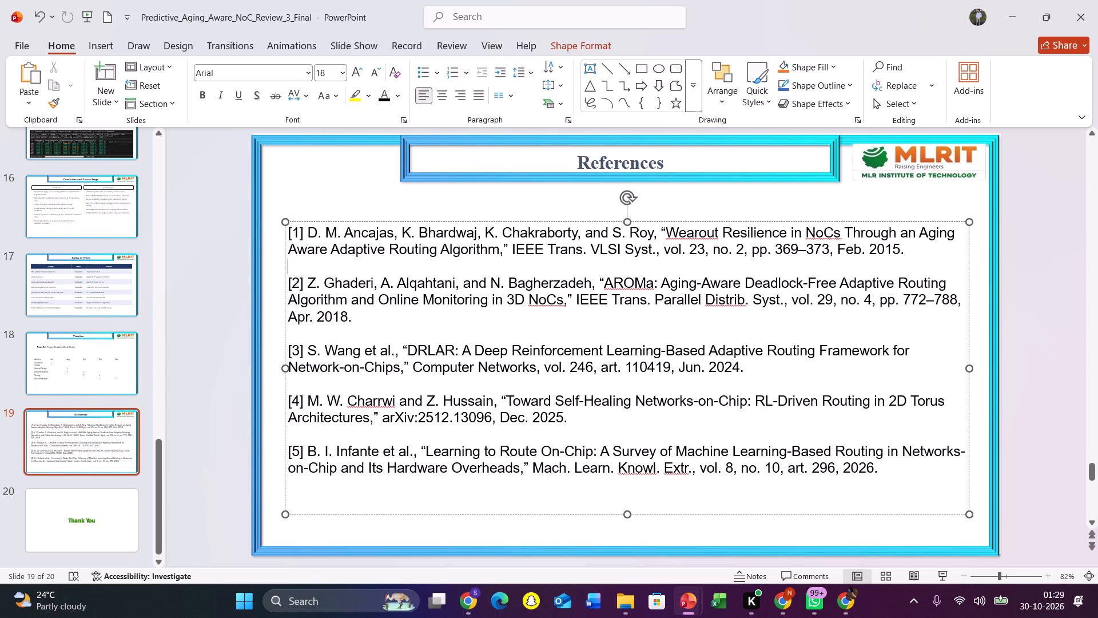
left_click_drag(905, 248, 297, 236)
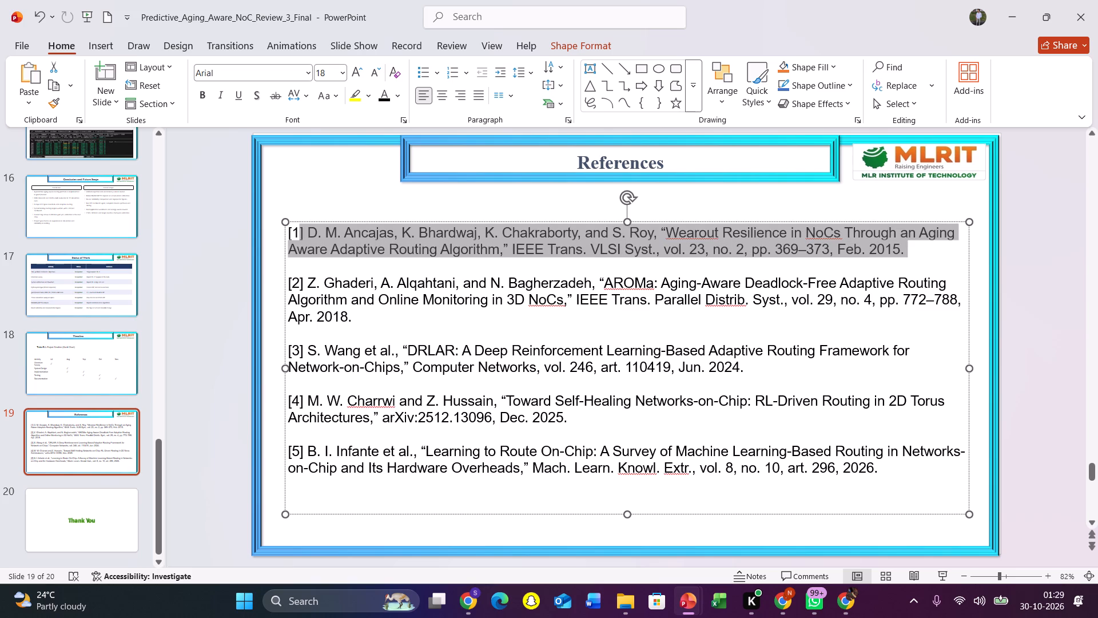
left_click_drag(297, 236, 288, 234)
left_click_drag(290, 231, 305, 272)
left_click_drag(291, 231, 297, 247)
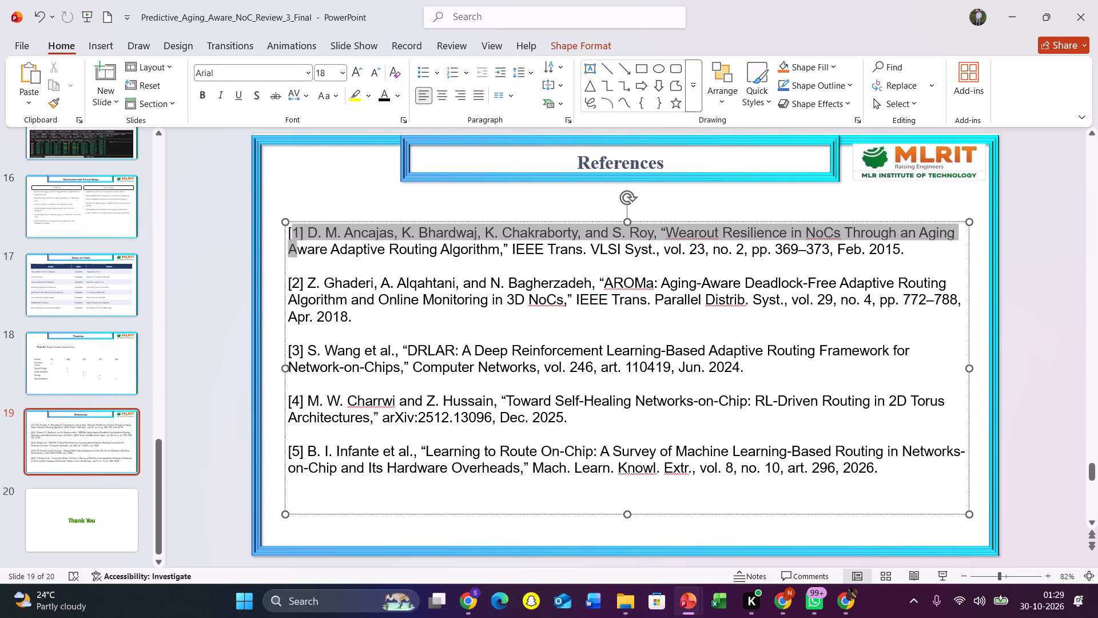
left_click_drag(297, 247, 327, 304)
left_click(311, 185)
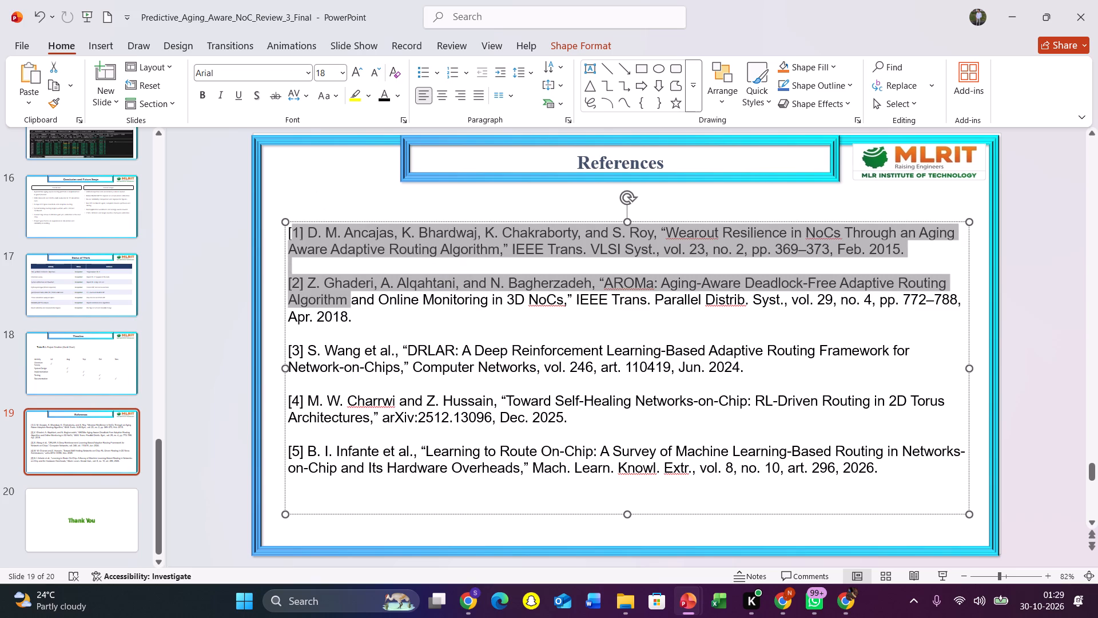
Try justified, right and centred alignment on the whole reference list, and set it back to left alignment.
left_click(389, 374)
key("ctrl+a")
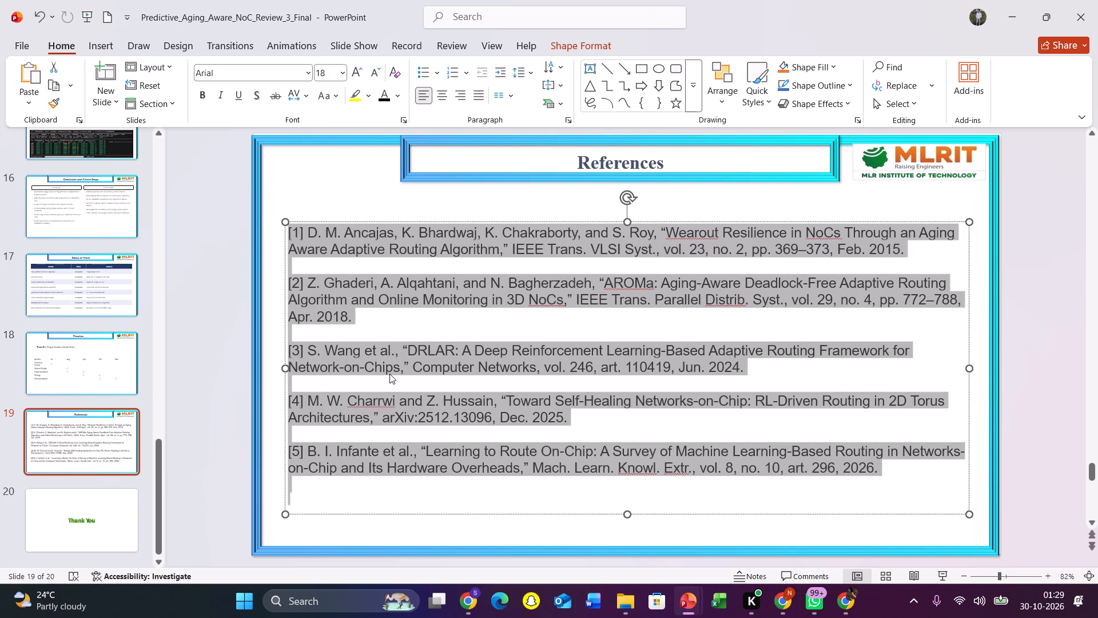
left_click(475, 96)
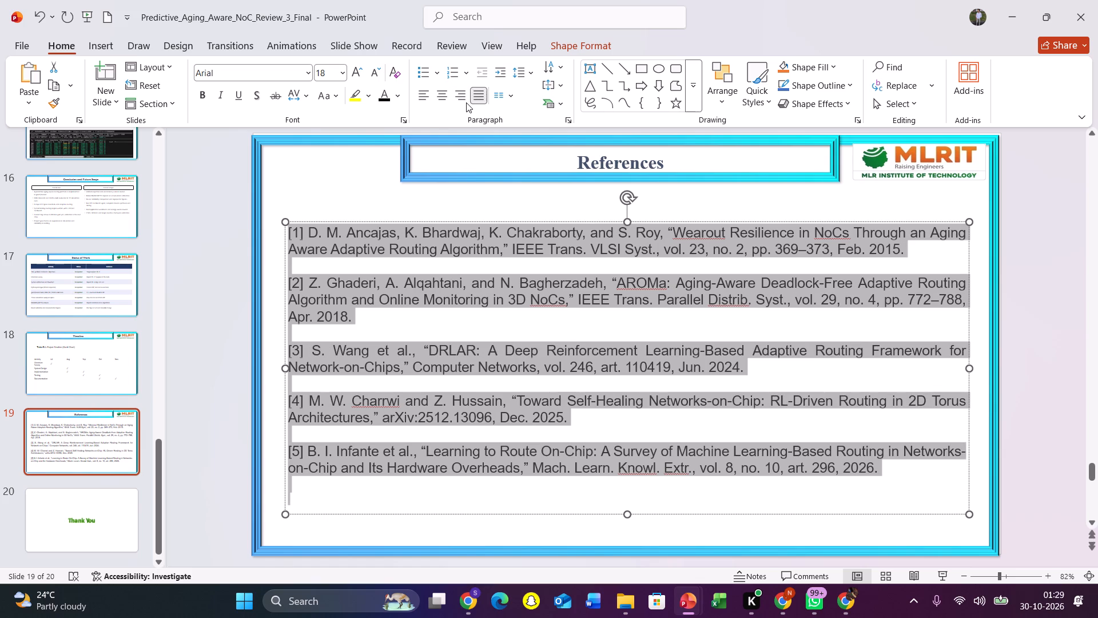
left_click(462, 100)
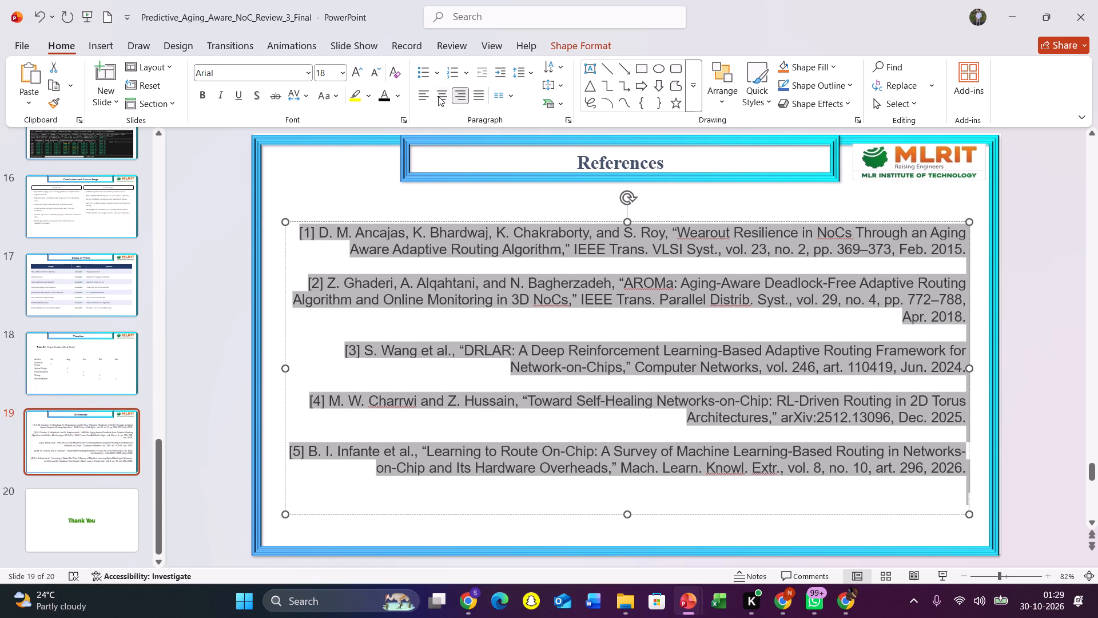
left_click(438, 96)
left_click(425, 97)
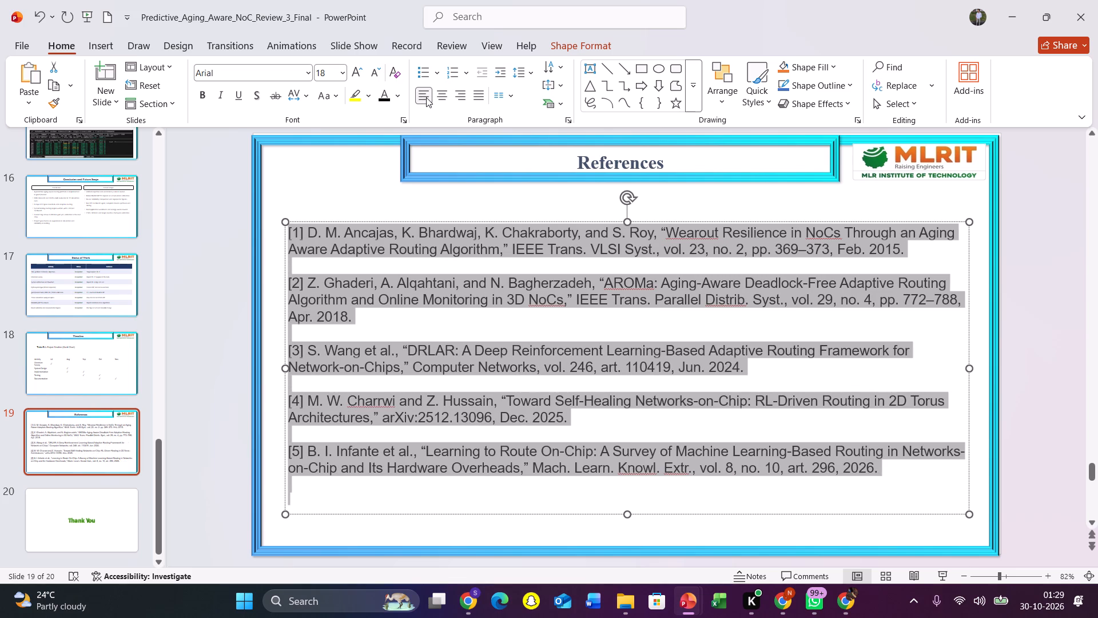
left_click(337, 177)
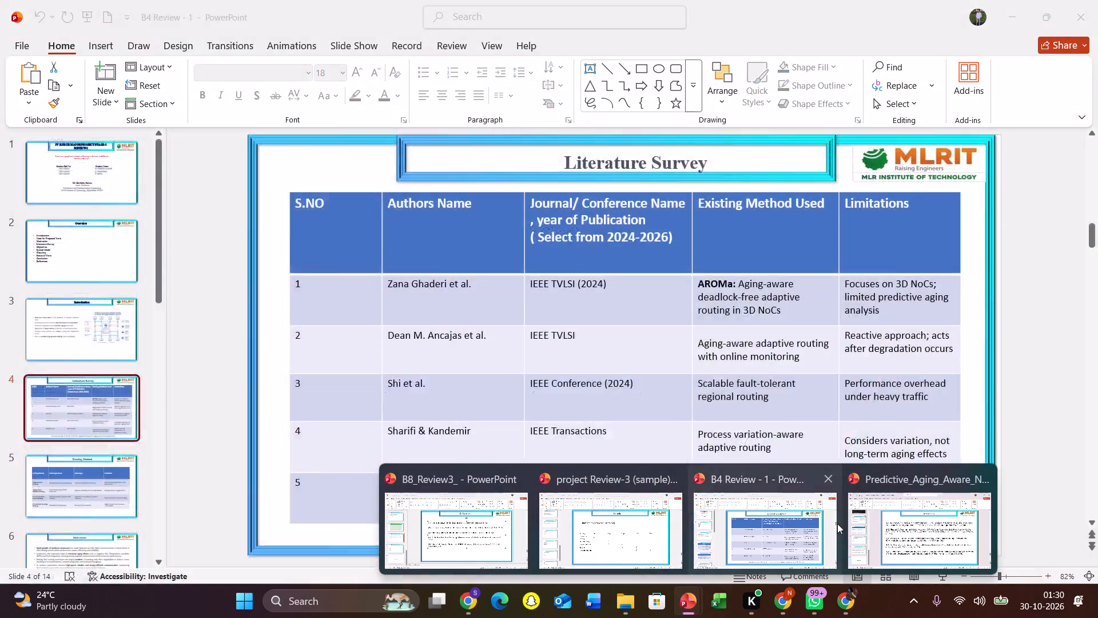
Return to the Predictive_Aging_Aware_NoC_Review_3_Final presentation and review its closing slides, from Thank You back to Results: Comparison and Discussion.
left_click(873, 517)
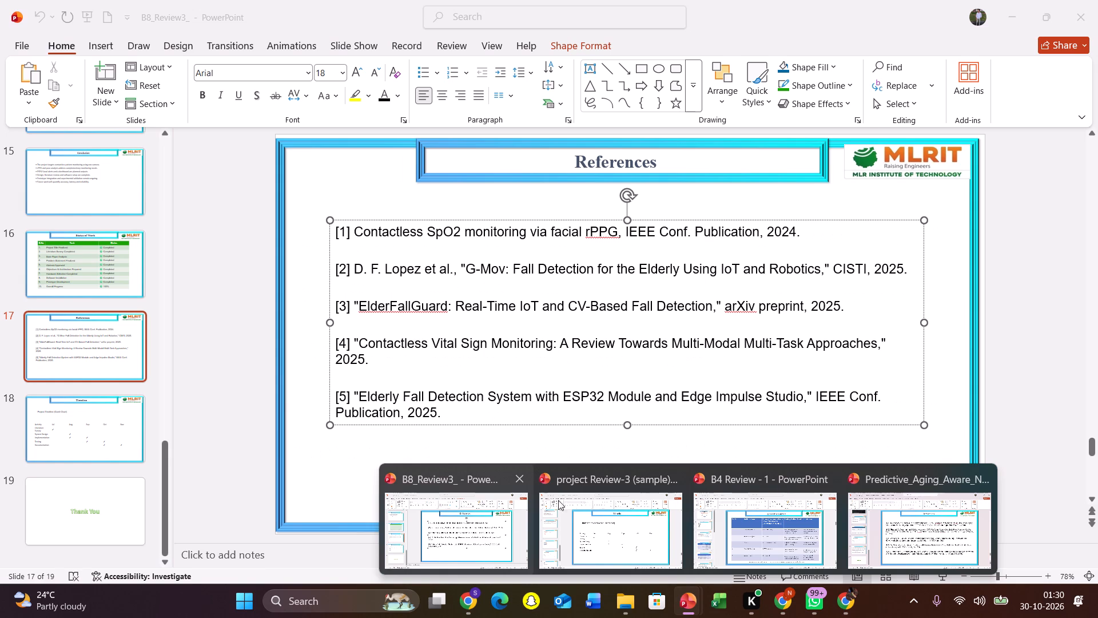
left_click(871, 509)
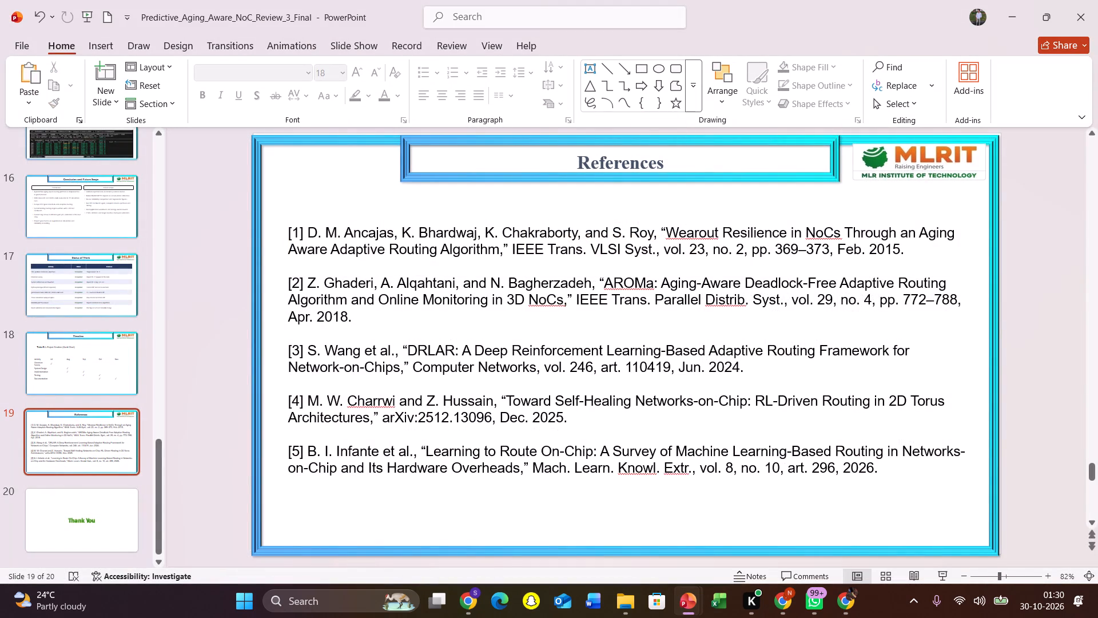
left_click(90, 504)
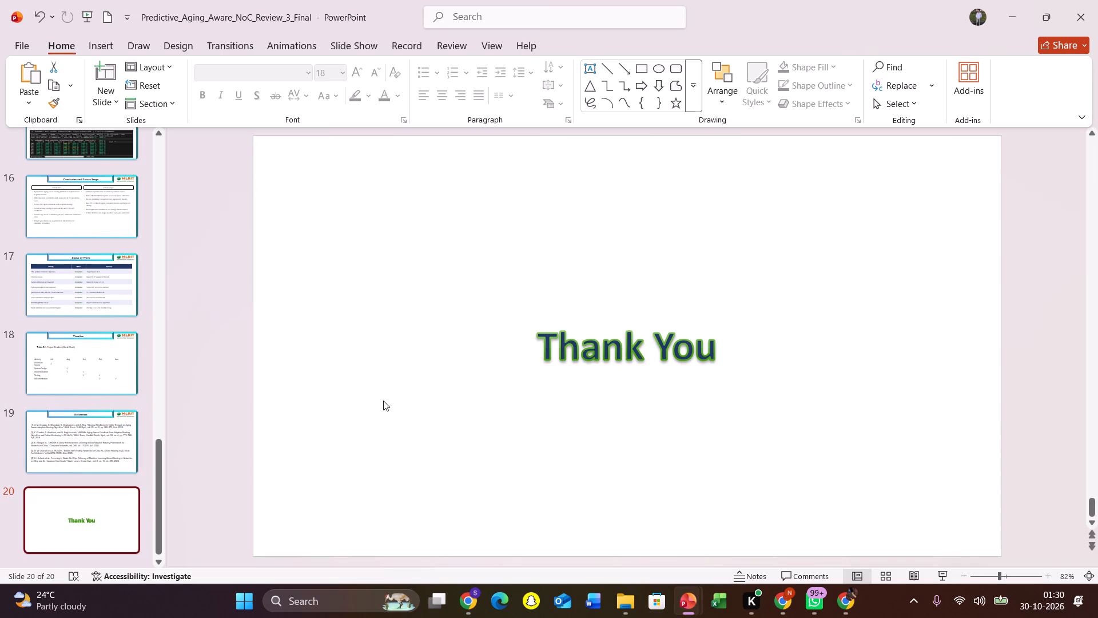
left_click(93, 365)
left_click(77, 435)
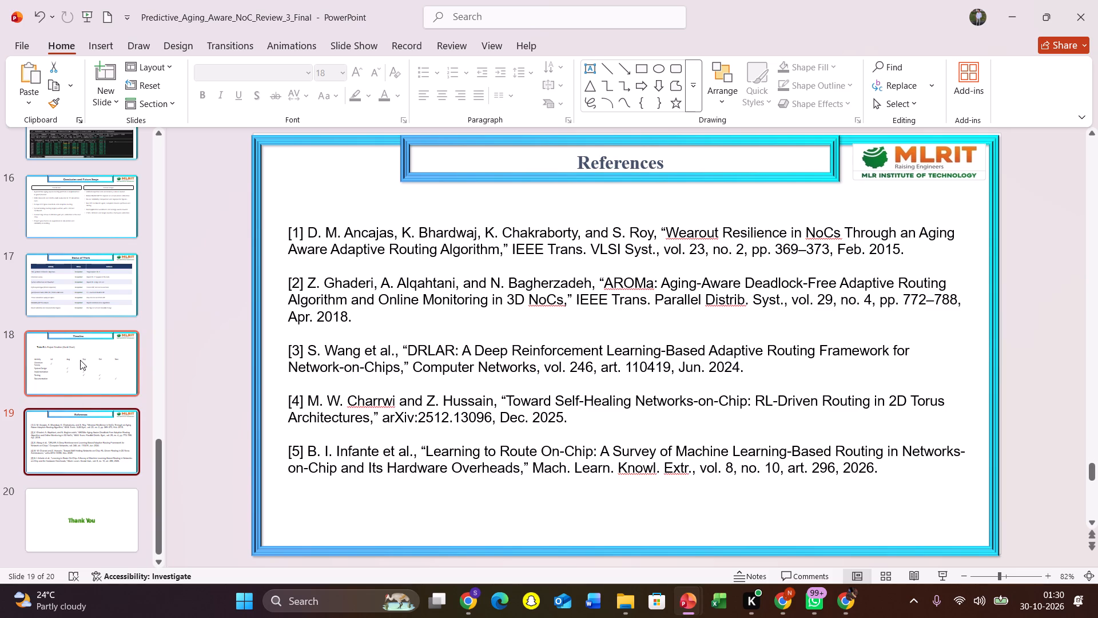
left_click(83, 355)
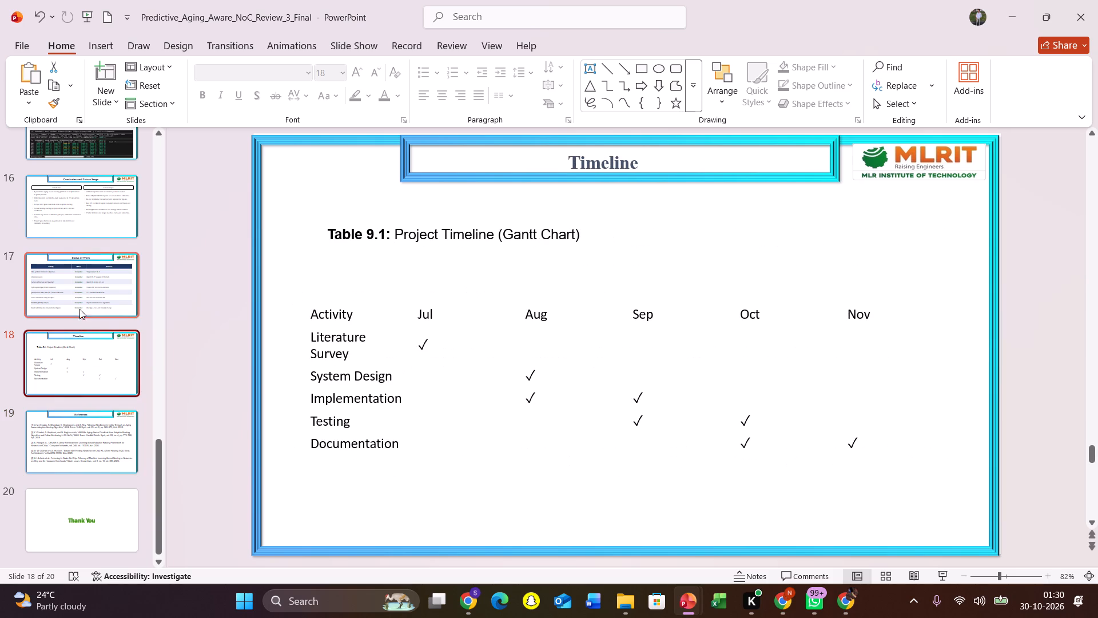
left_click(80, 294)
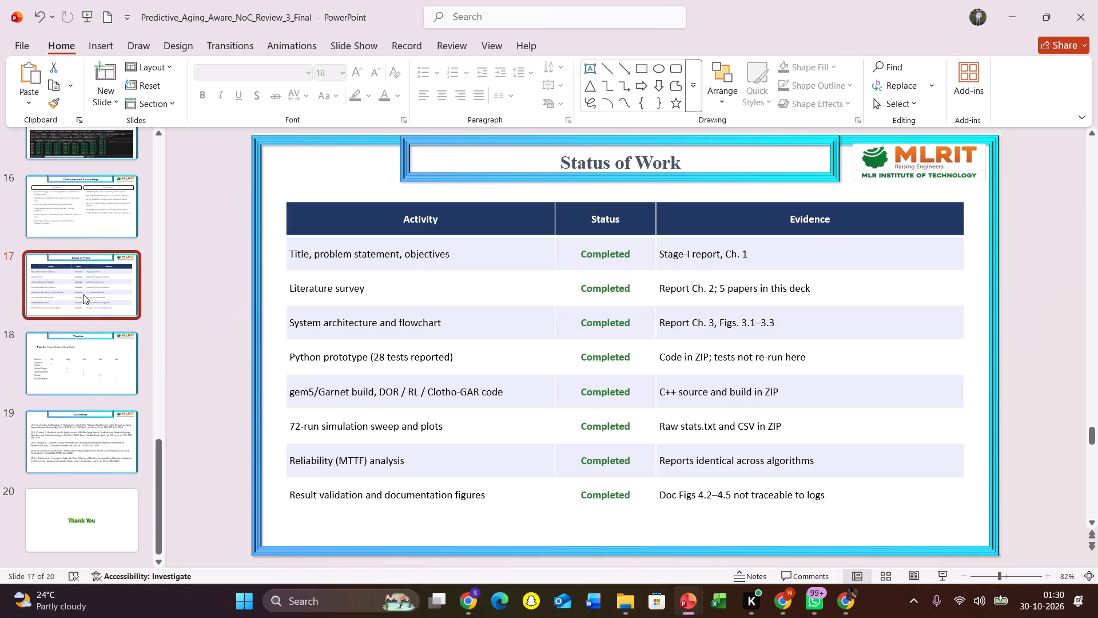
left_click(73, 223)
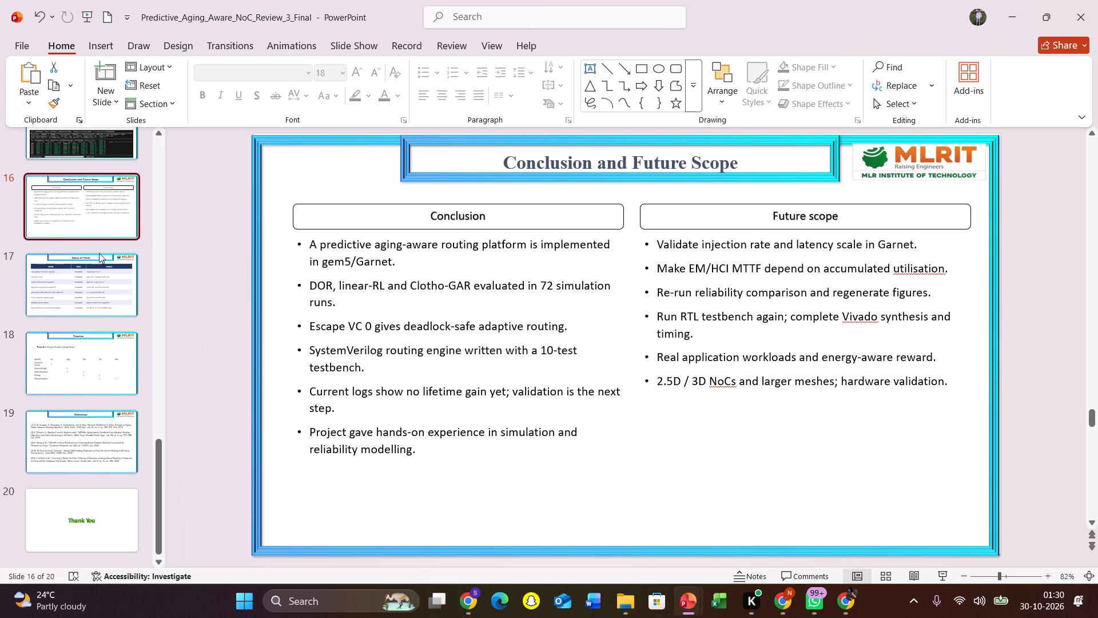
scroll(97, 274, "up", 1)
left_click(100, 190)
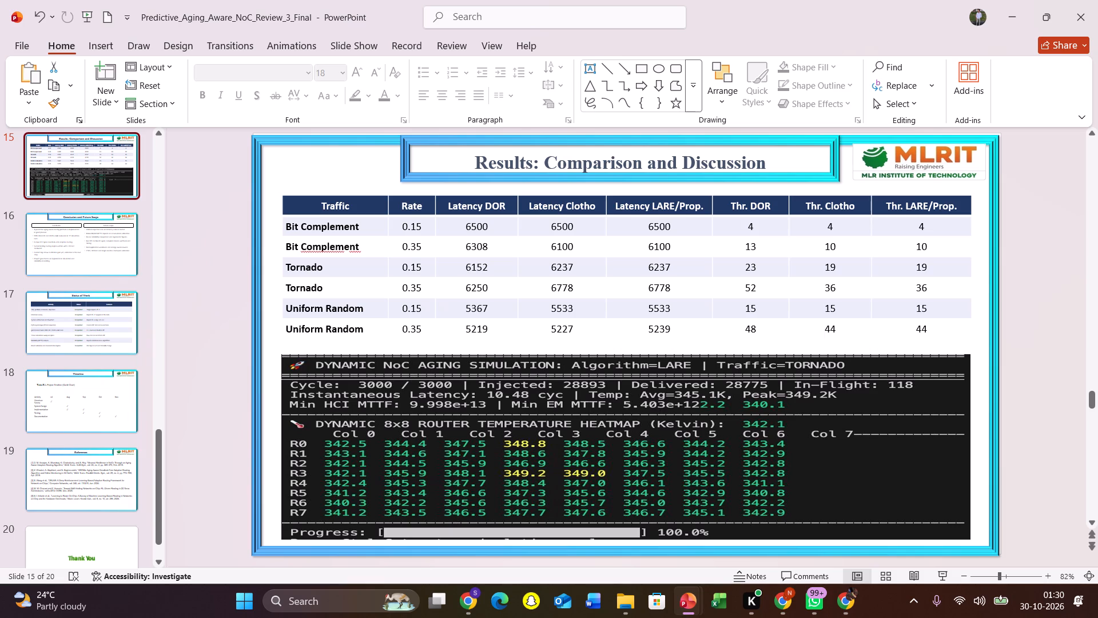
left_click(586, 256)
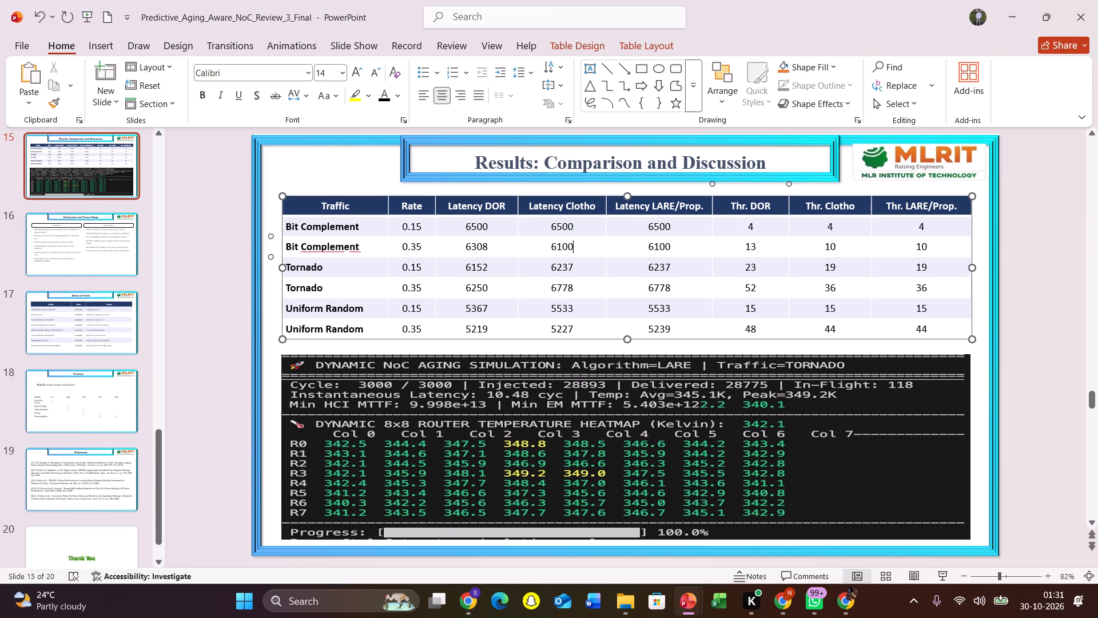
left_click(1025, 310)
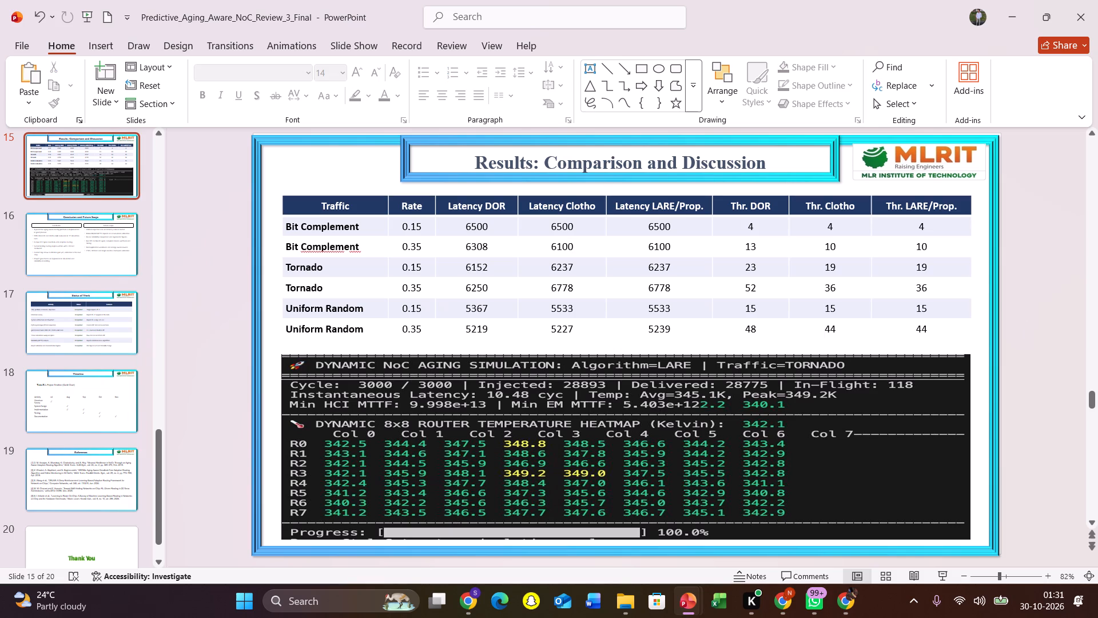
Widen the simulation output picture slightly on the Results: Comparison and Discussion slide so its side edge lines up with the table above.
left_click(638, 427)
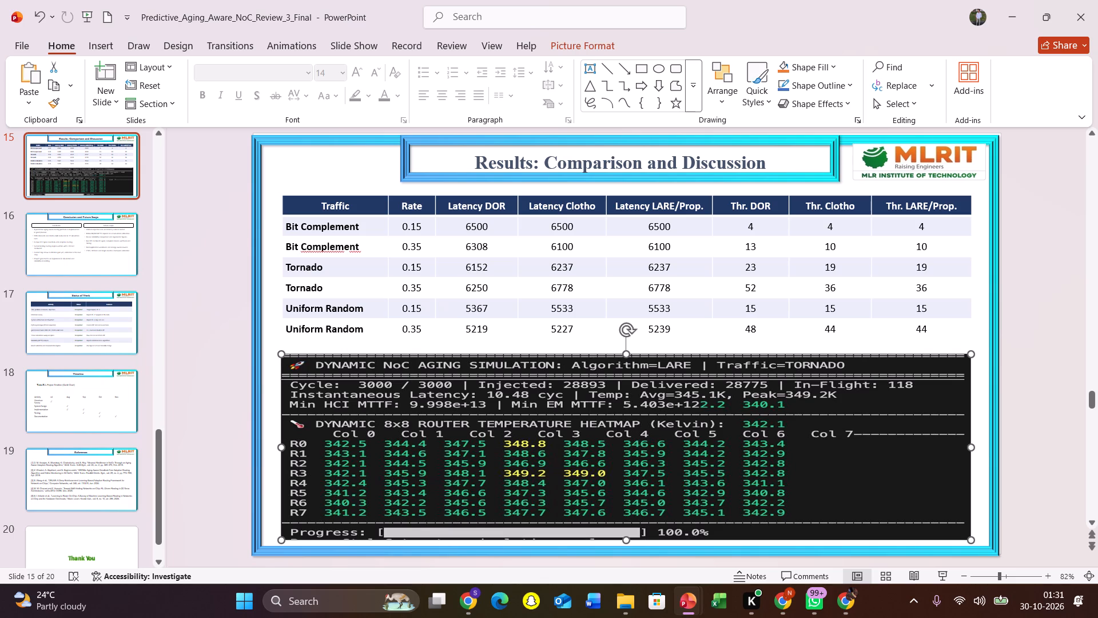
left_click(625, 356)
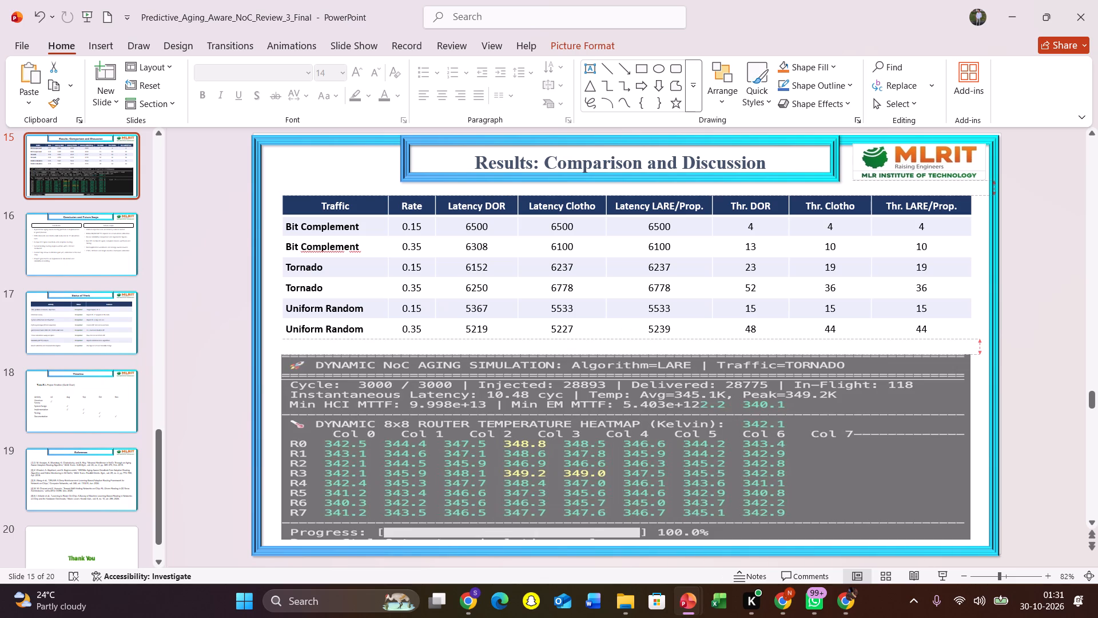
left_click(627, 357)
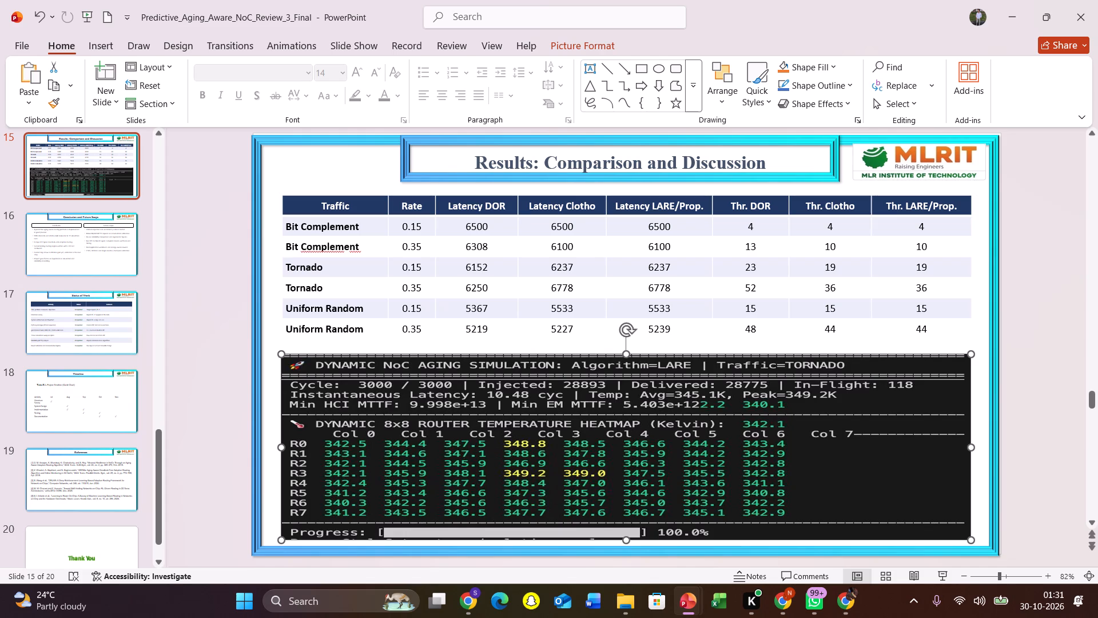
left_click(628, 541)
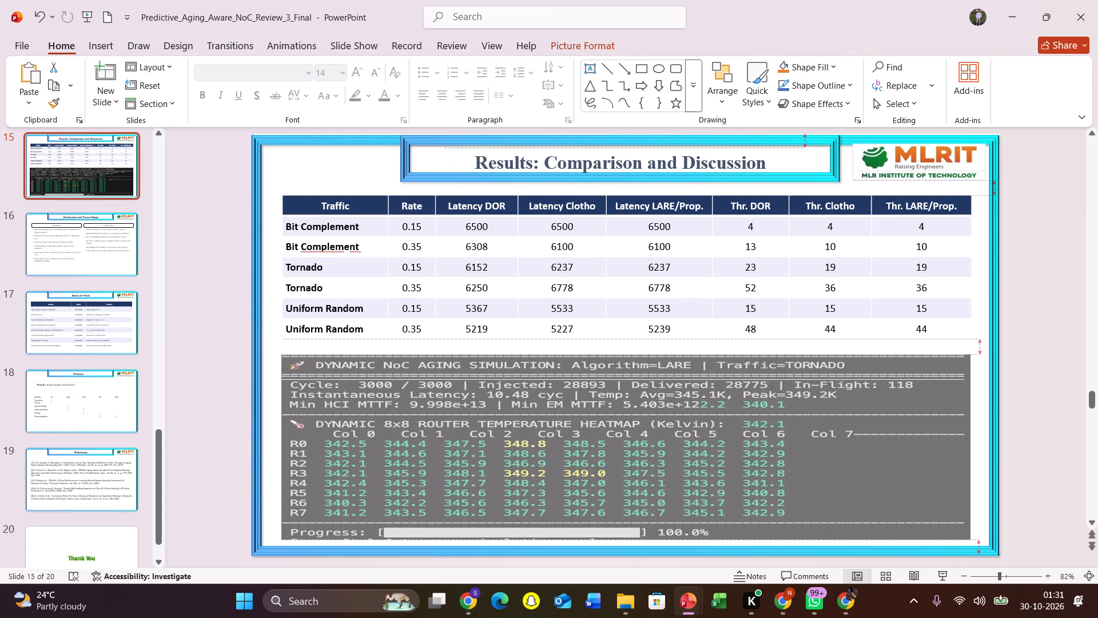
left_click(966, 453)
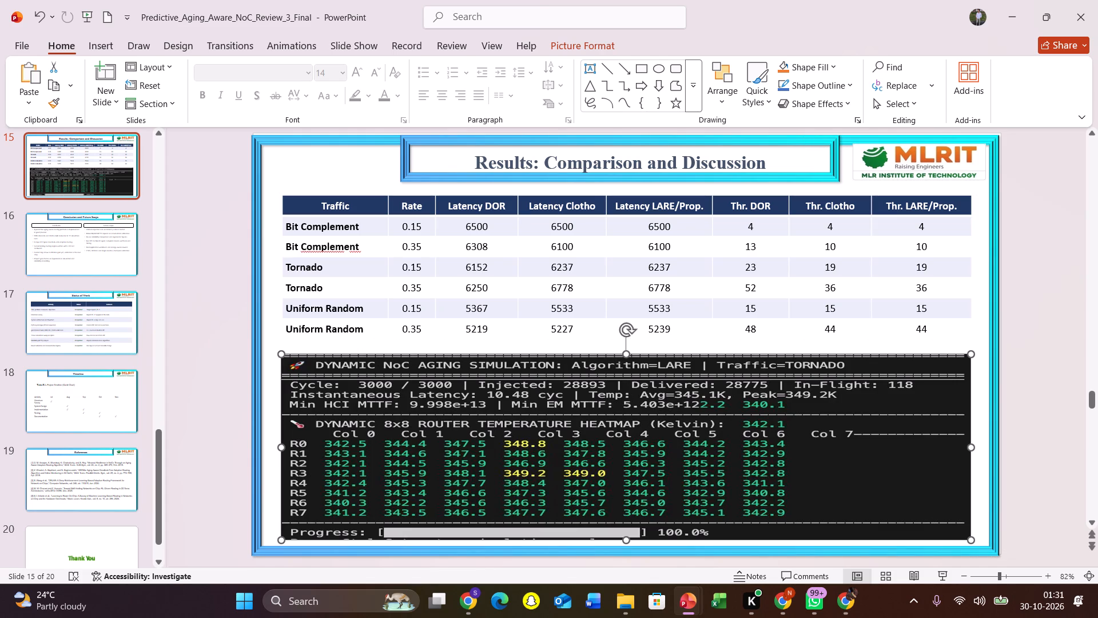
left_click_drag(969, 448, 950, 455)
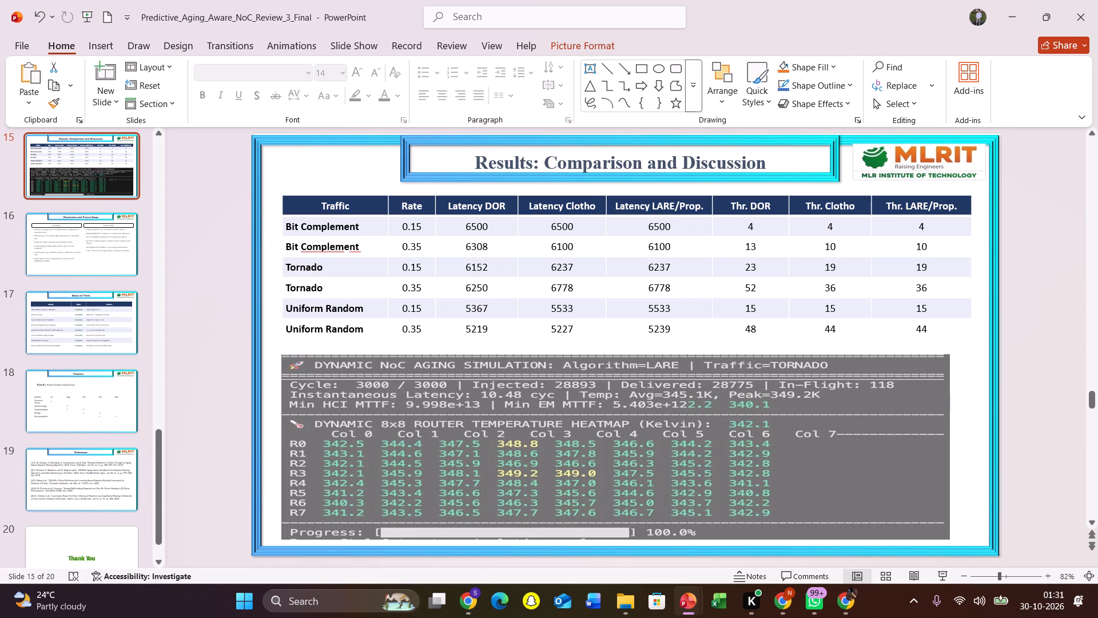
left_click_drag(950, 455, 975, 455)
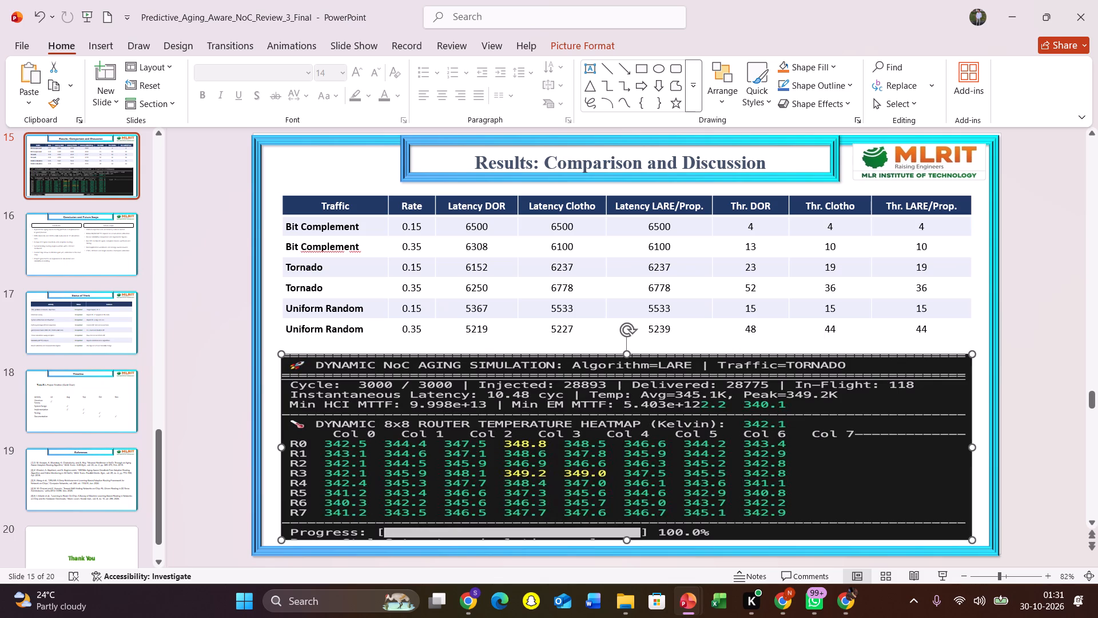
left_click(1027, 462)
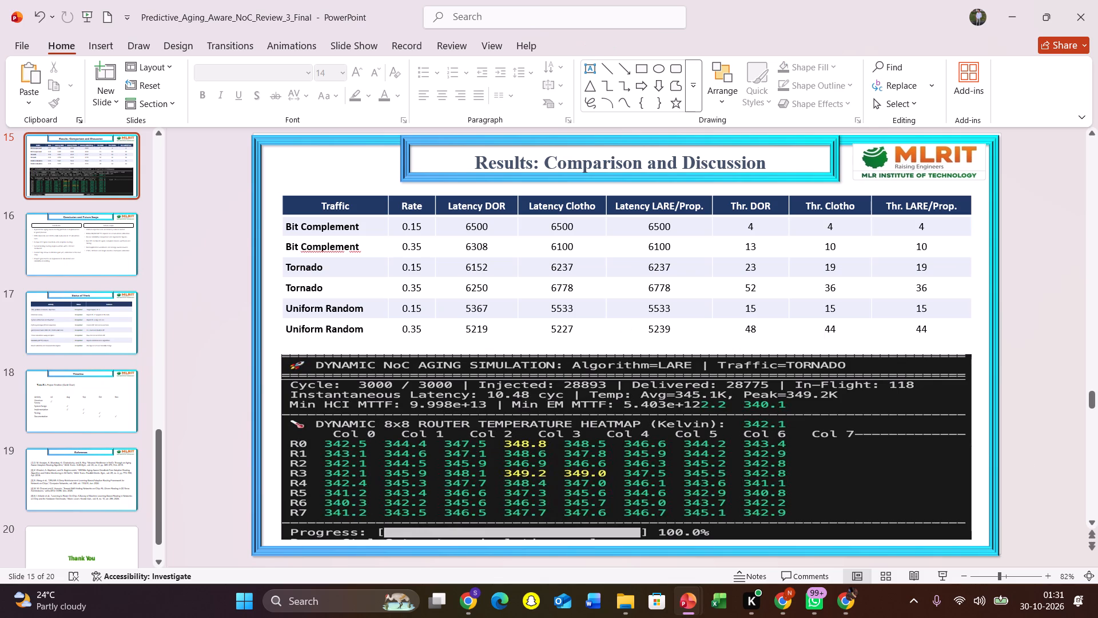
Stretch the results table slightly taller and move it slightly up, keeping a gap above the simulation output picture.
left_click(553, 307)
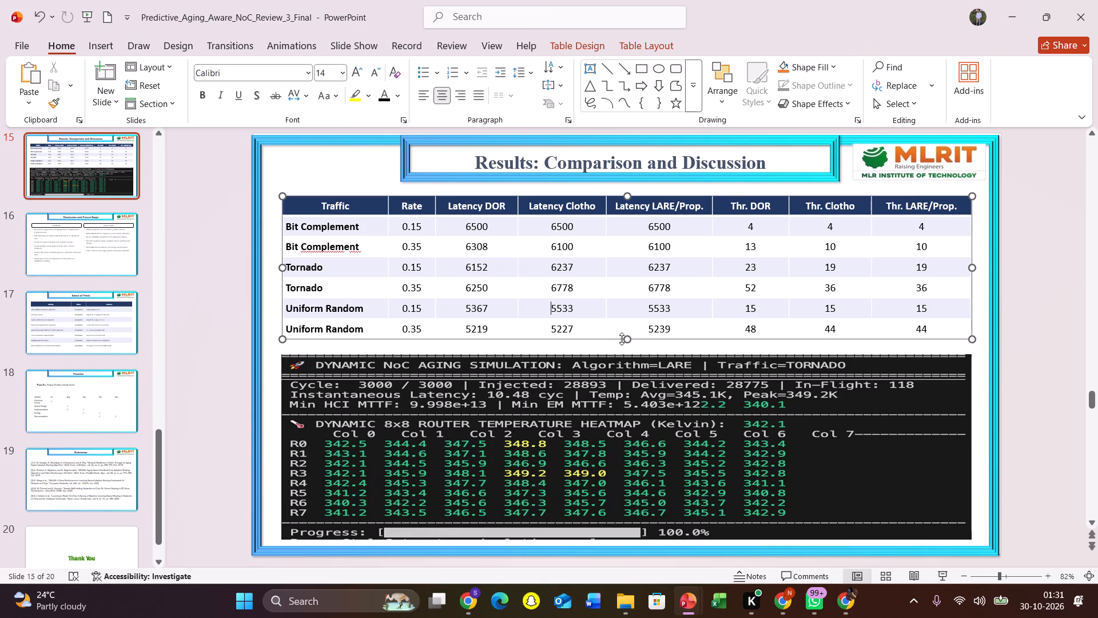
left_click_drag(628, 339, 628, 345)
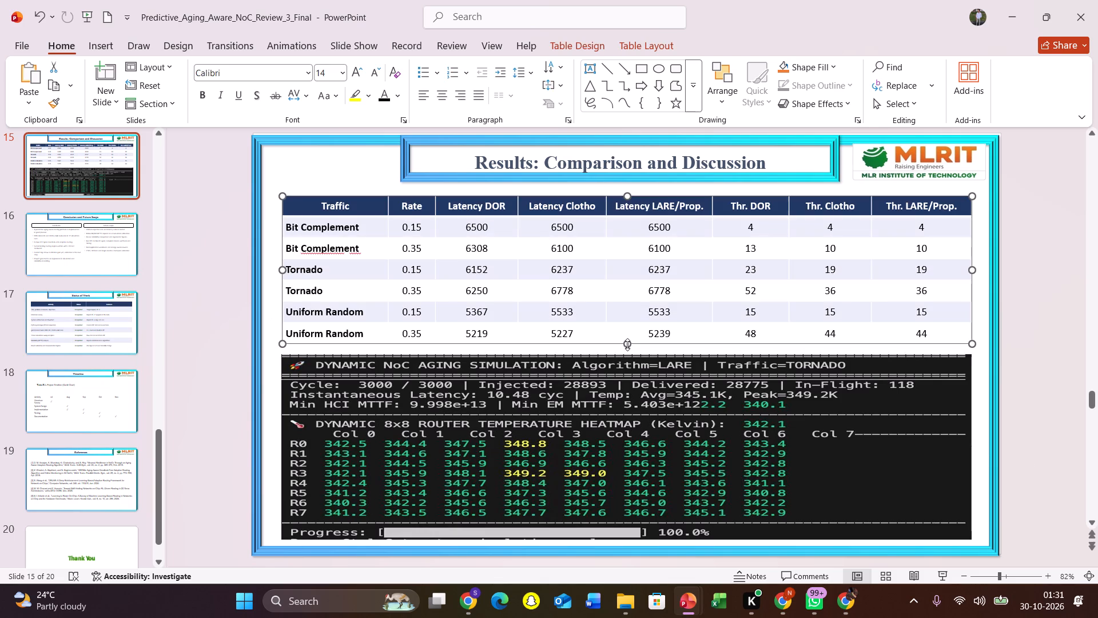
left_click(1029, 356)
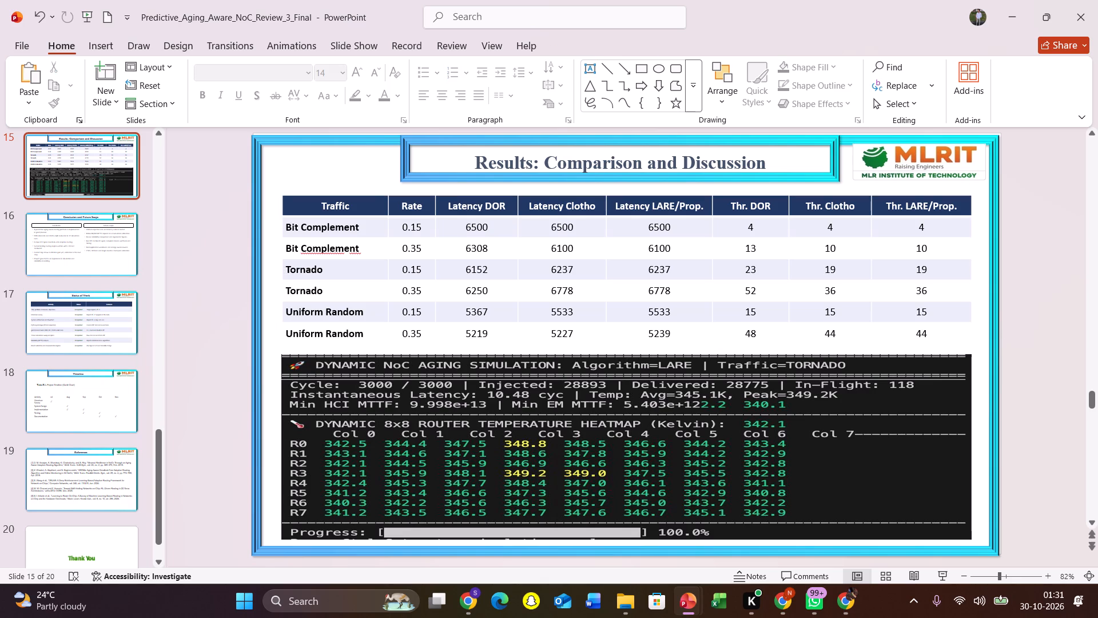
left_click(524, 255)
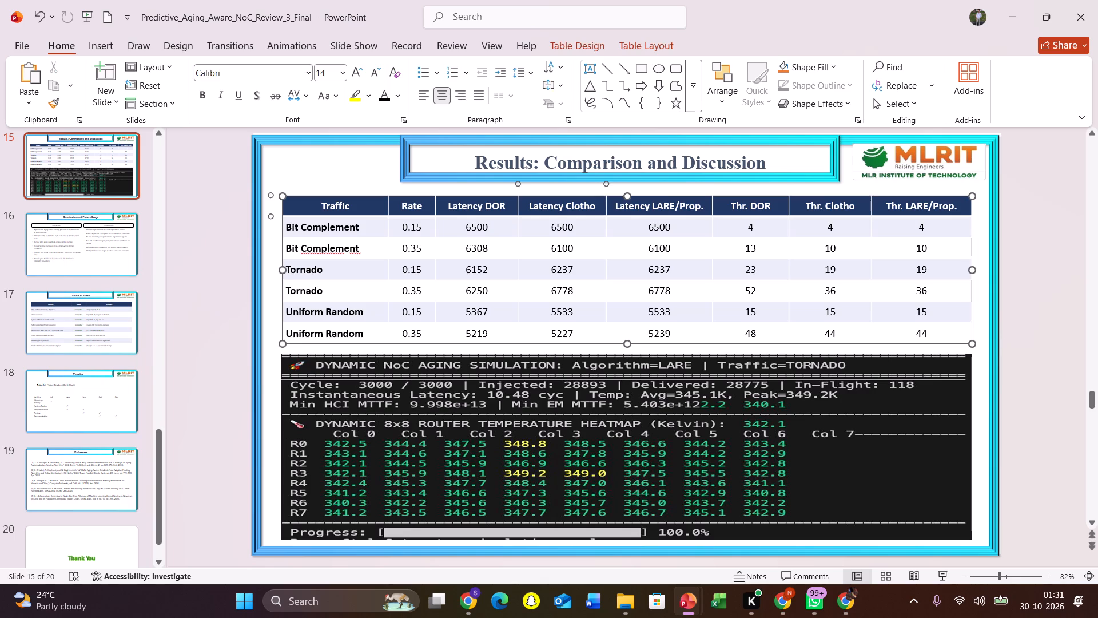
left_click(972, 257)
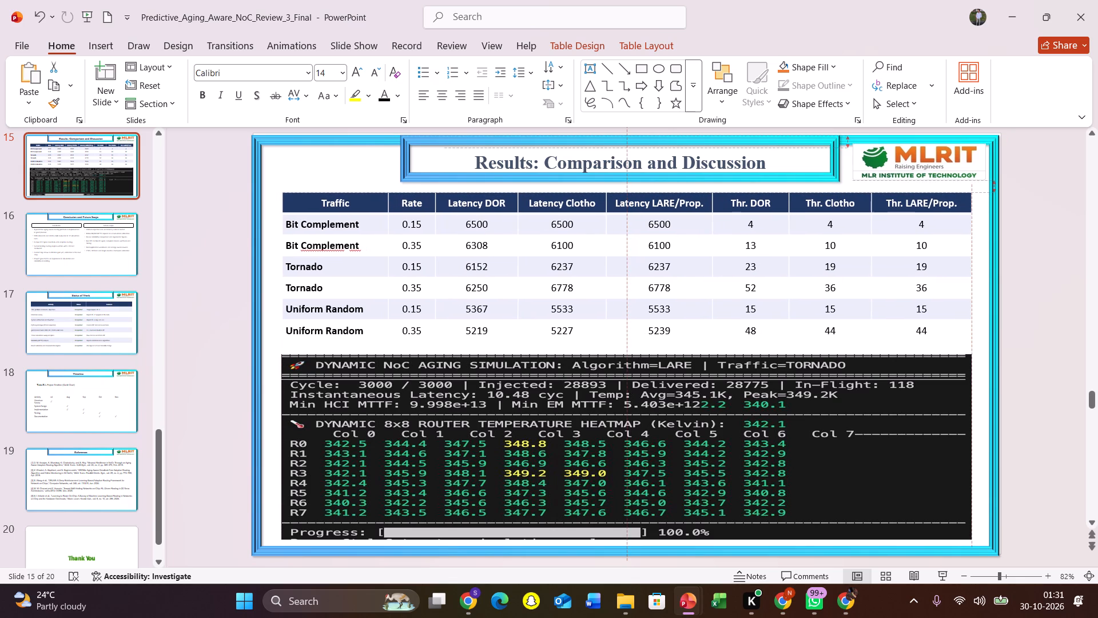
left_click(1026, 298)
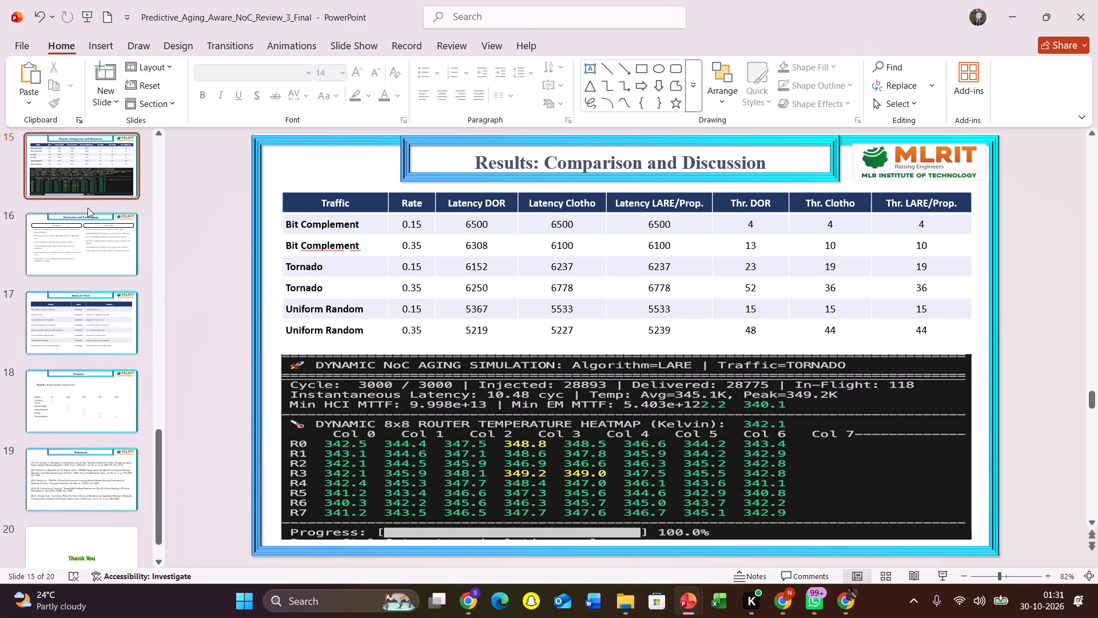
Go back through the title slide to the Overview slide and delete the Demo (Simulation Evidence) bullet from the list.
scroll(97, 249, "up", 15)
scroll(100, 251, "up", 7)
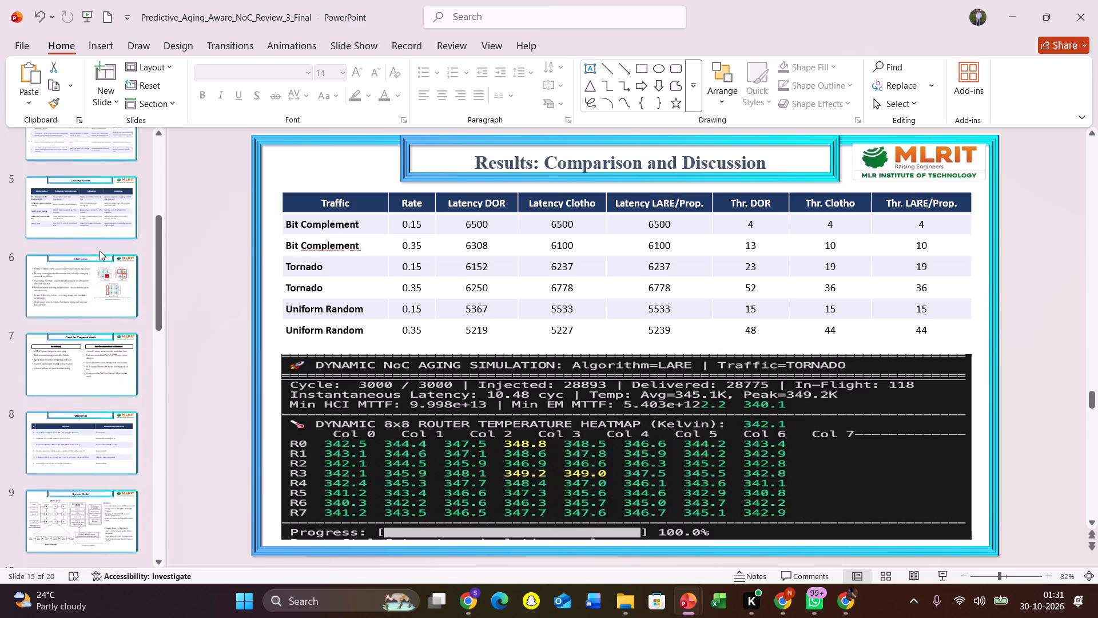
scroll(100, 251, "up", 14)
left_click(105, 191)
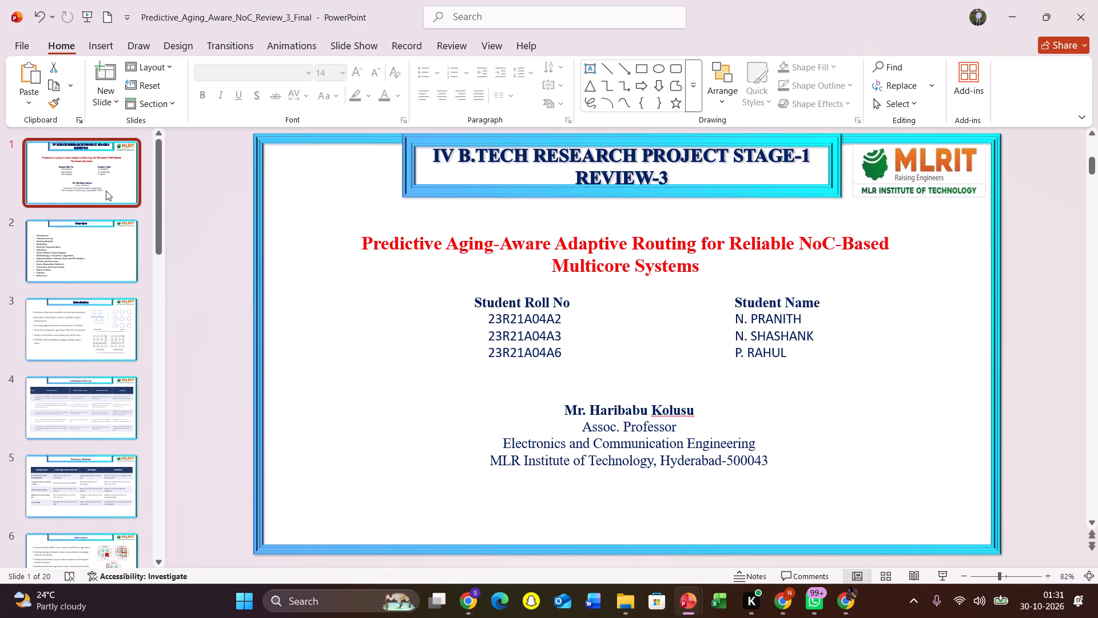
left_click(85, 247)
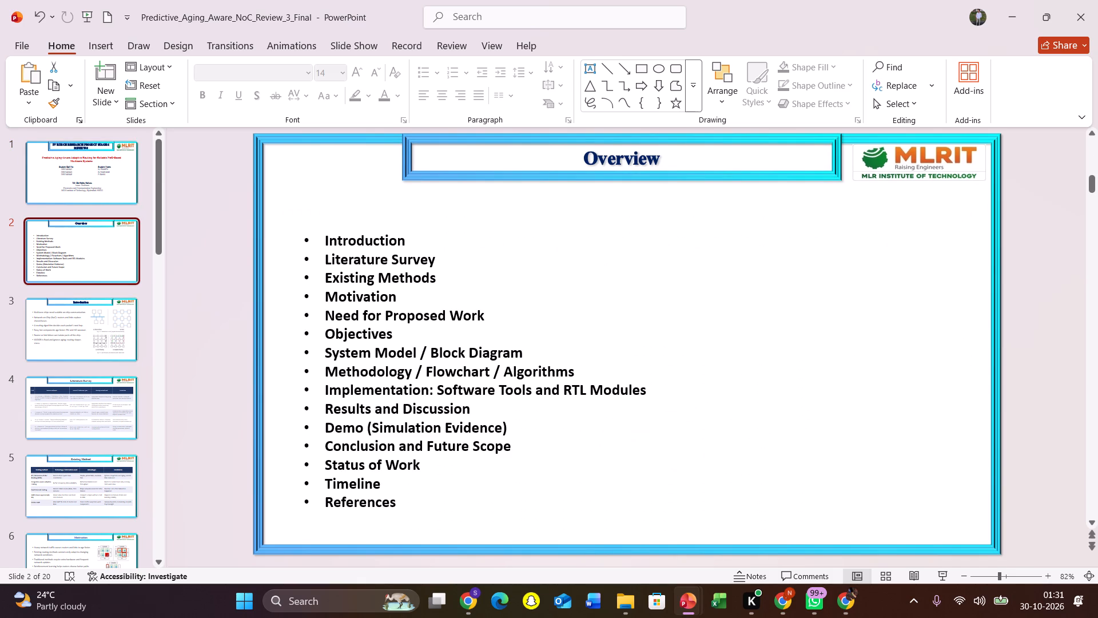
left_click(510, 430)
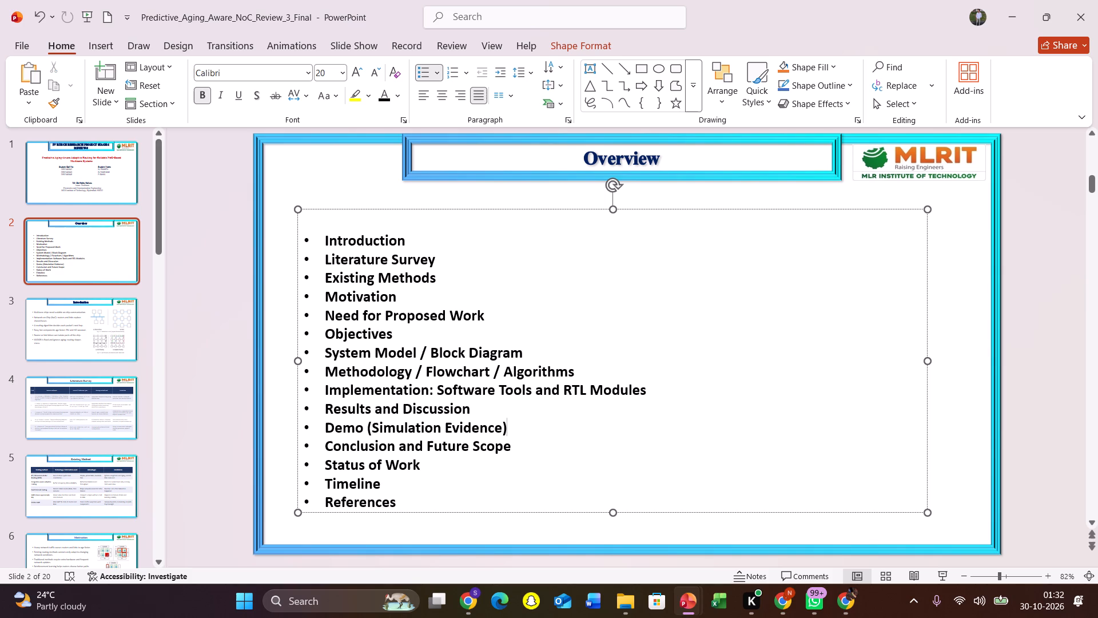
left_click(508, 431)
left_click_drag(512, 427, 341, 435)
key("BackSpace")
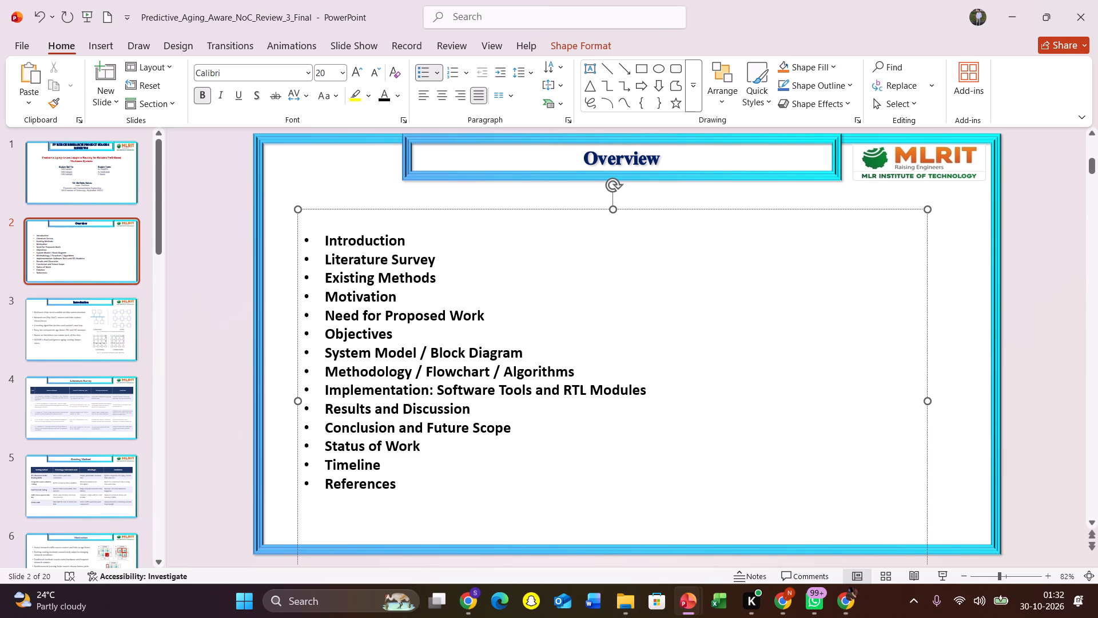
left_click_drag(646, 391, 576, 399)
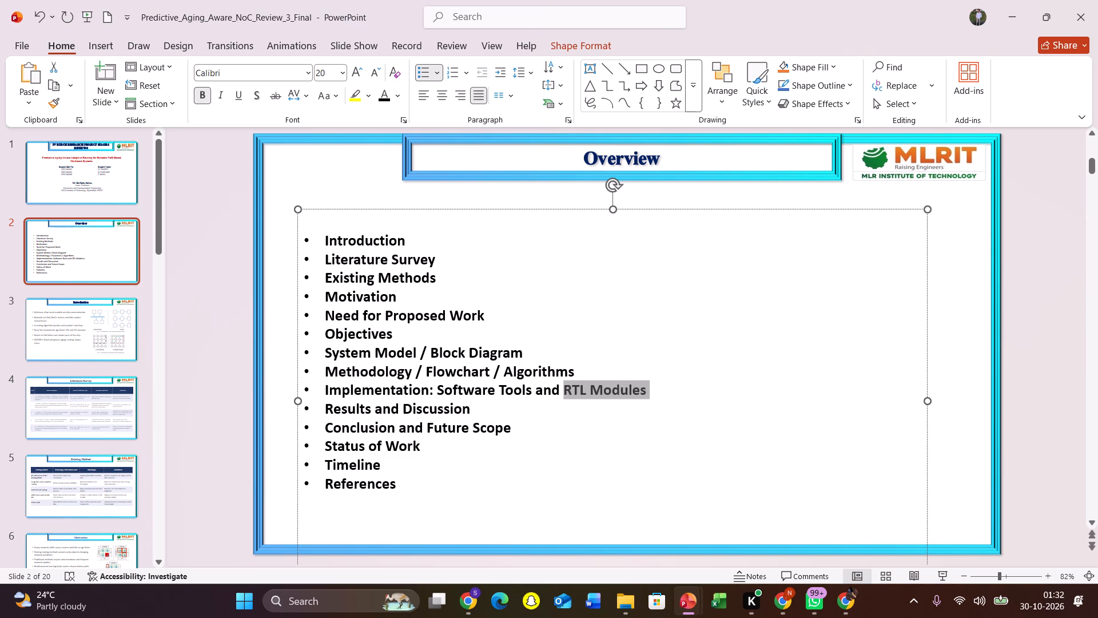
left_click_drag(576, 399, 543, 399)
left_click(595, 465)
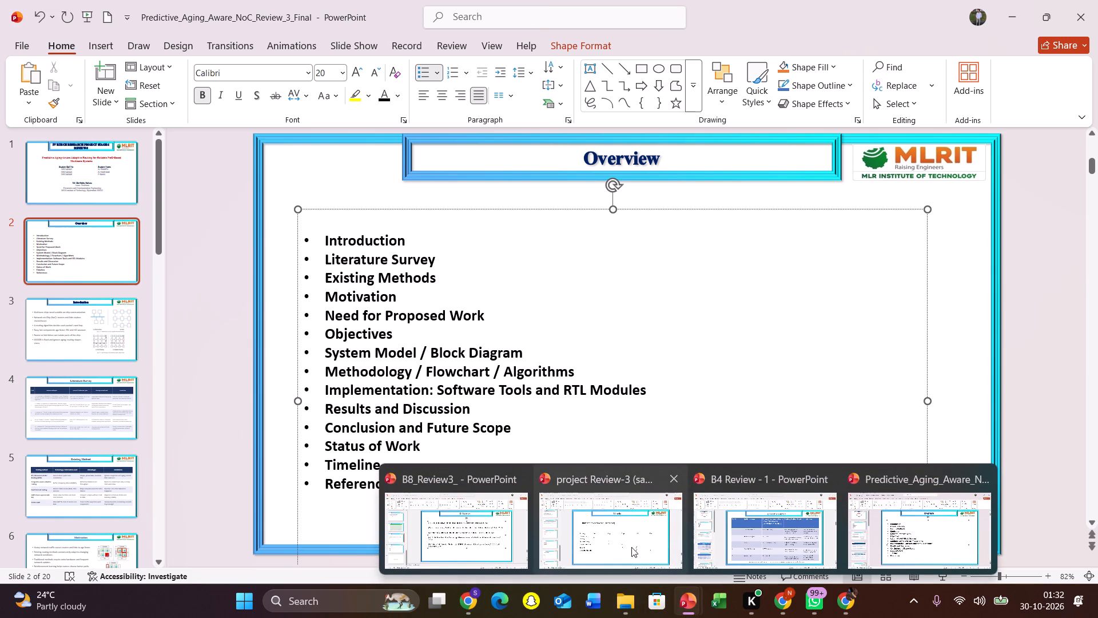
Switch to the B8_Review3_ presentation and examine the contents list on its Overview slide.
left_click(502, 540)
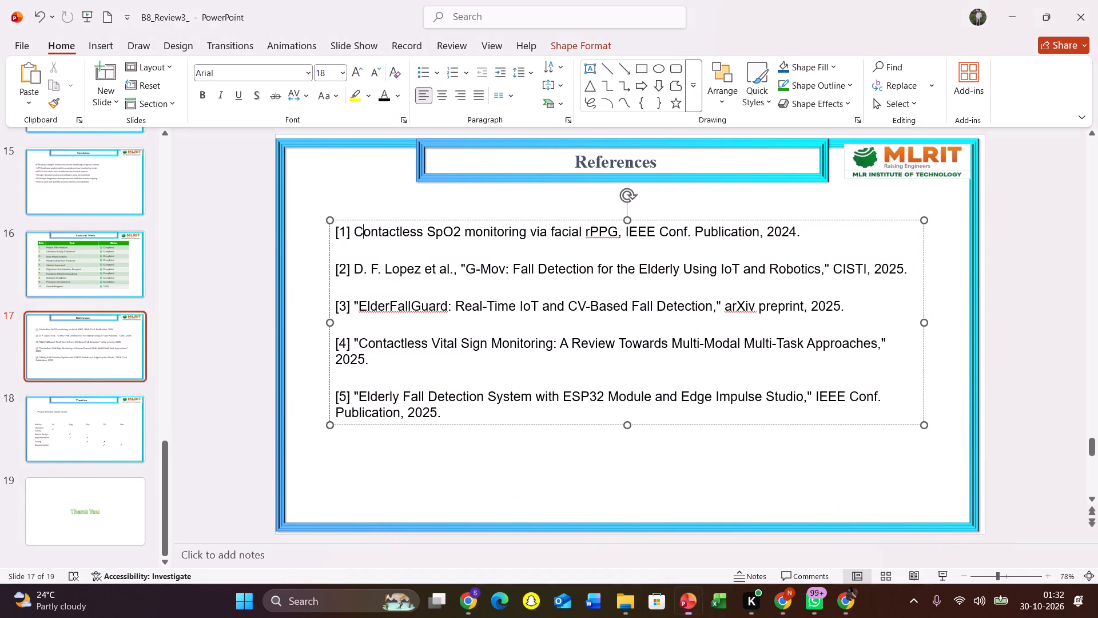
scroll(98, 342, "up", 19)
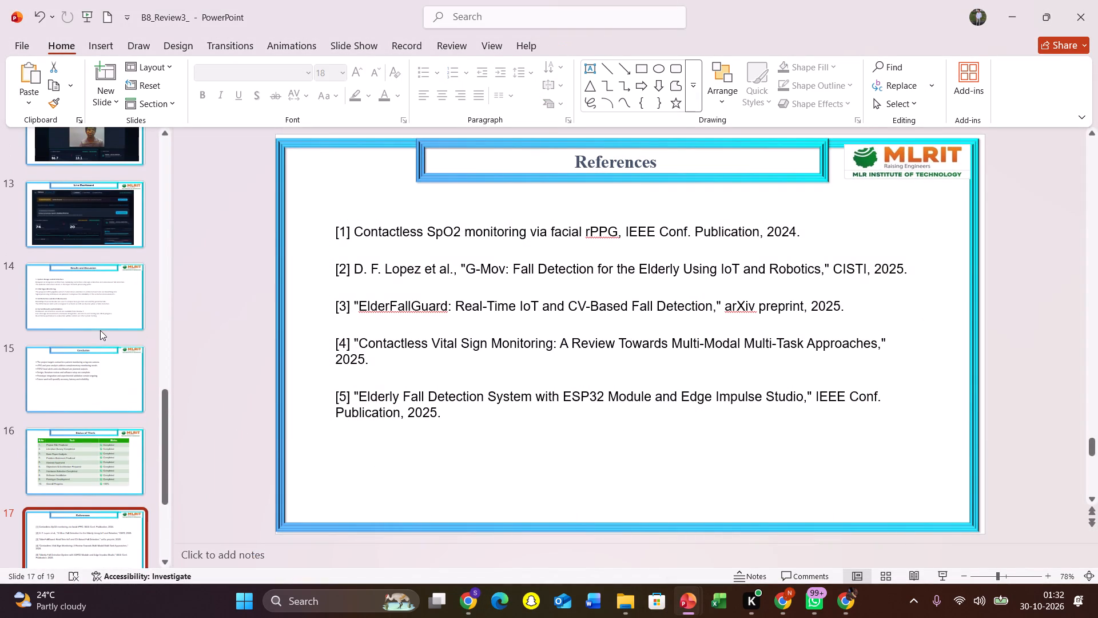
scroll(100, 330, "up", 1)
left_click_drag(161, 436, 164, 310)
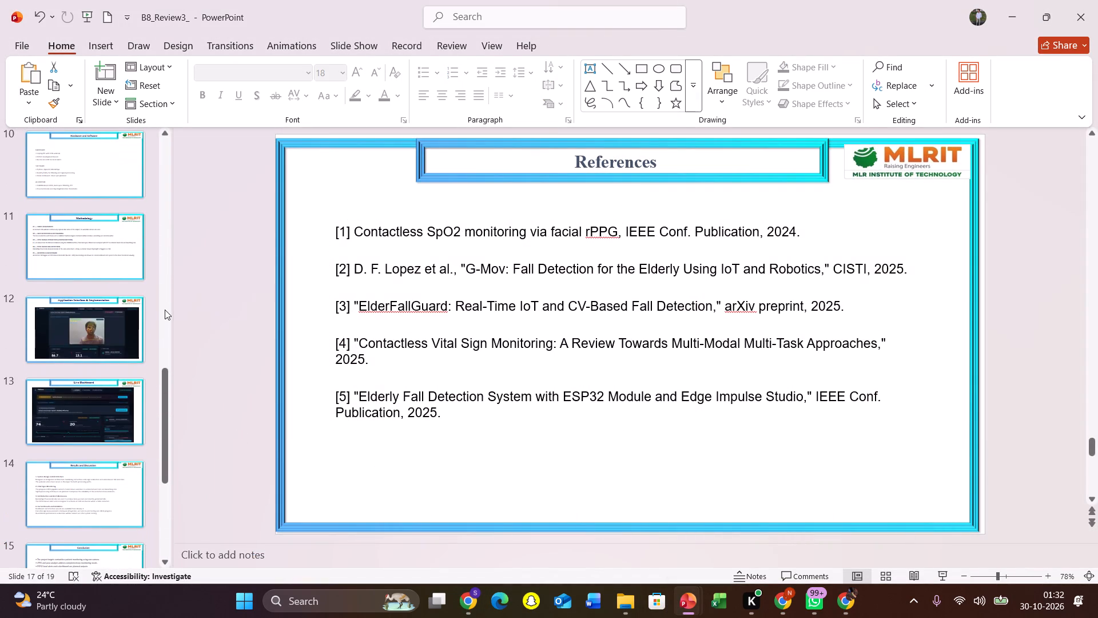
scroll(83, 319, "up", 12)
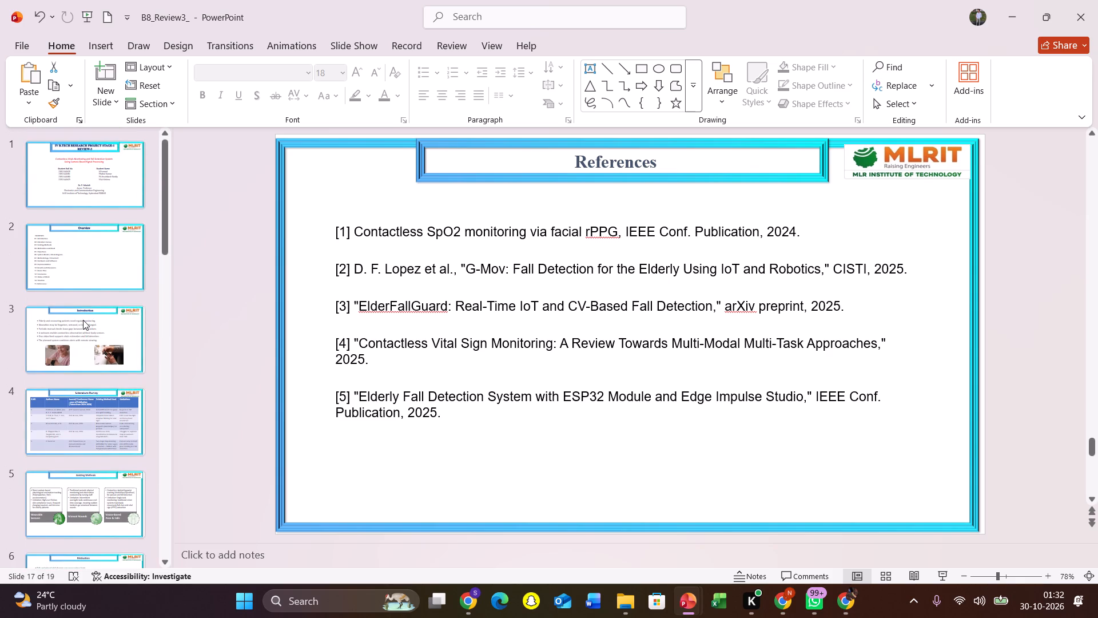
left_click(100, 270)
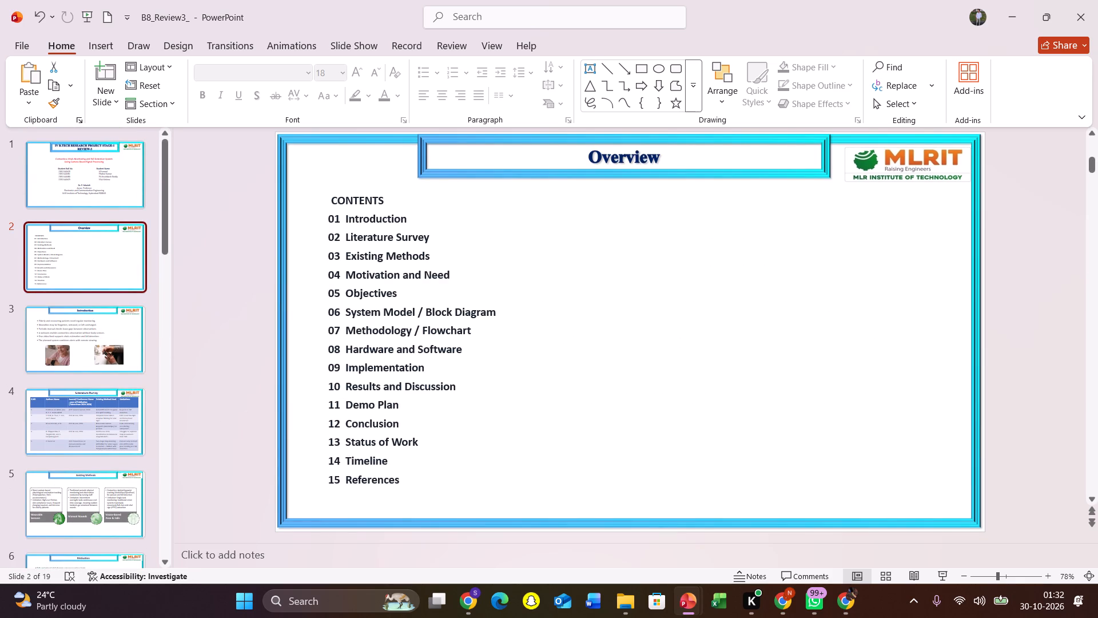
Check the Methodology, implementation, Live Dashboard and Results and Discussion slides of B8_Review3_ against its Overview list, ending on the Overview slide.
scroll(114, 441, "down", 2)
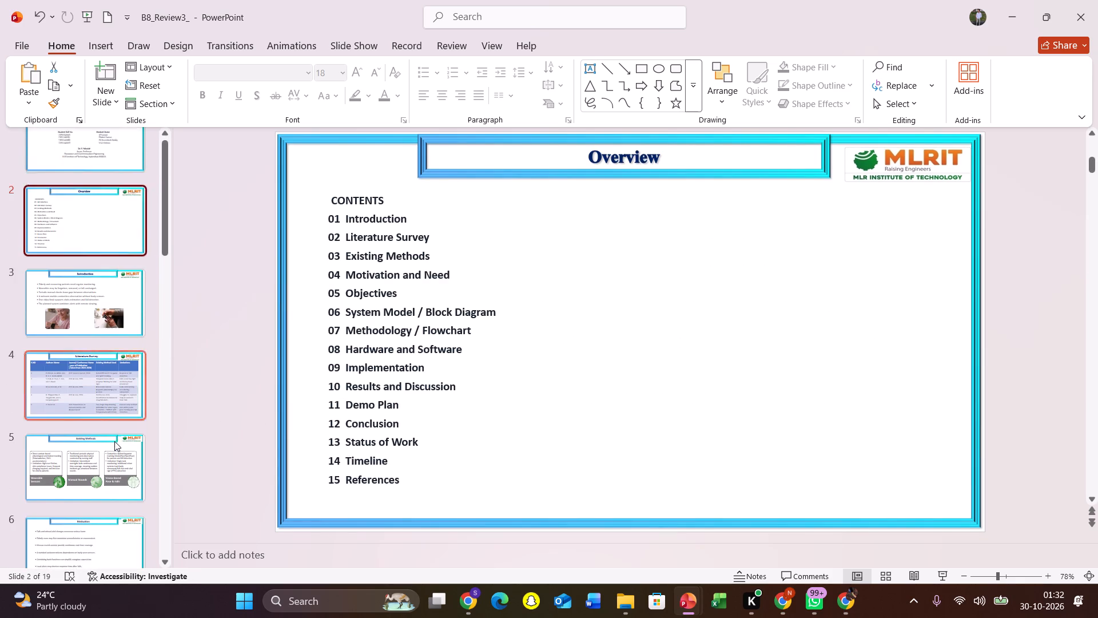
scroll(114, 441, "down", 9)
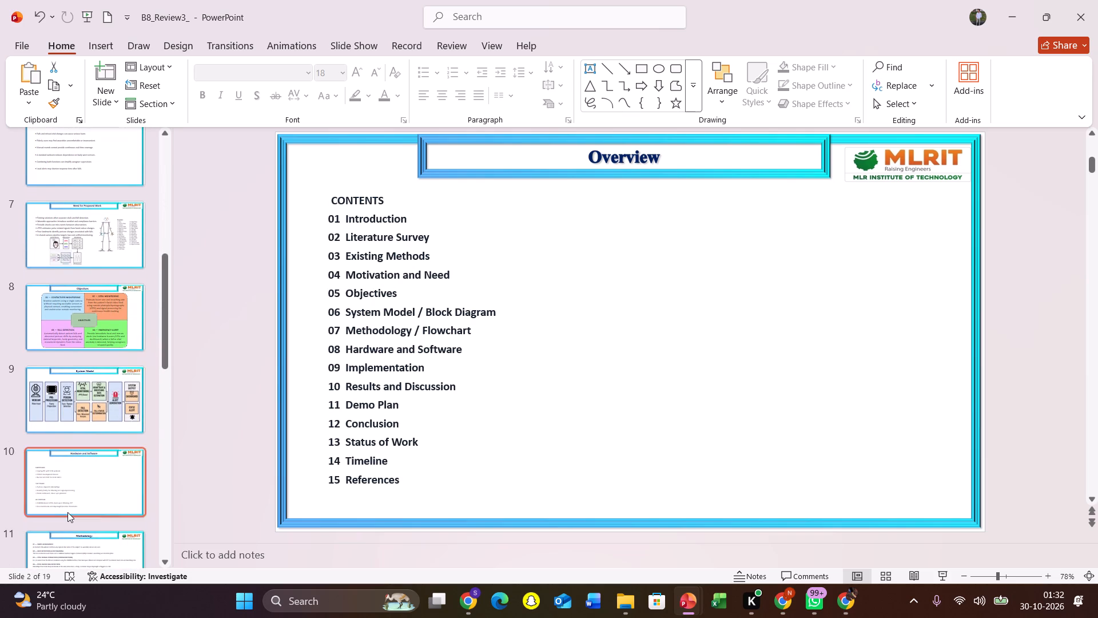
left_click(67, 546)
scroll(75, 465, "down", 2)
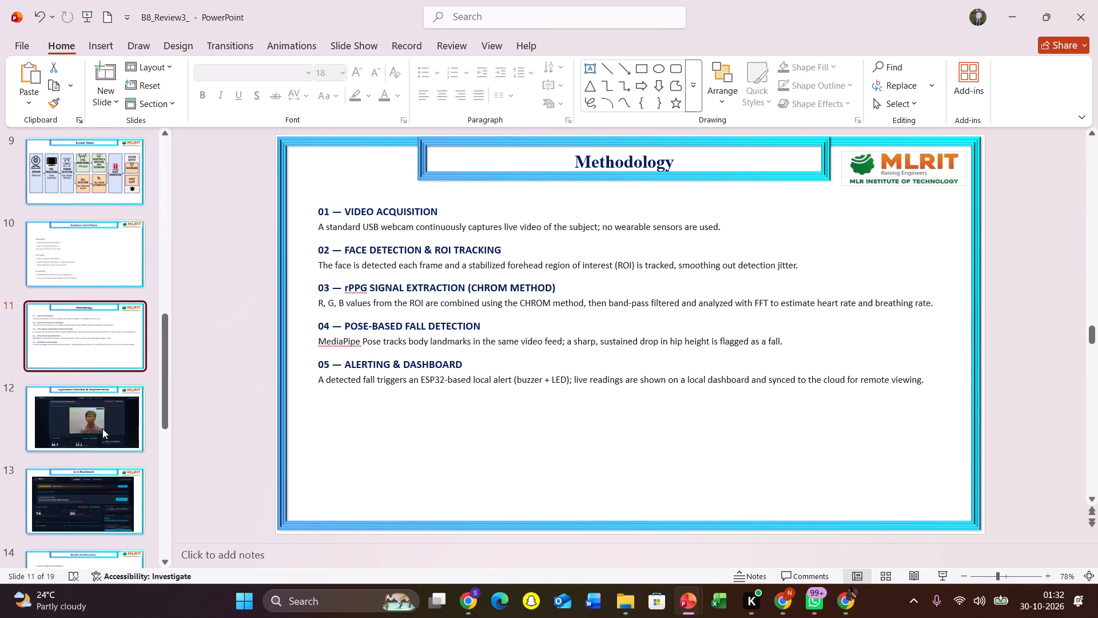
left_click(103, 427)
left_click(99, 476)
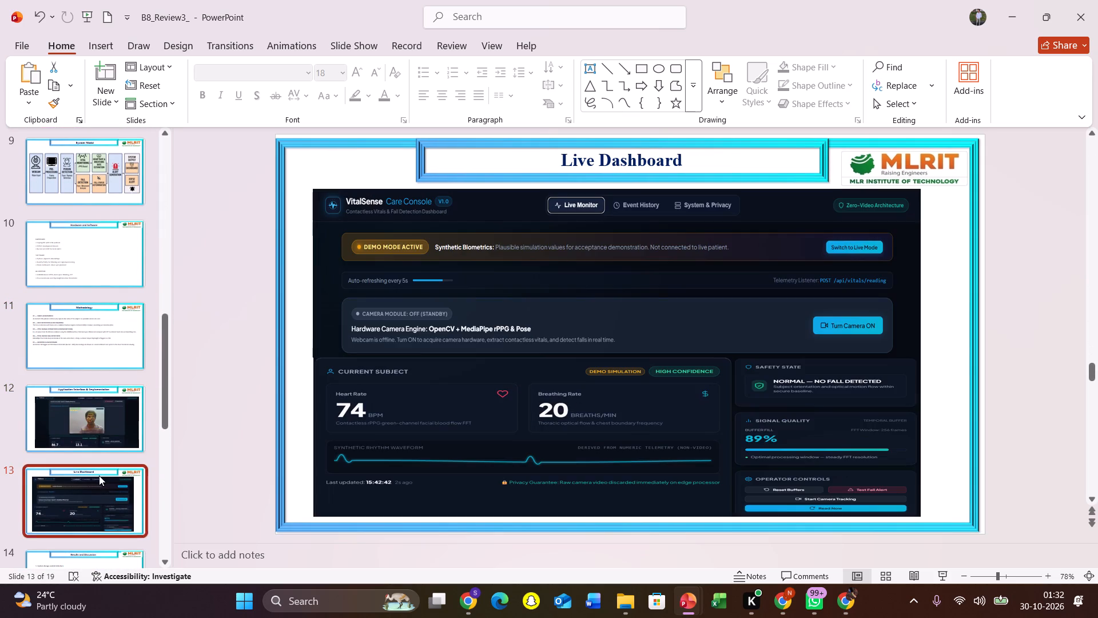
scroll(99, 476, "down", 2)
left_click(98, 484)
scroll(106, 455, "up", 5)
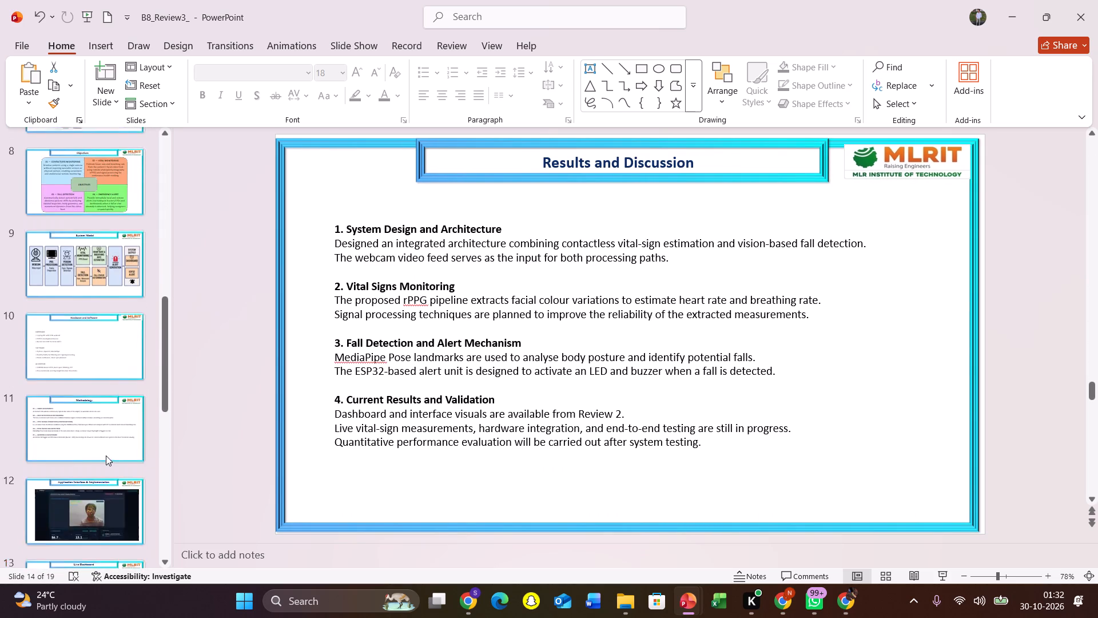
scroll(106, 455, "up", 20)
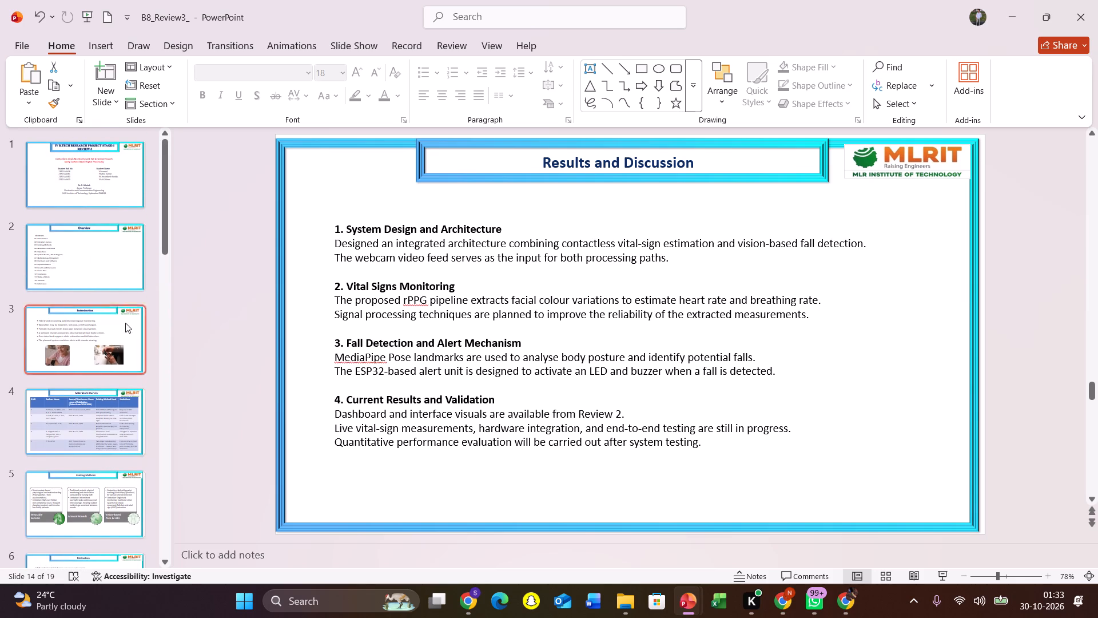
left_click(122, 264)
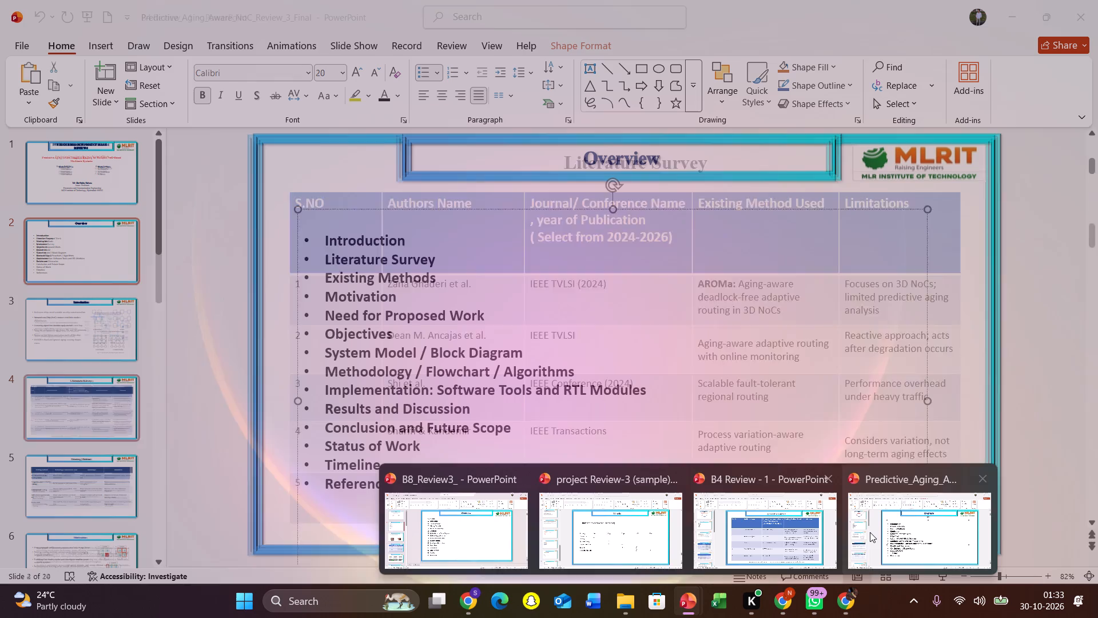
left_click(870, 532)
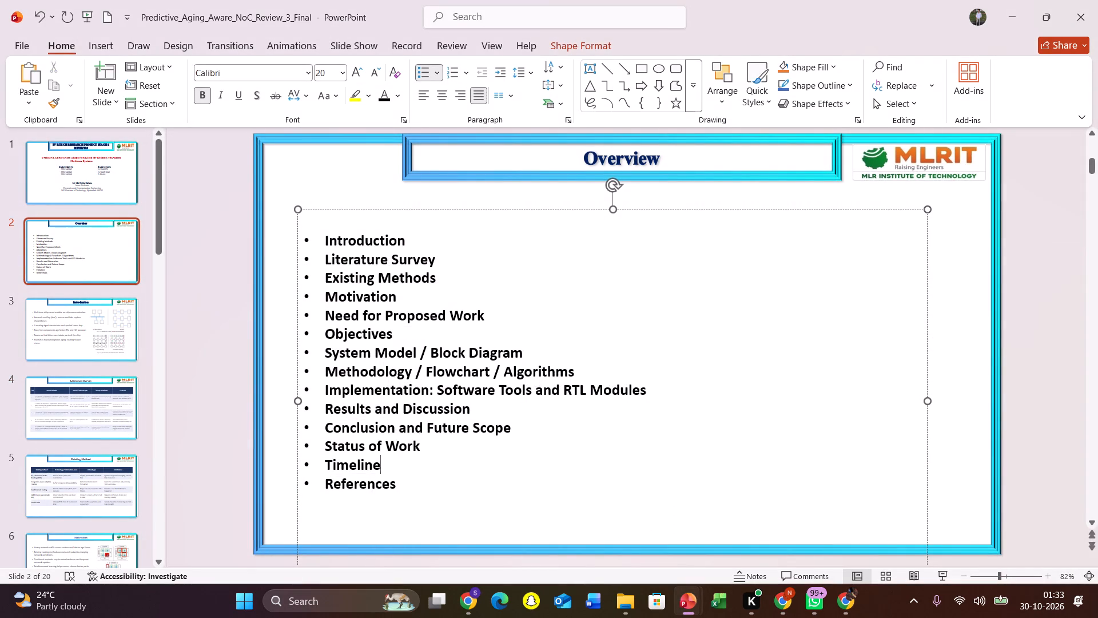
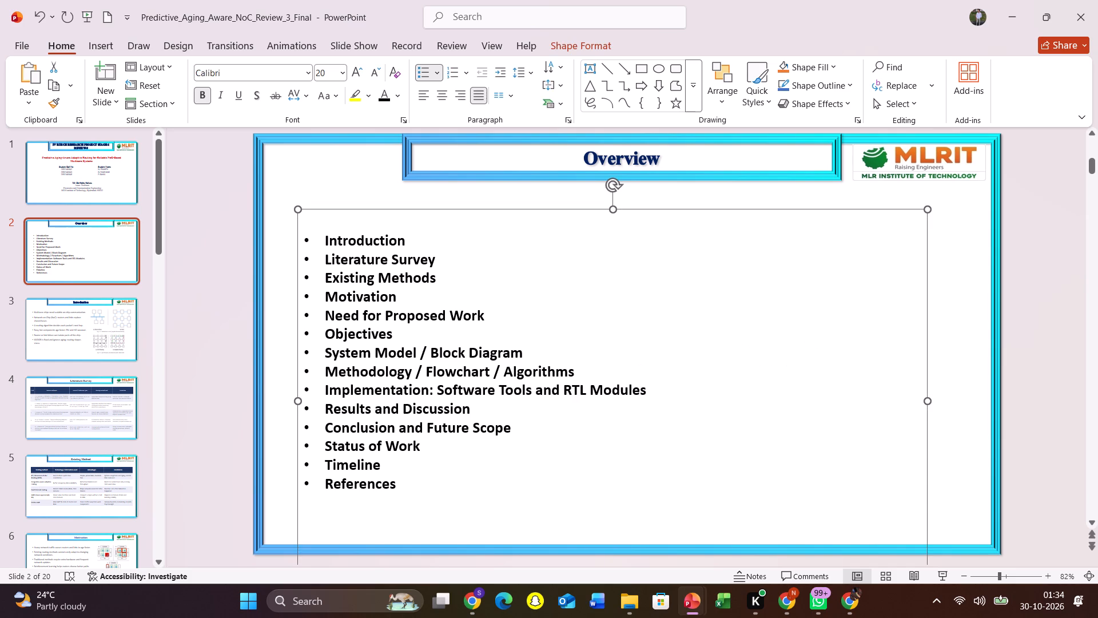
left_click(646, 387)
left_click_drag(647, 389, 626, 387)
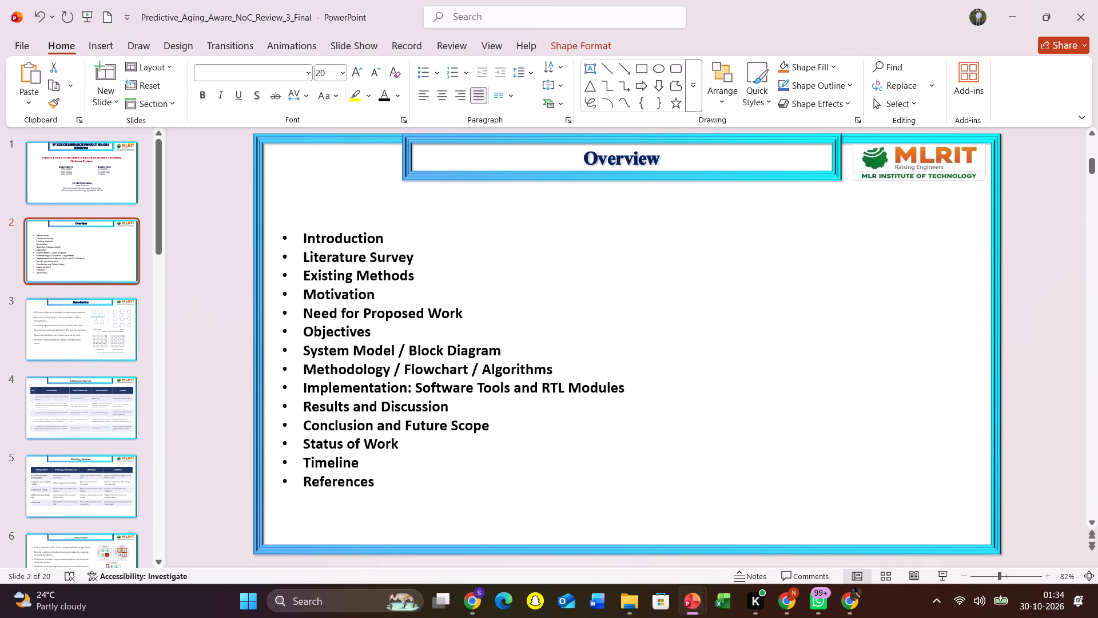
left_click_drag(626, 387, 640, 378)
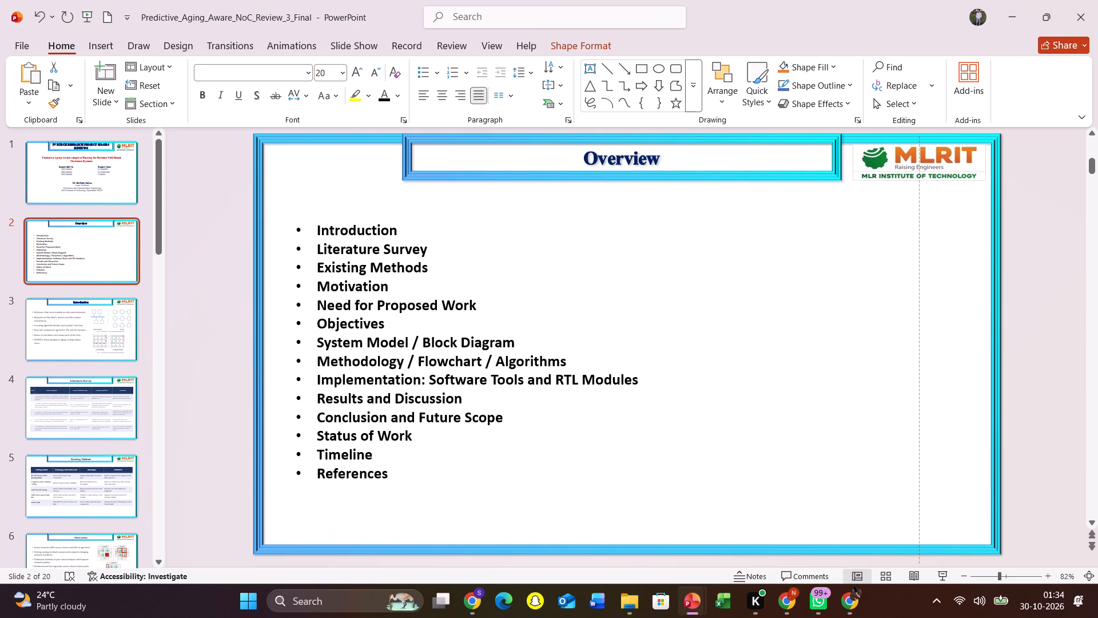
left_click_drag(640, 378, 640, 378)
left_click(714, 406)
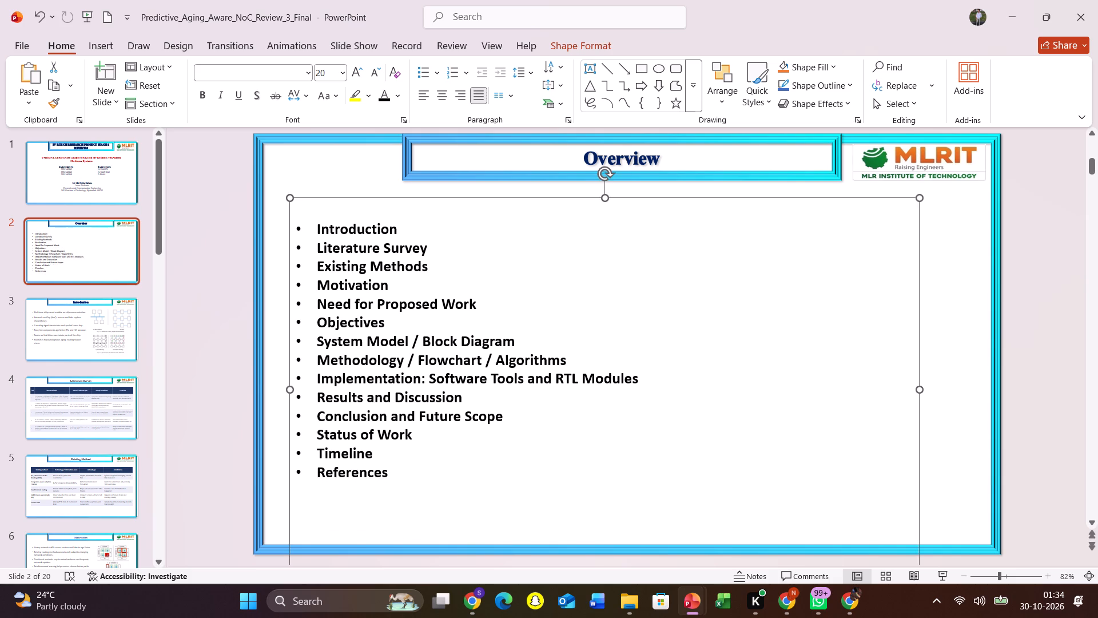
left_click(955, 356)
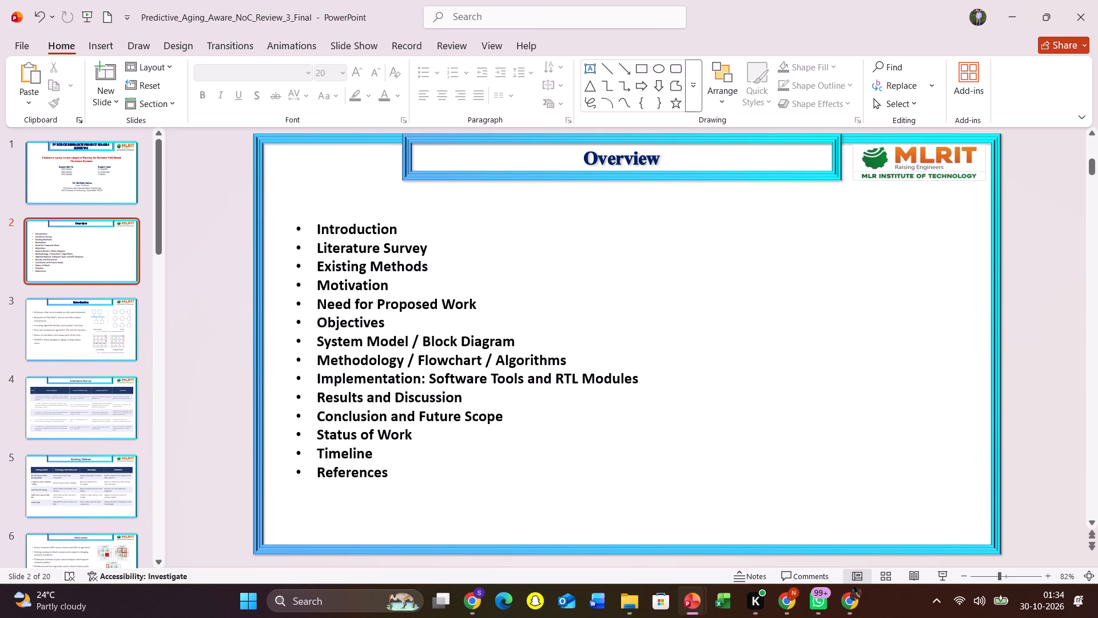
Shorten the Implementation entry in the Overview list to "Implementation: Software Tools".
left_click(638, 381)
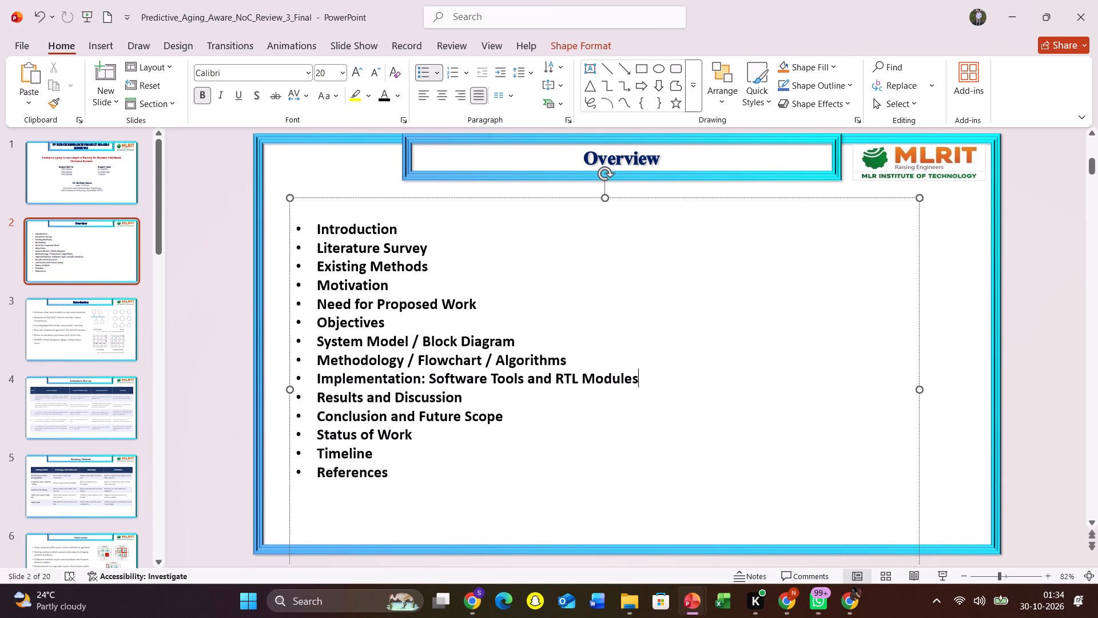
key("BackSpace")
key("BackSpace")
key("BackSpace")
key("BackSpace")
key("BackSpace")
key("BackSpace")
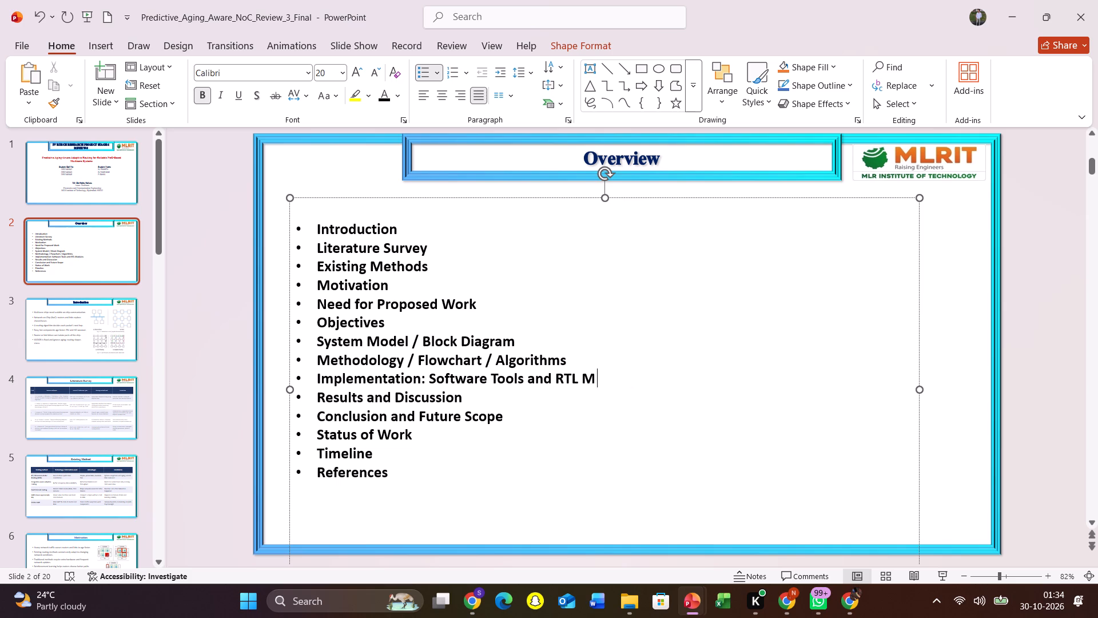
key("BackSpace")
key("BackSpace")
key("BackSpace")
key("BackSpace")
key("BackSpace")
key("BackSpace")
key("BackSpace")
key("BackSpace")
key("BackSpace")
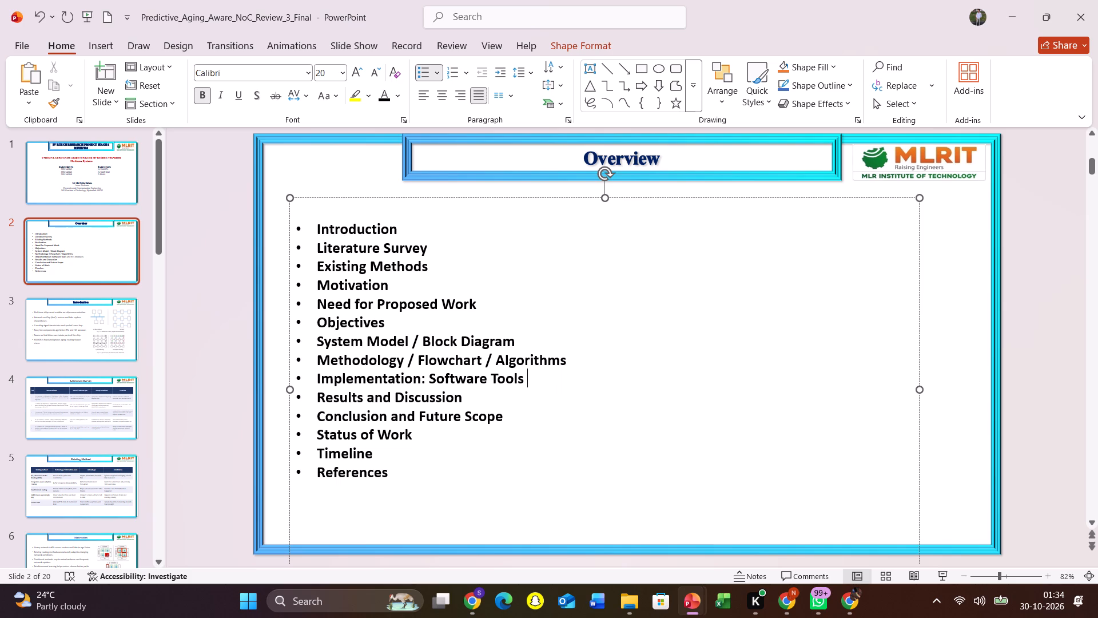
left_click(1025, 383)
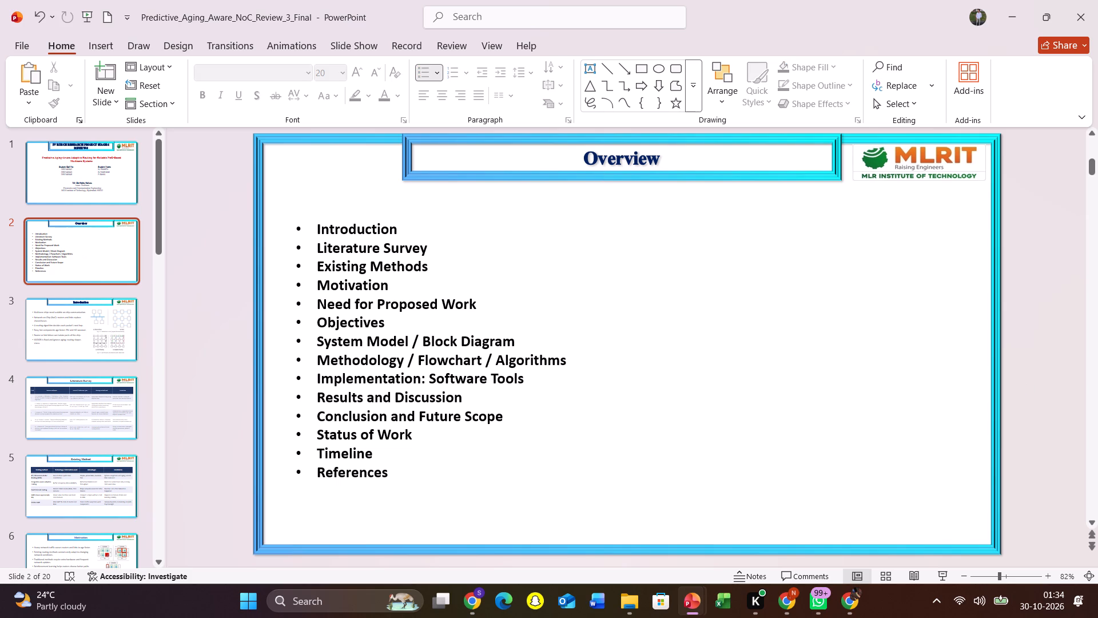
Enlarge the Literature Survey slide's table on all sides so it nearly fills the area inside the slide frame.
left_click(98, 331)
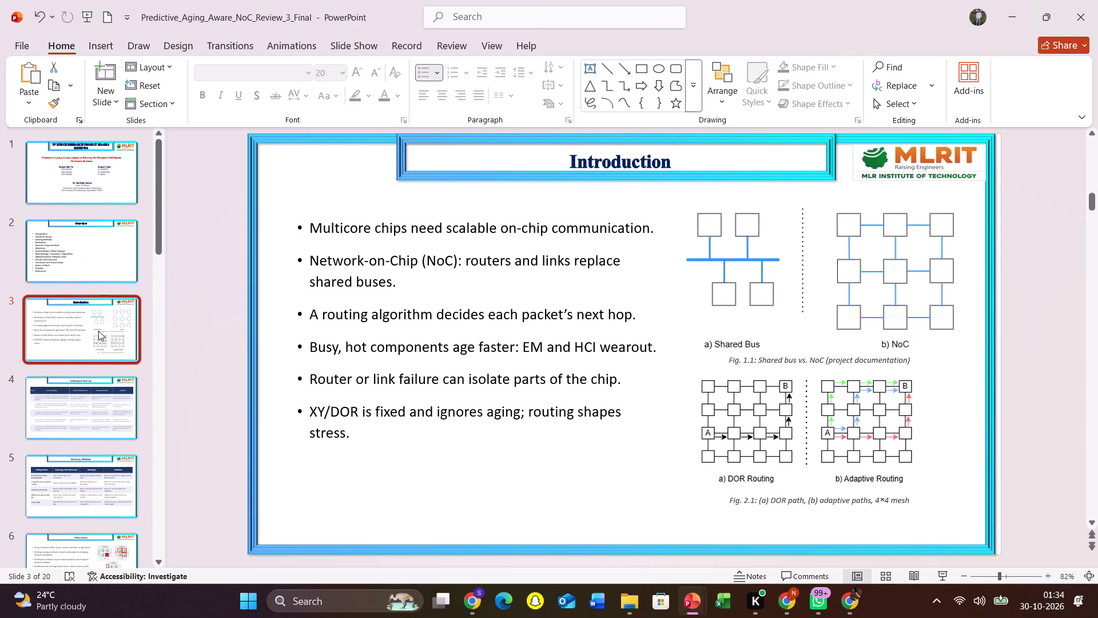
left_click(62, 409)
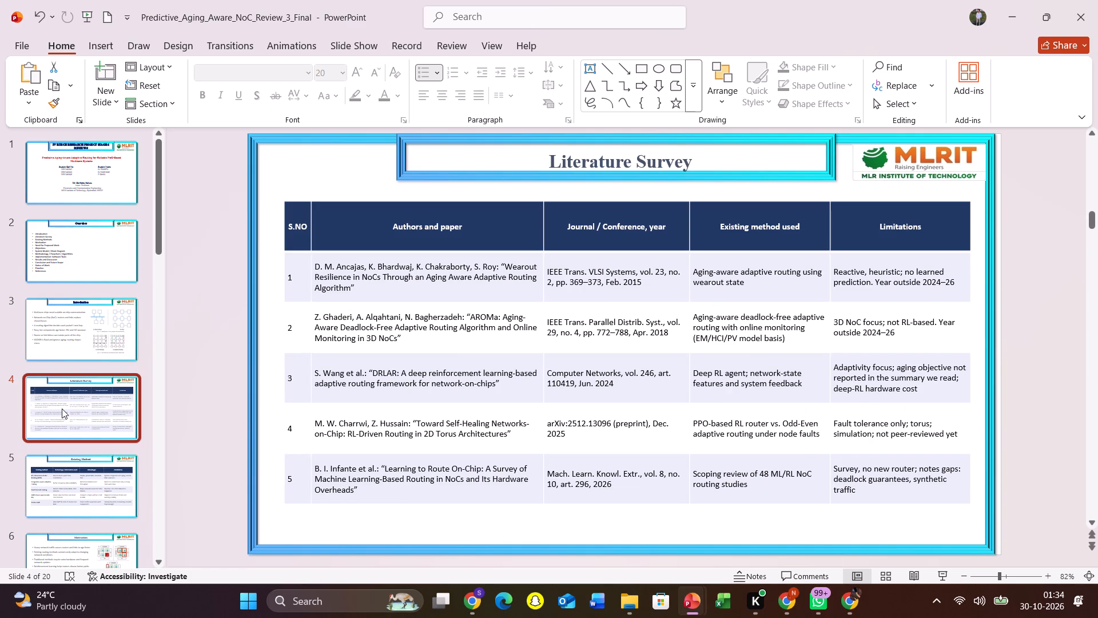
left_click(468, 409)
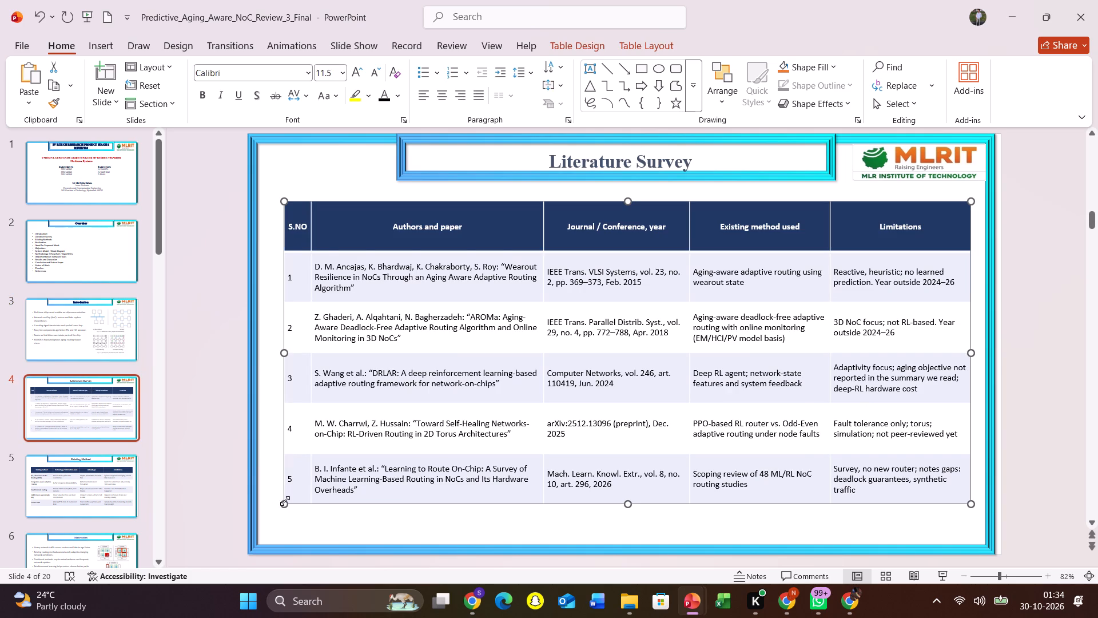
left_click_drag(285, 501, 281, 517)
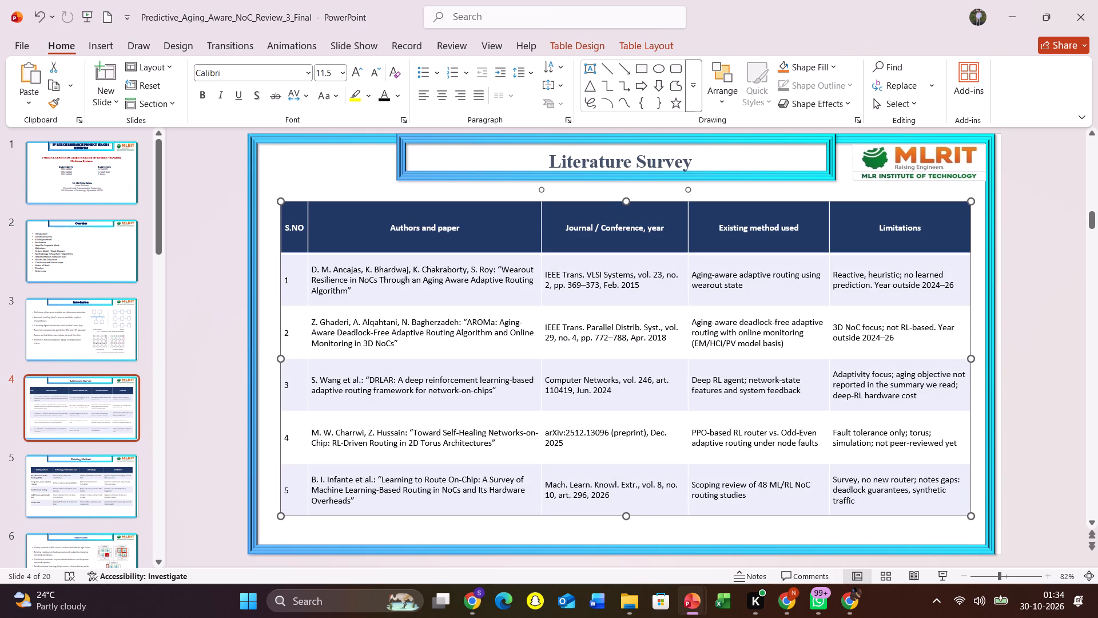
left_click_drag(624, 517, 625, 536)
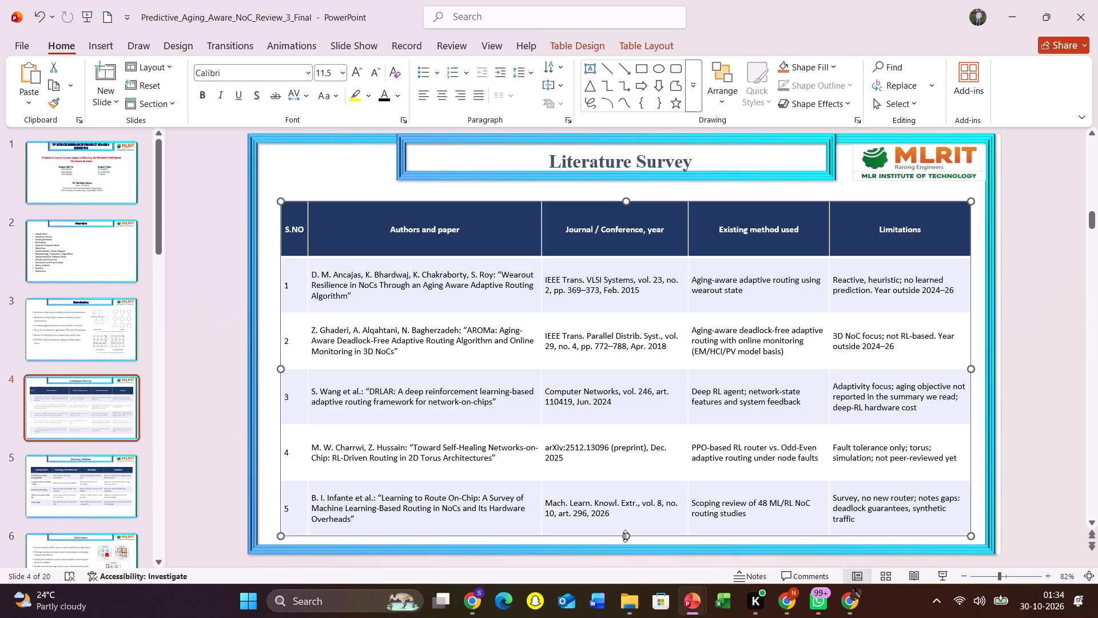
left_click_drag(626, 203, 626, 202)
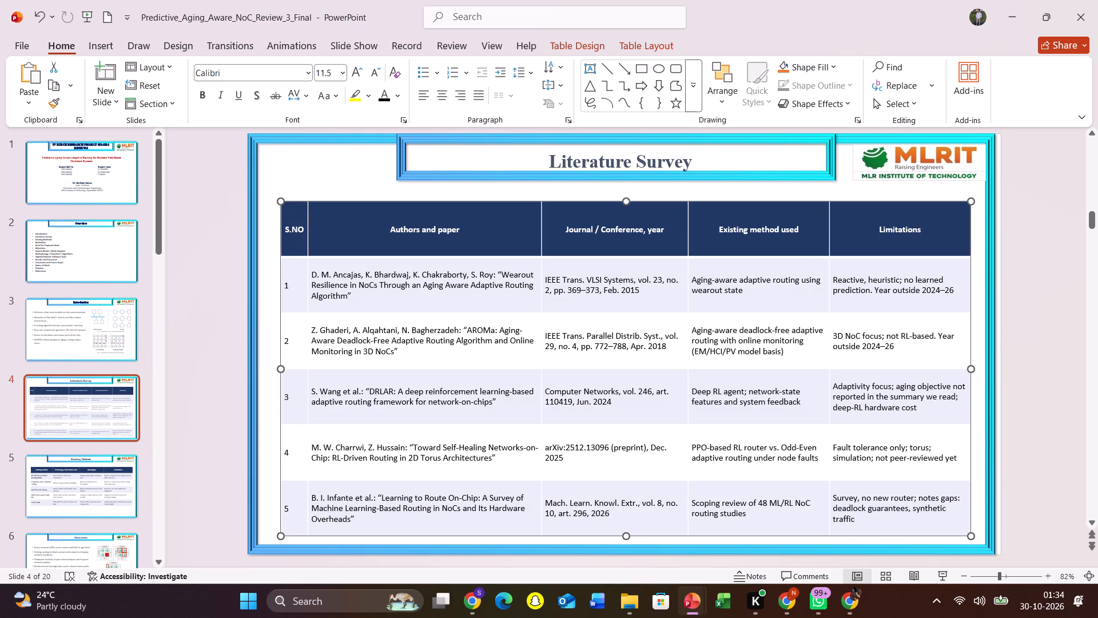
left_click_drag(626, 202, 624, 191)
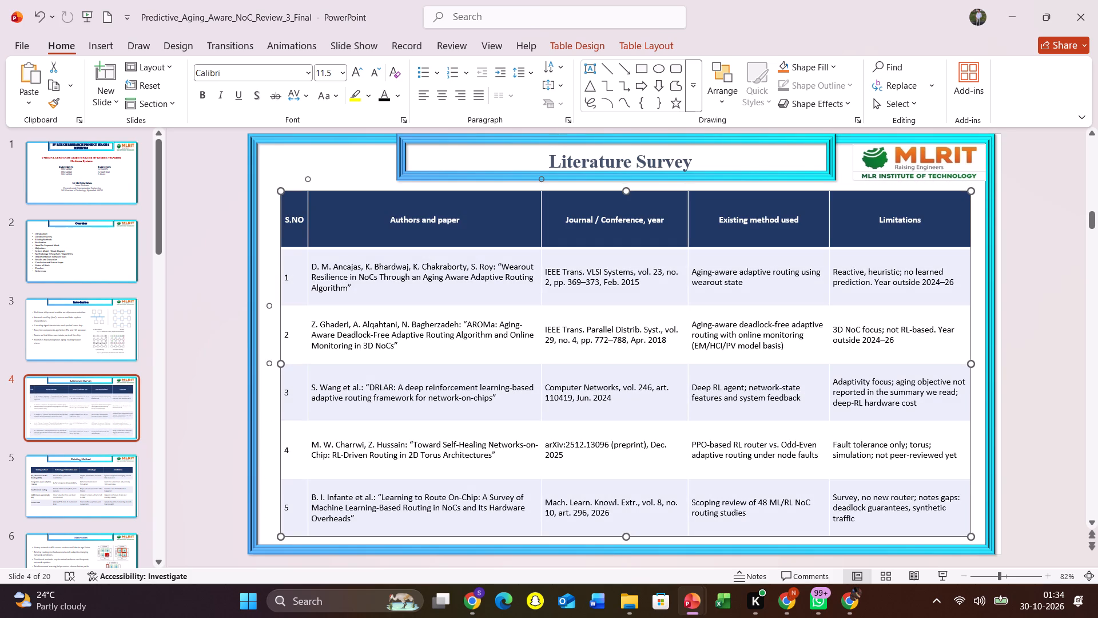
left_click_drag(281, 369, 269, 367)
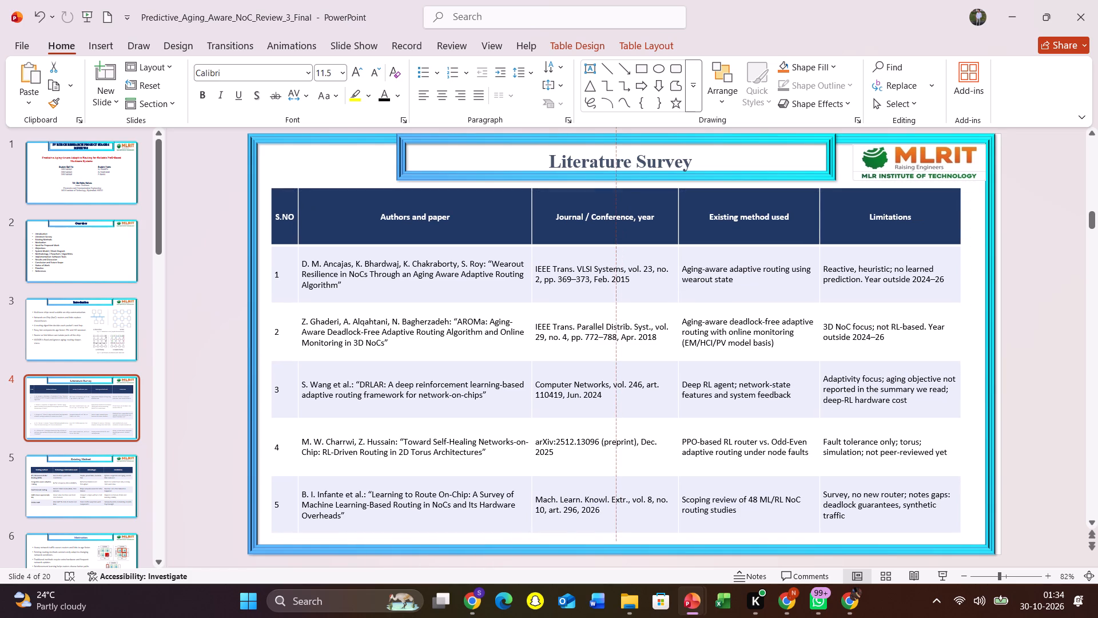
left_click_drag(269, 367, 274, 370)
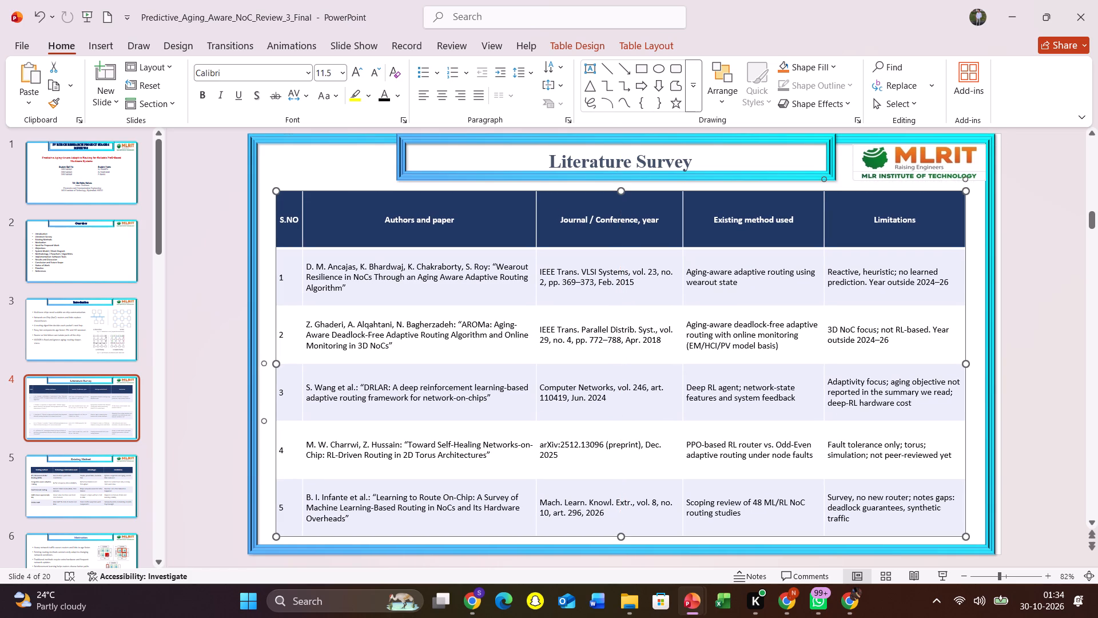
left_click_drag(963, 365, 975, 365)
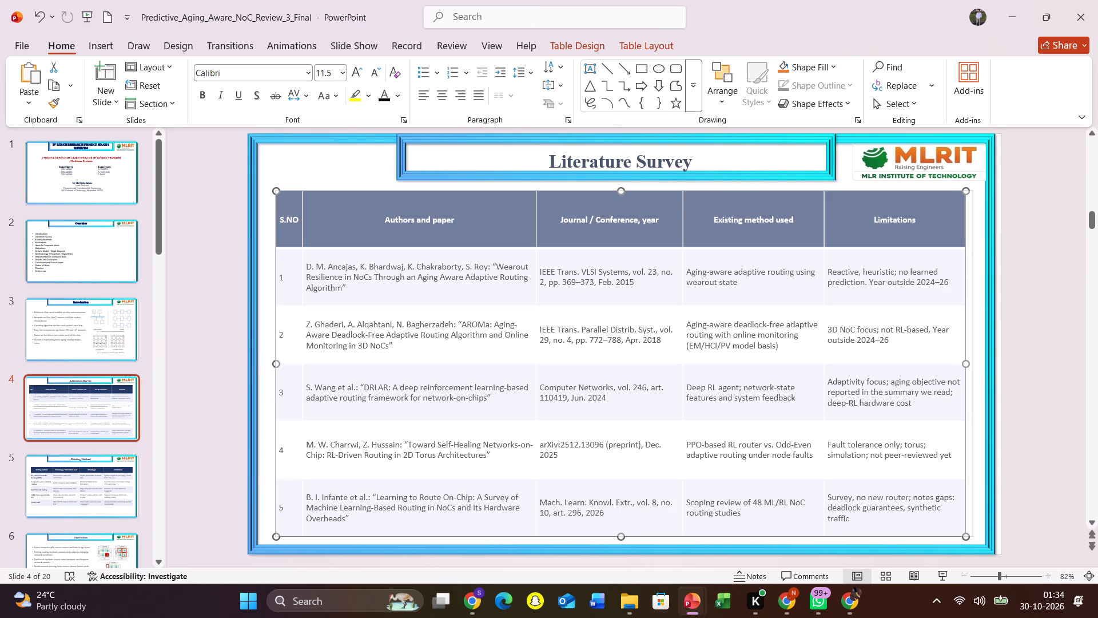
left_click_drag(975, 365, 979, 366)
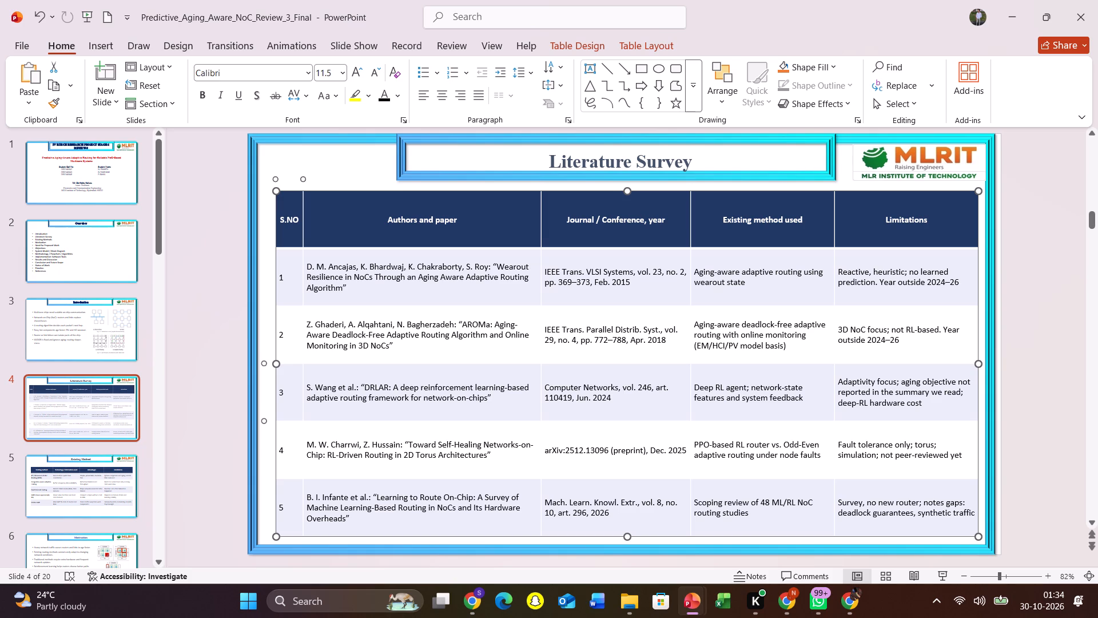
left_click_drag(276, 363, 266, 365)
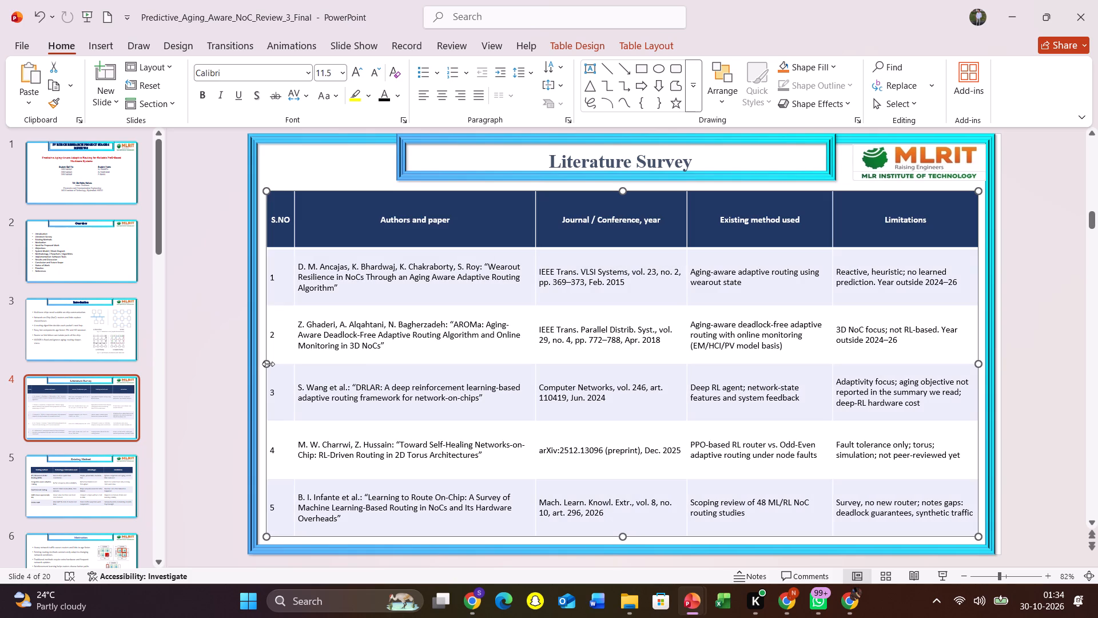
left_click(268, 364)
left_click(1026, 369)
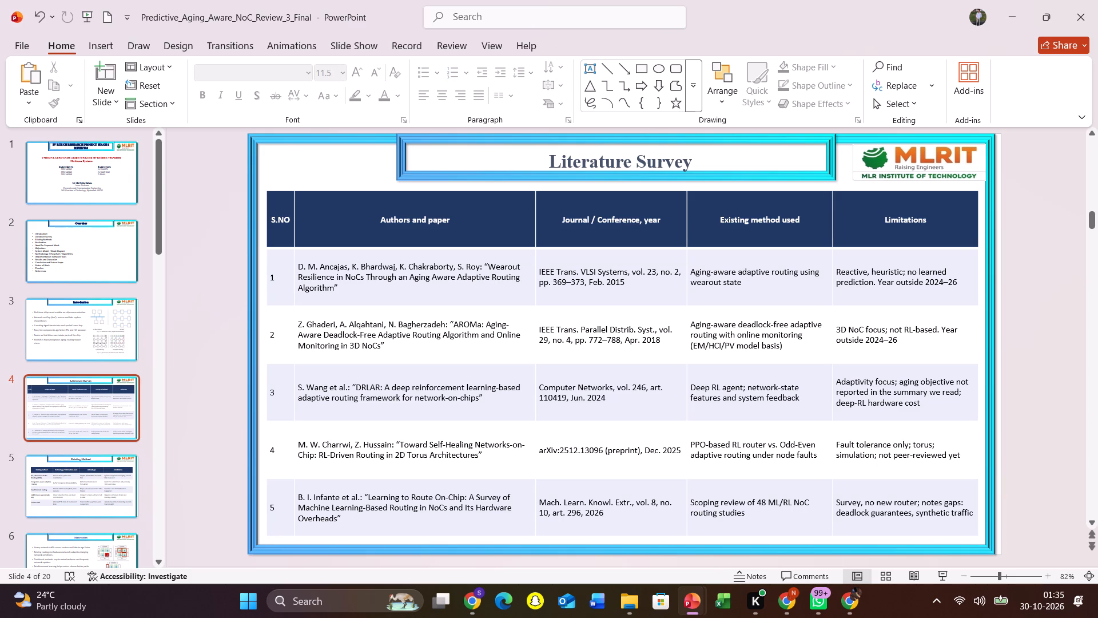
Set the "Authors and paper" and "Journal / Conference, year" headers of the Literature Survey table to font size 16.
left_click(454, 219)
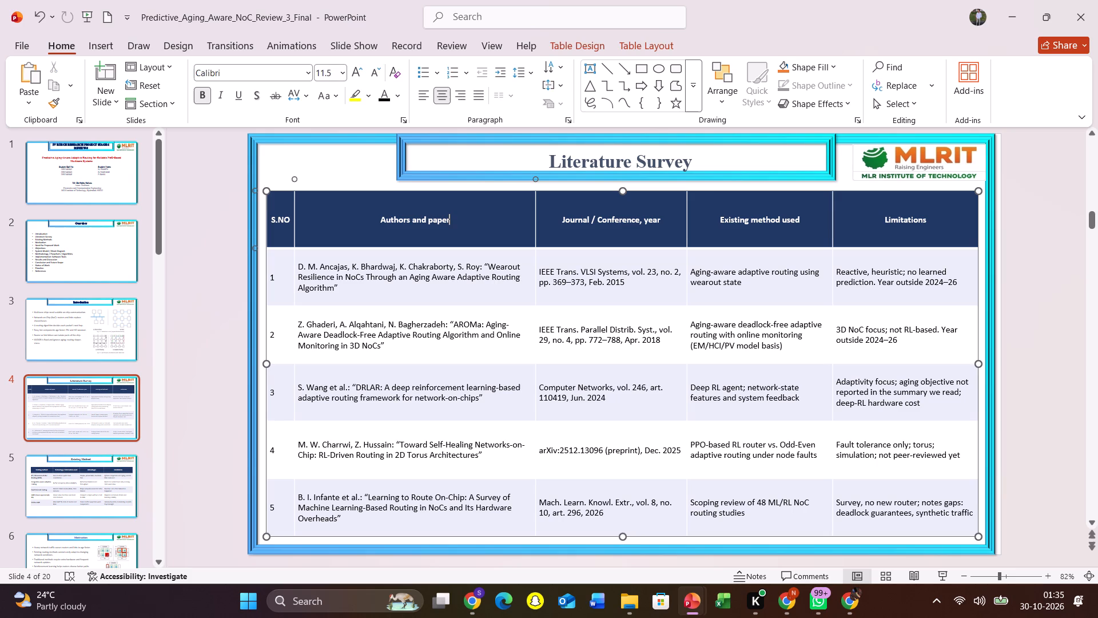
left_click_drag(379, 217, 437, 221)
left_click(341, 77)
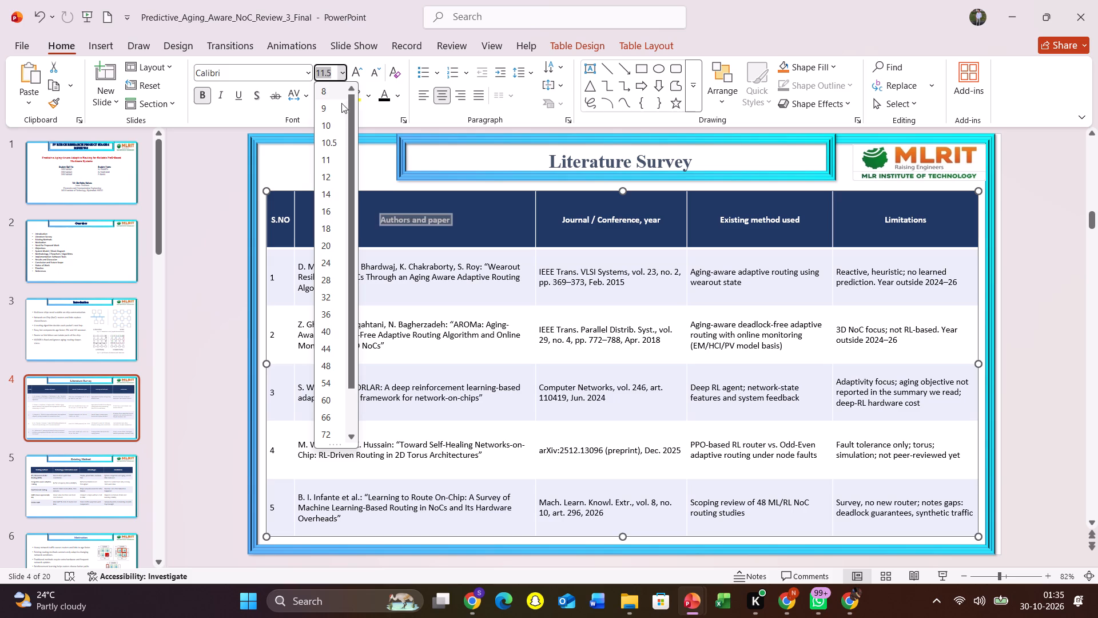
left_click(327, 208)
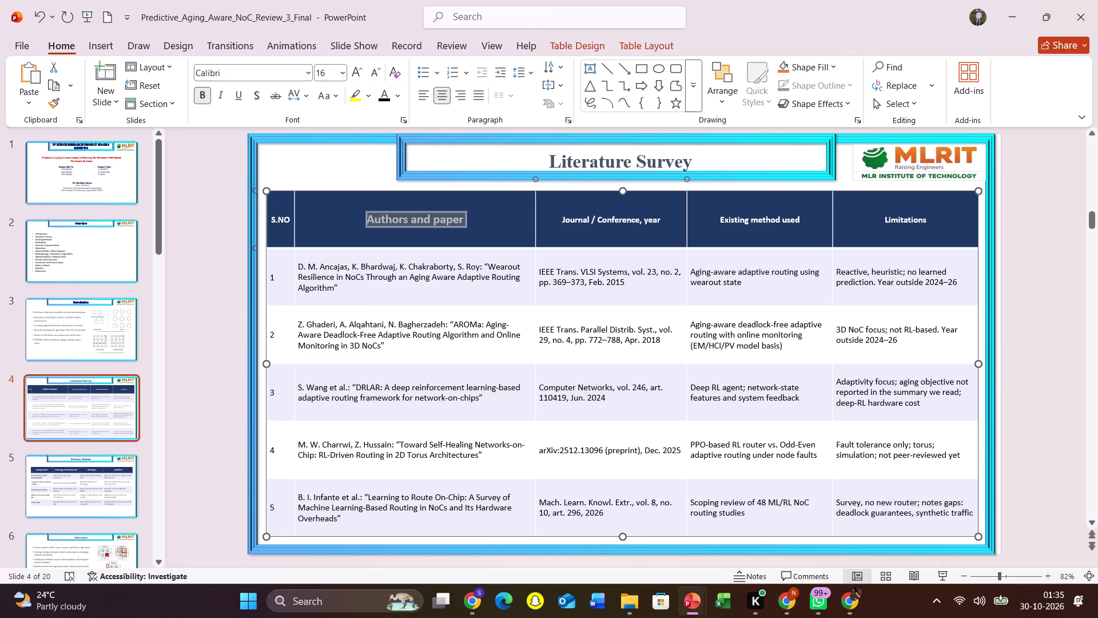
left_click_drag(560, 222, 657, 227)
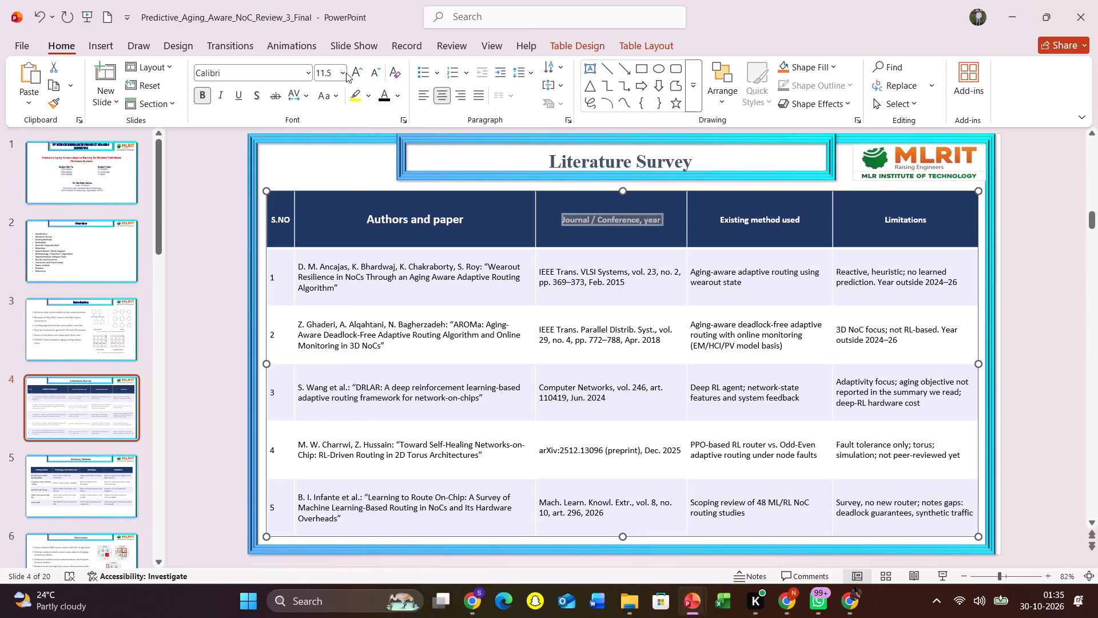
left_click(346, 73)
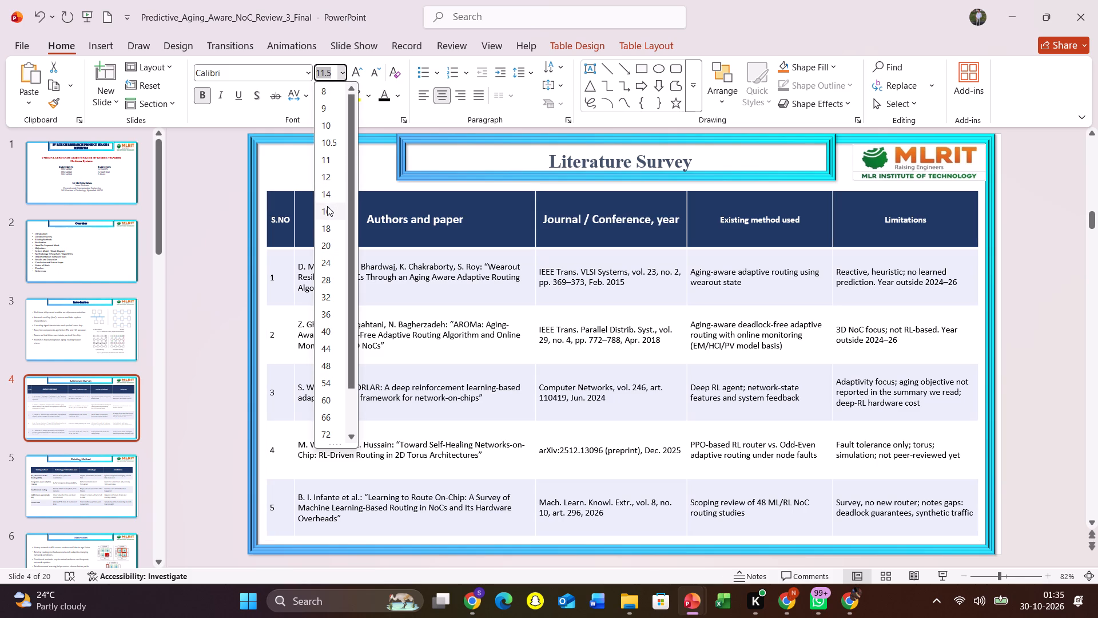
left_click(327, 206)
left_click(375, 223)
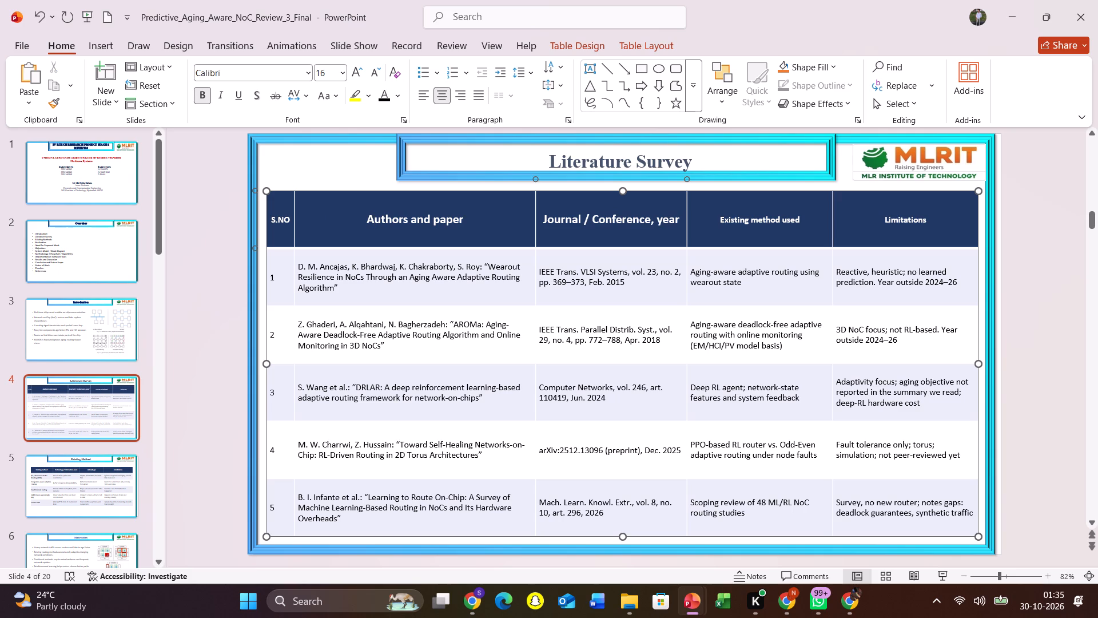
Set the "Existing method used" and "Limitations" headers of the Literature Survey table to font size 16.
left_click_drag(720, 220, 801, 224)
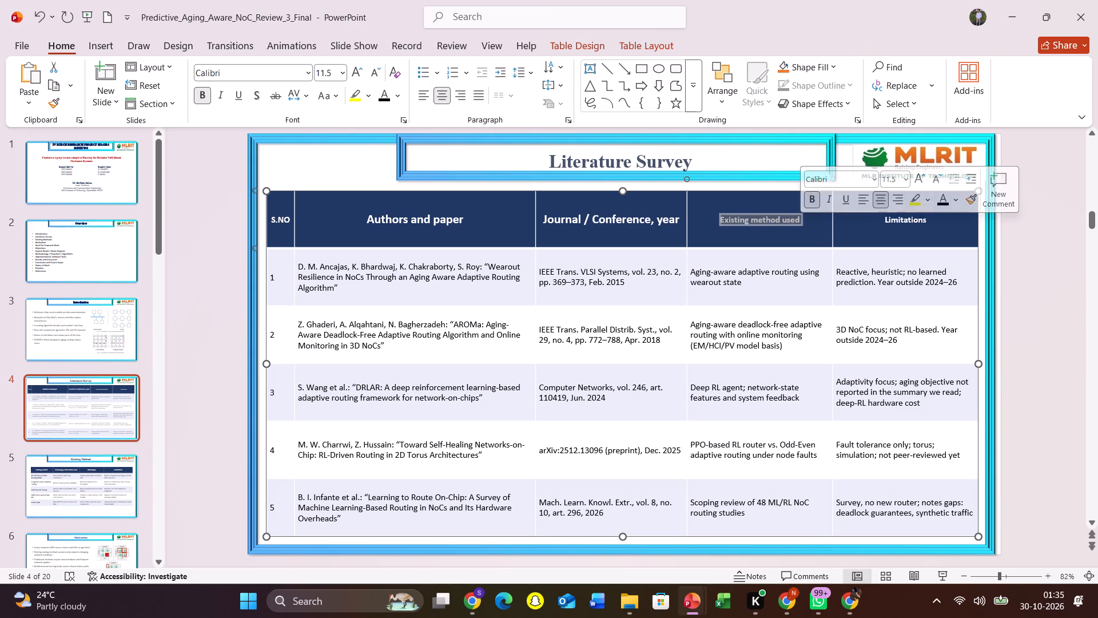
left_click(344, 73)
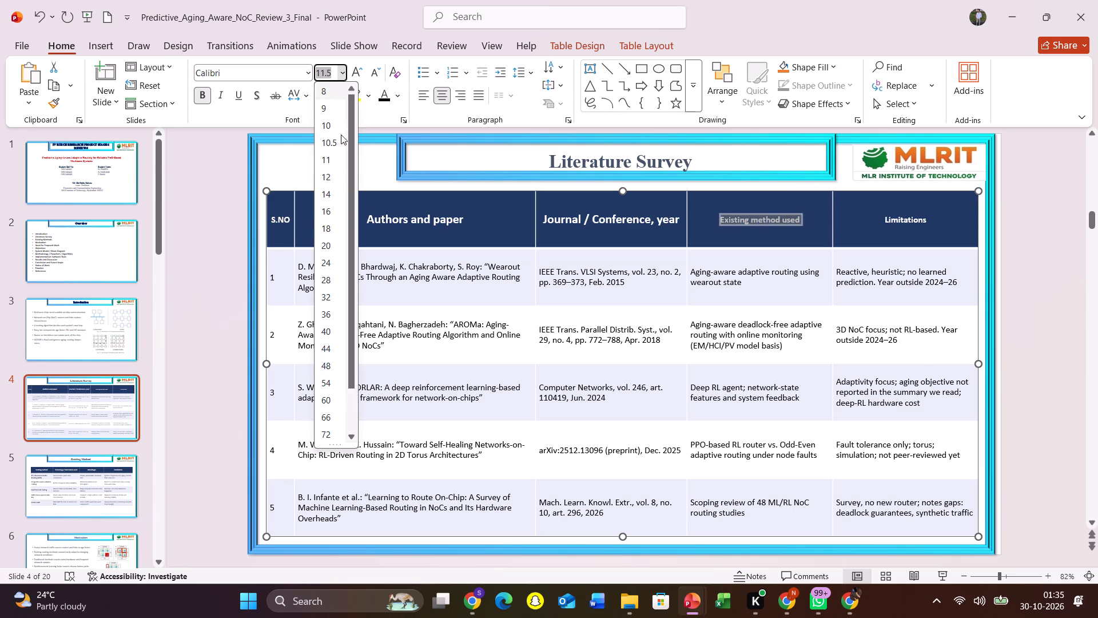
left_click(334, 213)
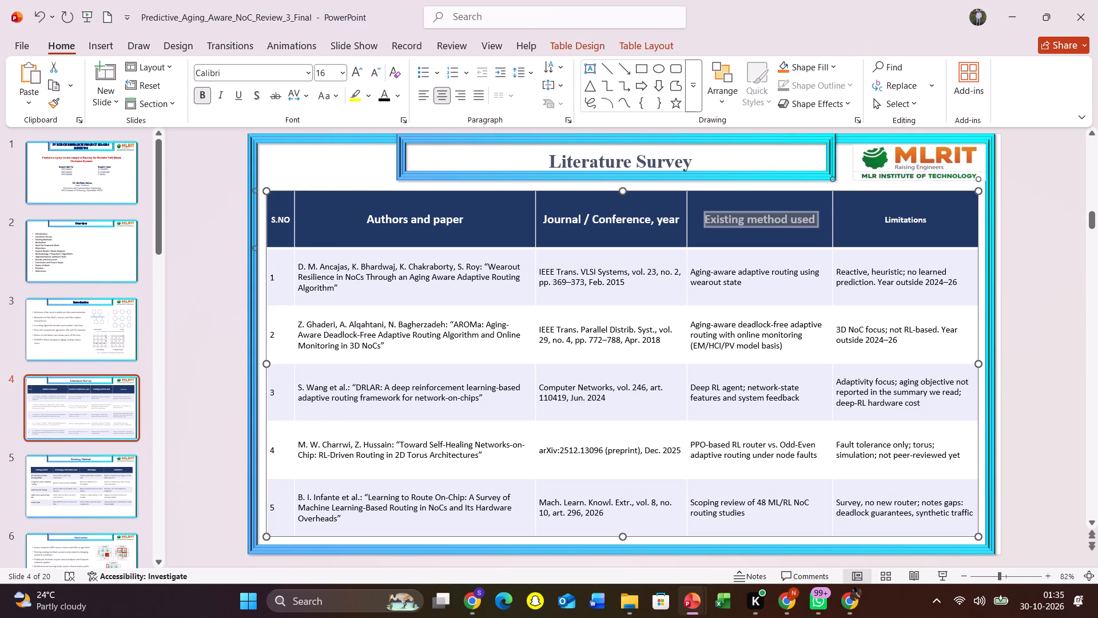
left_click_drag(880, 218, 924, 223)
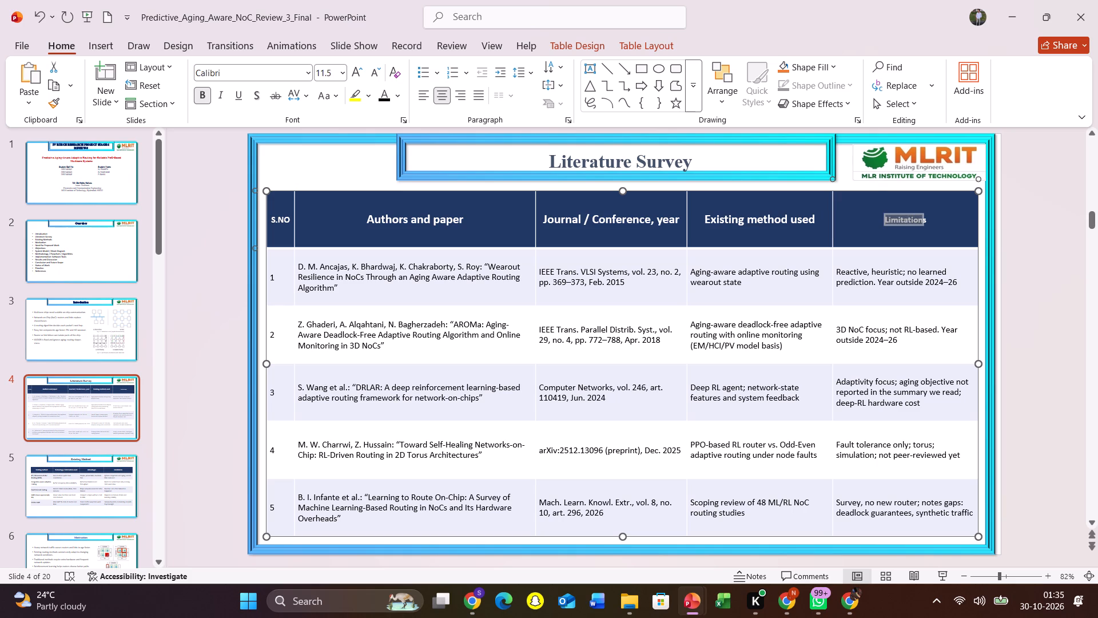
left_click_drag(924, 223, 929, 223)
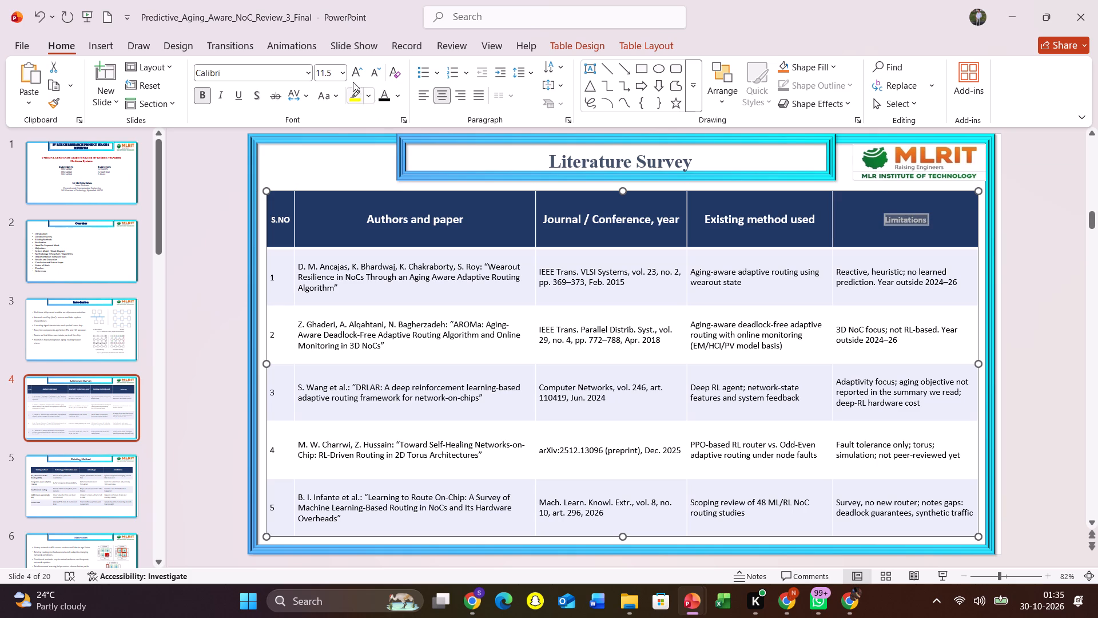
left_click(345, 74)
left_click(333, 208)
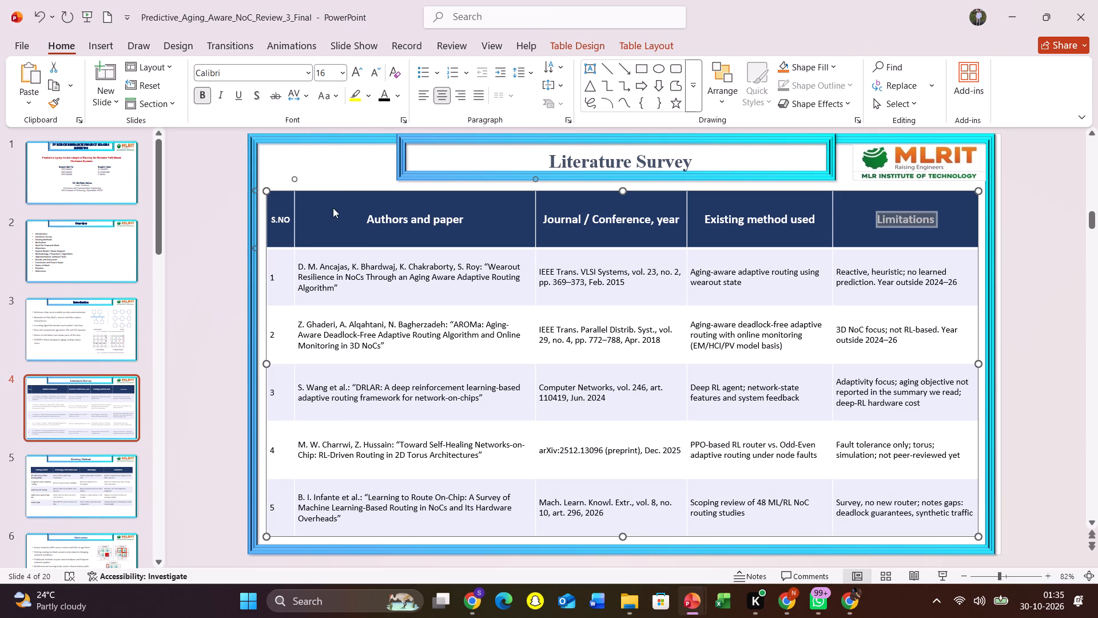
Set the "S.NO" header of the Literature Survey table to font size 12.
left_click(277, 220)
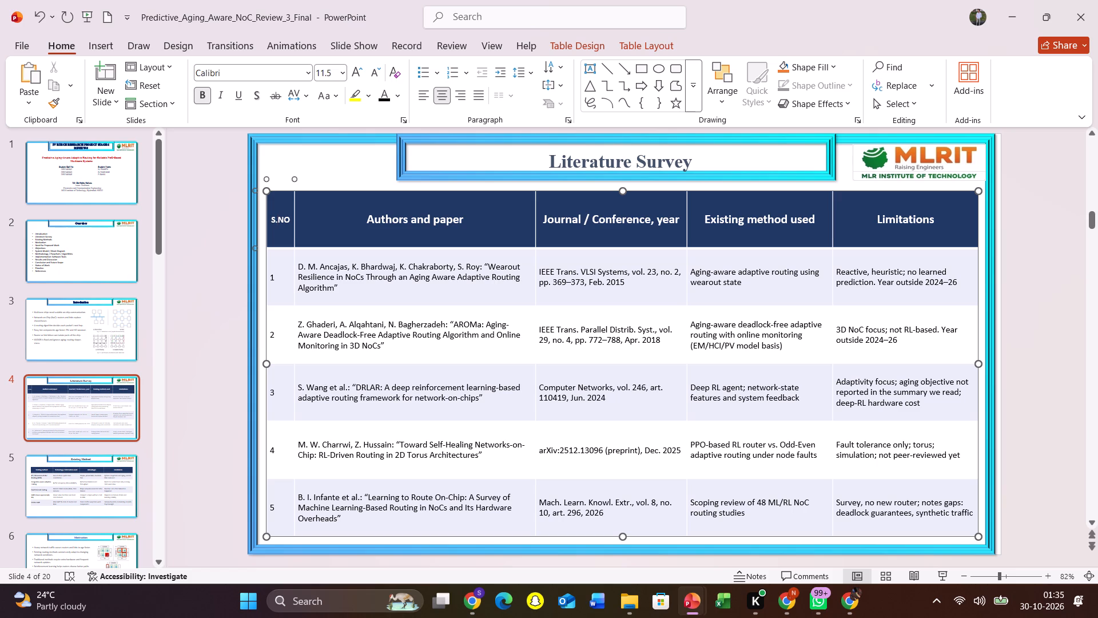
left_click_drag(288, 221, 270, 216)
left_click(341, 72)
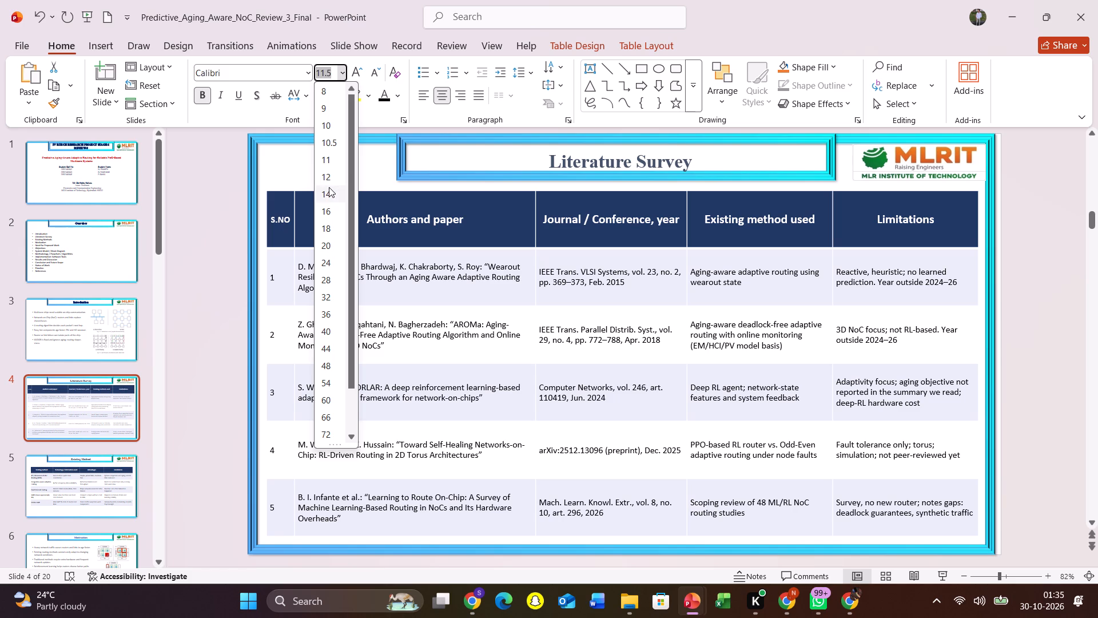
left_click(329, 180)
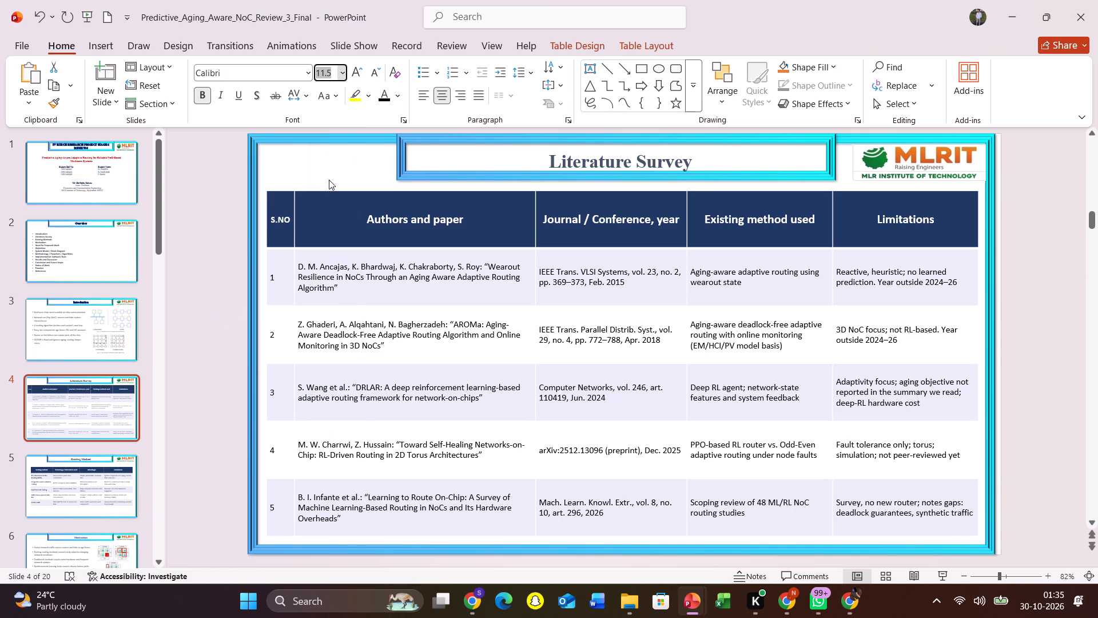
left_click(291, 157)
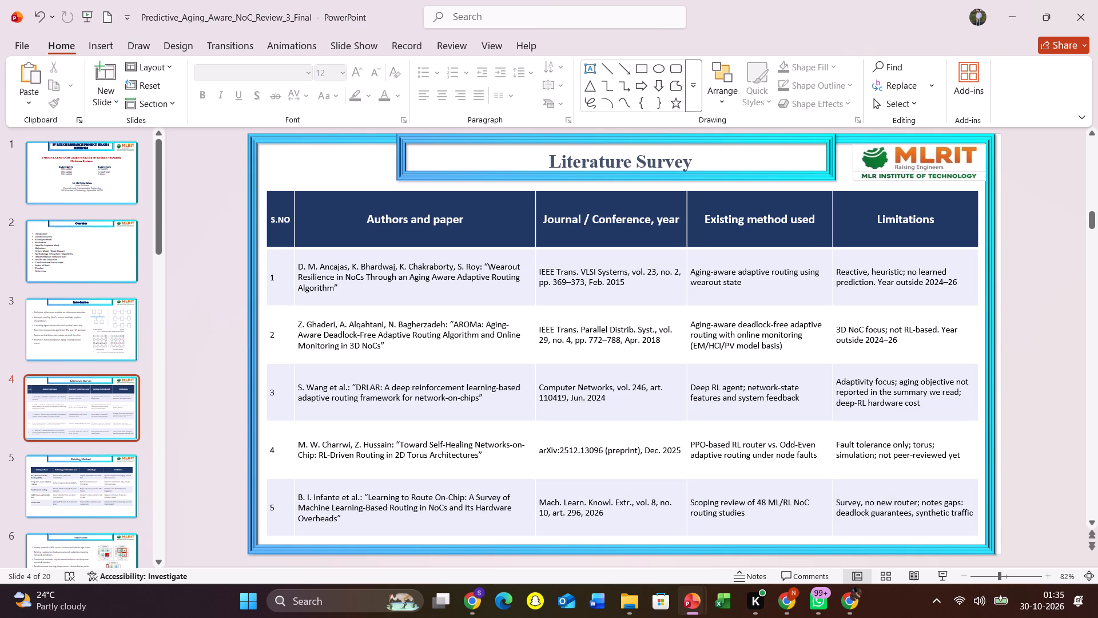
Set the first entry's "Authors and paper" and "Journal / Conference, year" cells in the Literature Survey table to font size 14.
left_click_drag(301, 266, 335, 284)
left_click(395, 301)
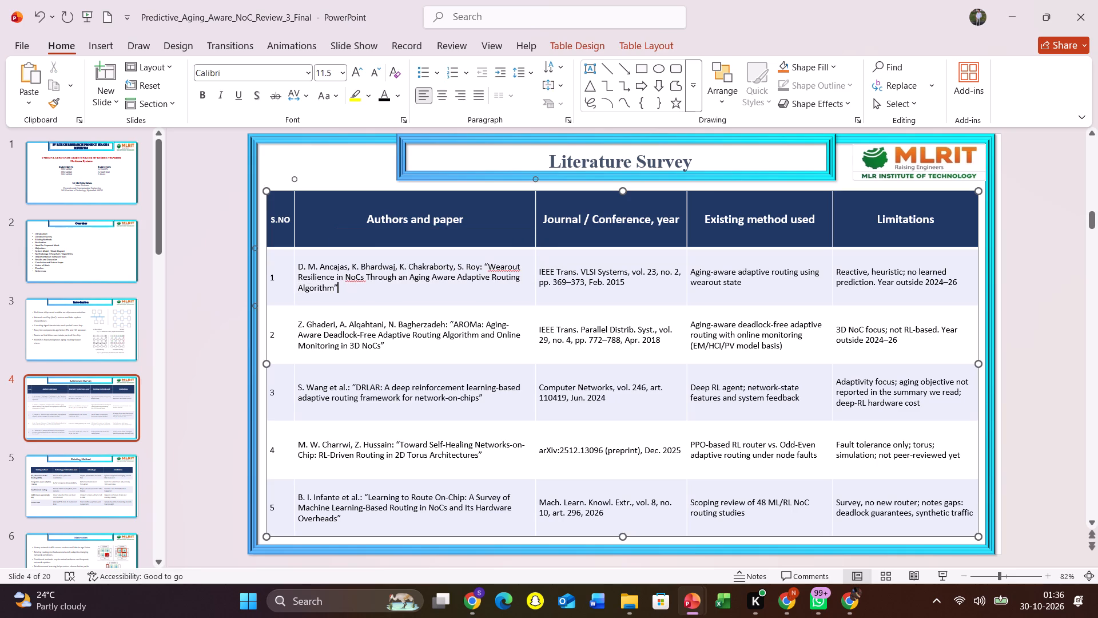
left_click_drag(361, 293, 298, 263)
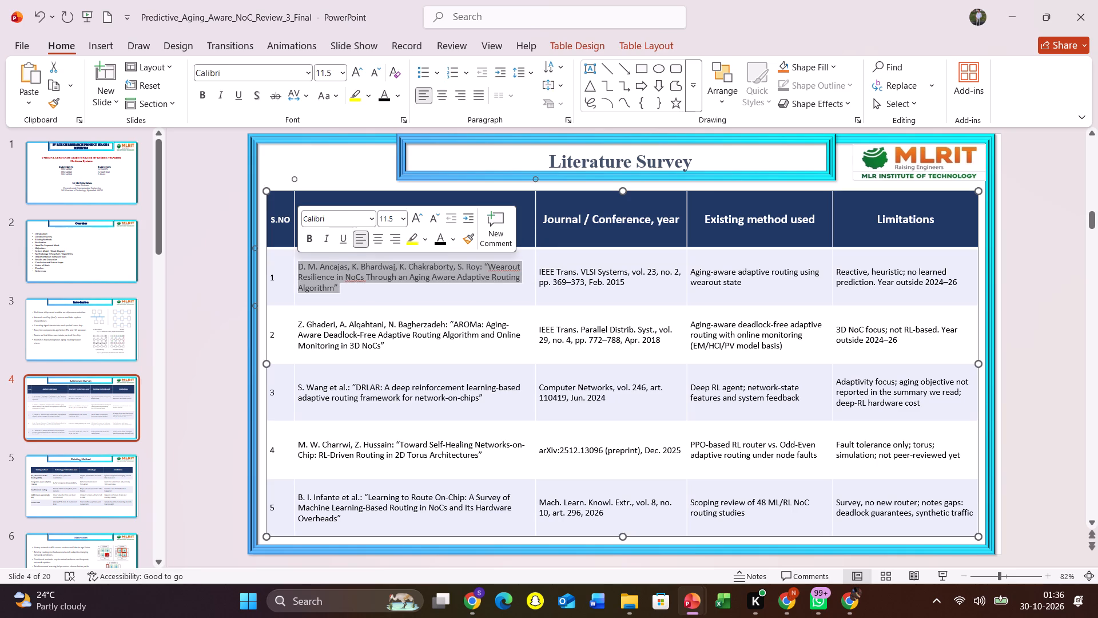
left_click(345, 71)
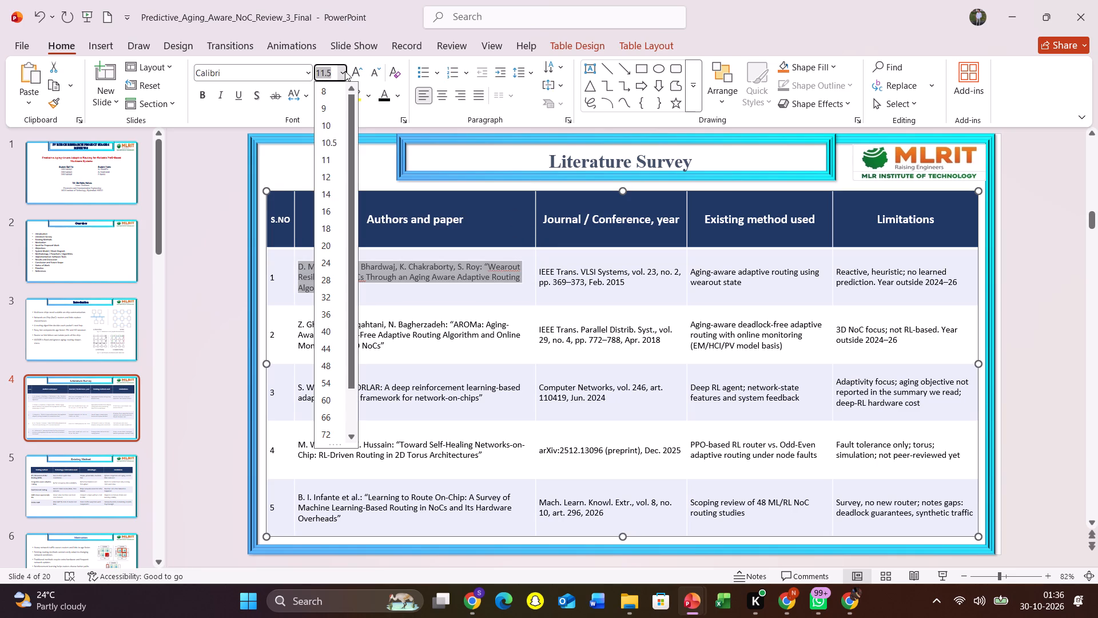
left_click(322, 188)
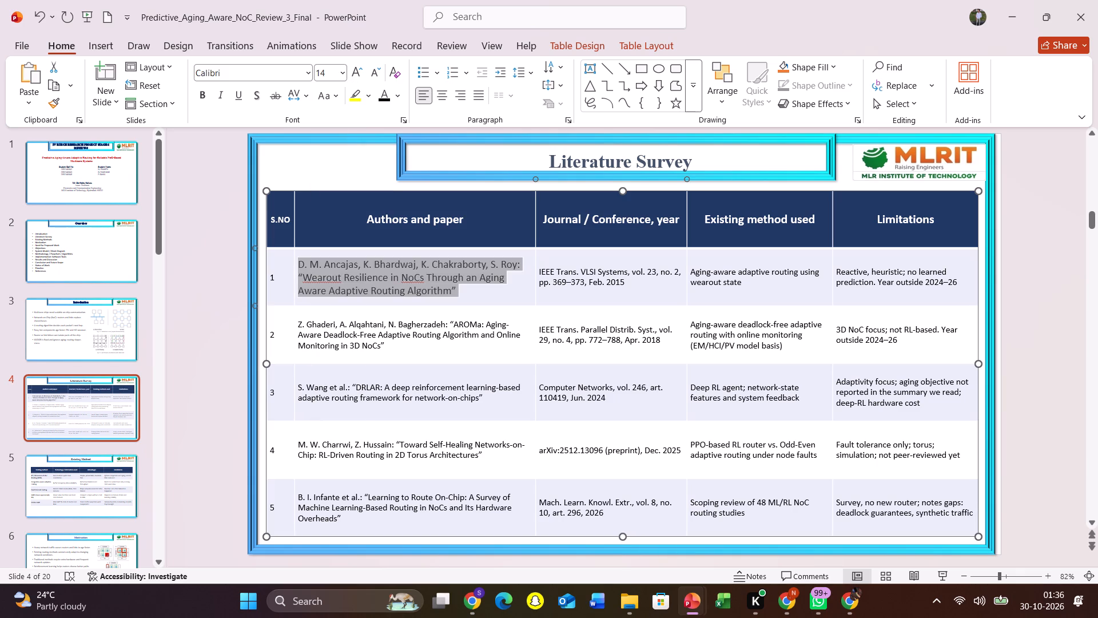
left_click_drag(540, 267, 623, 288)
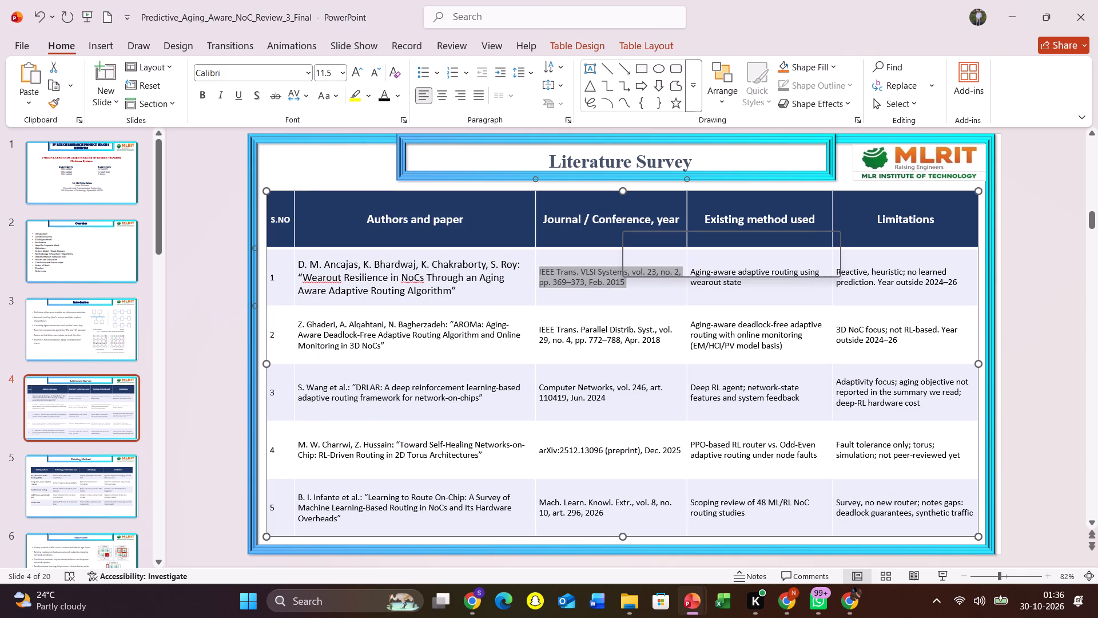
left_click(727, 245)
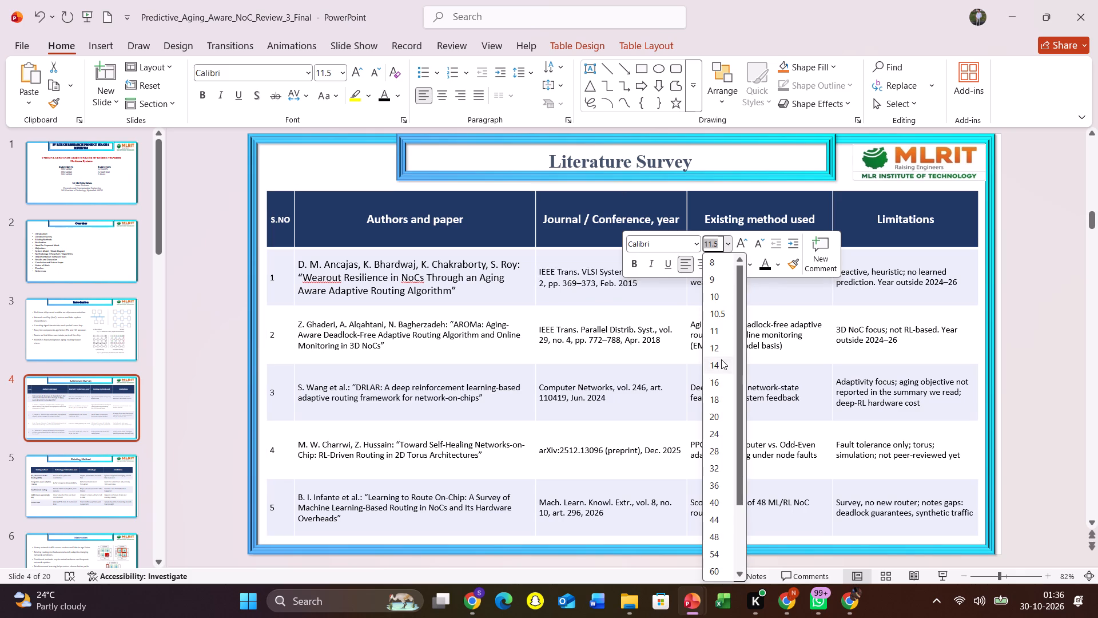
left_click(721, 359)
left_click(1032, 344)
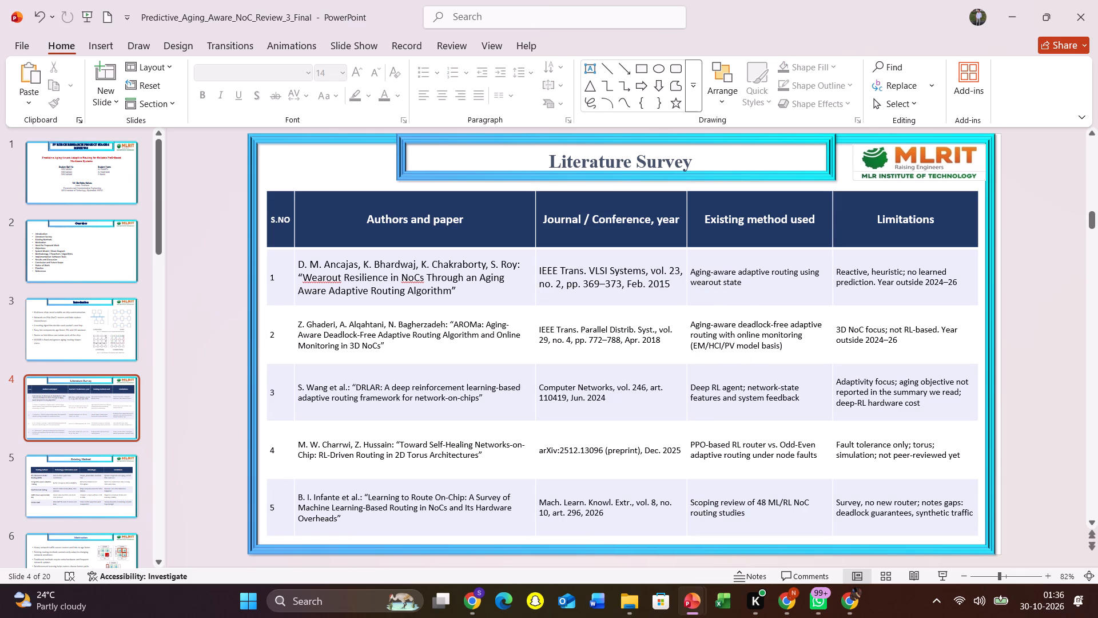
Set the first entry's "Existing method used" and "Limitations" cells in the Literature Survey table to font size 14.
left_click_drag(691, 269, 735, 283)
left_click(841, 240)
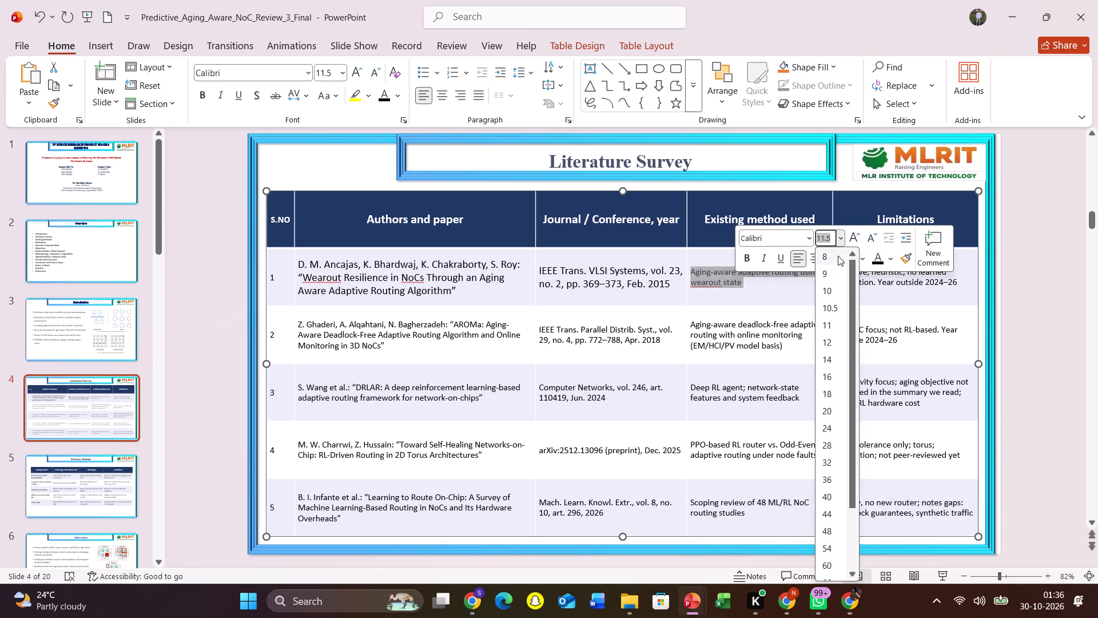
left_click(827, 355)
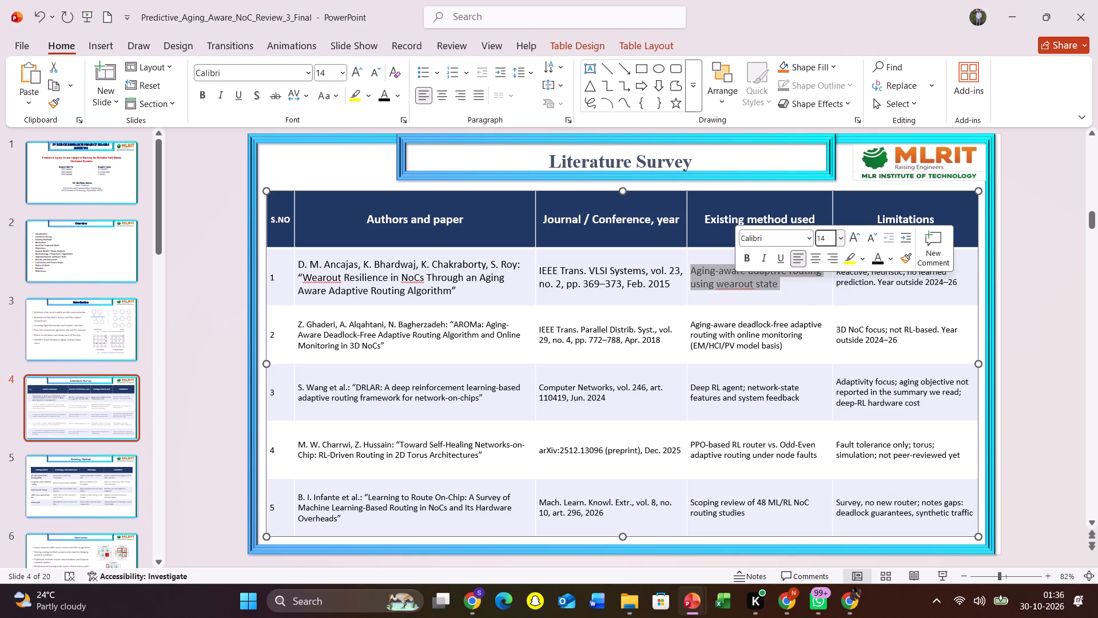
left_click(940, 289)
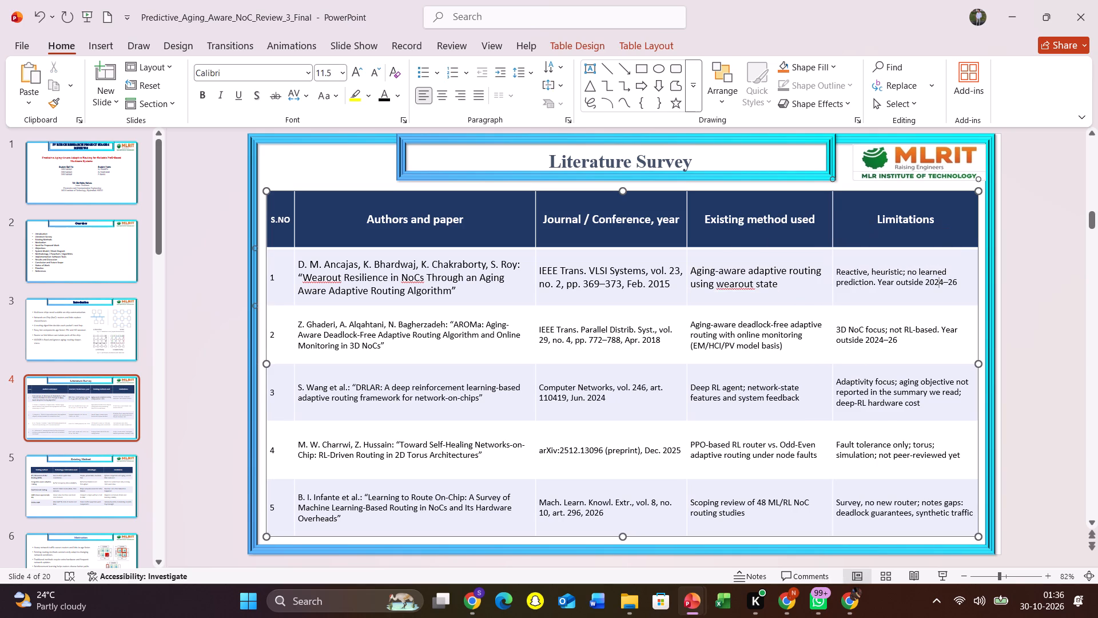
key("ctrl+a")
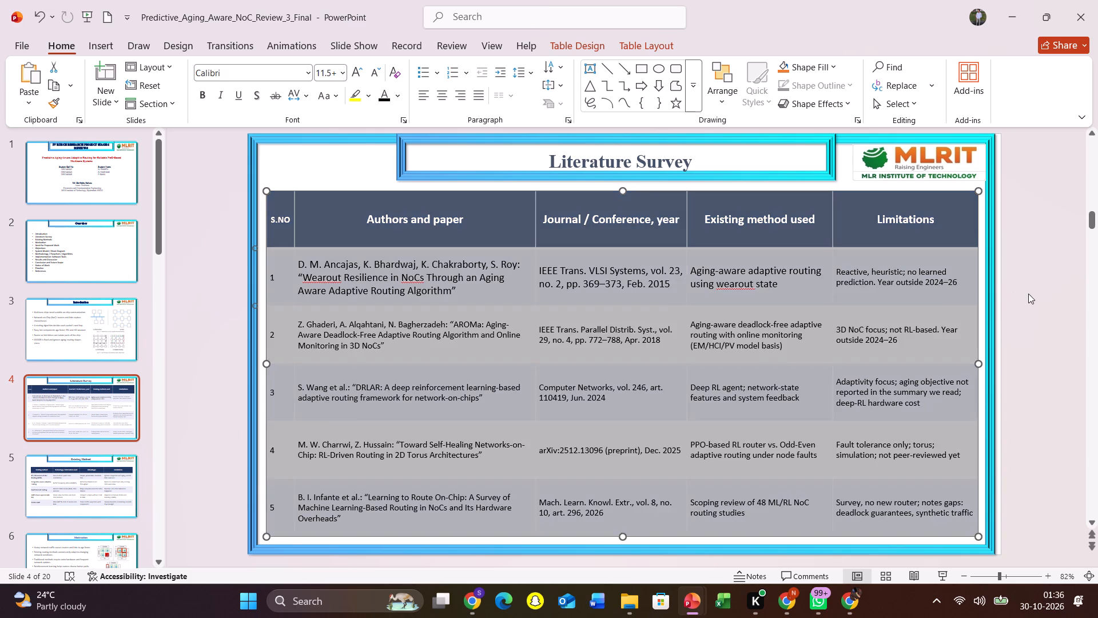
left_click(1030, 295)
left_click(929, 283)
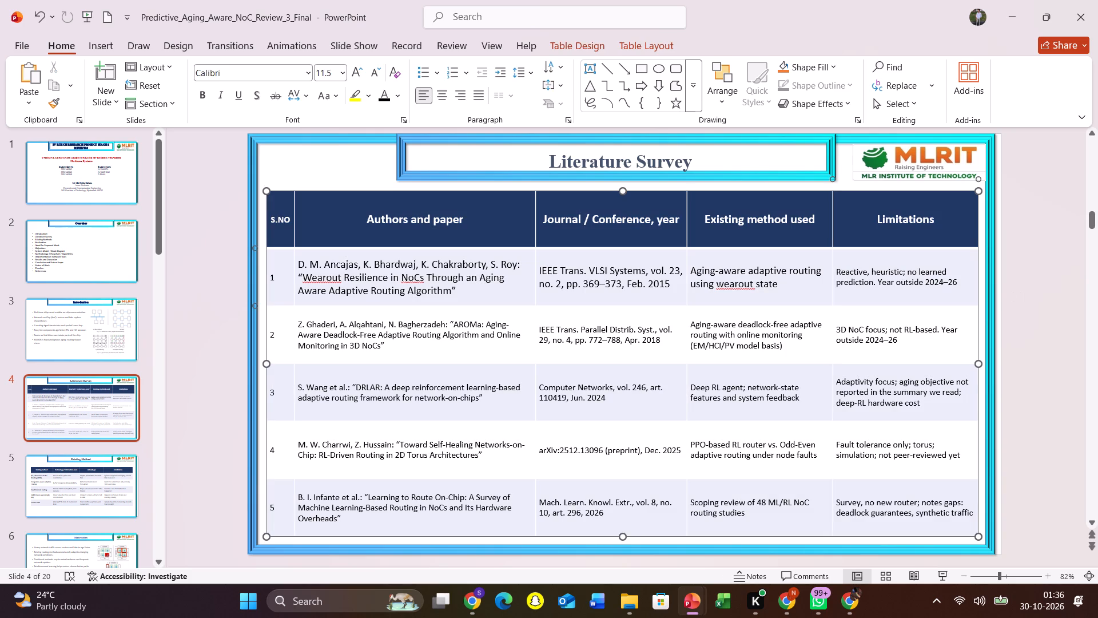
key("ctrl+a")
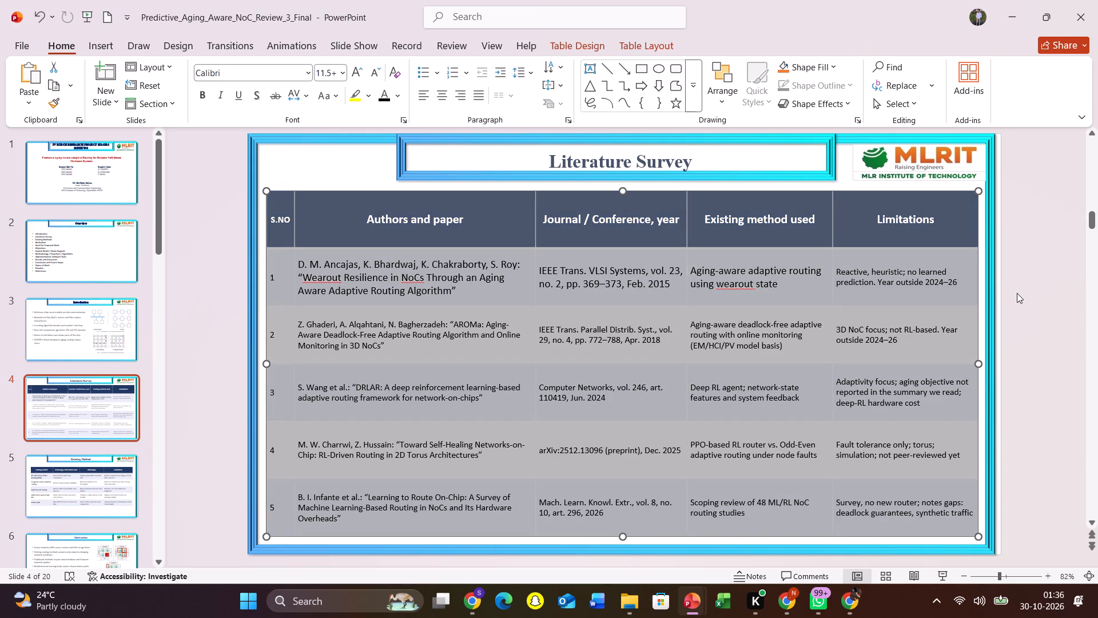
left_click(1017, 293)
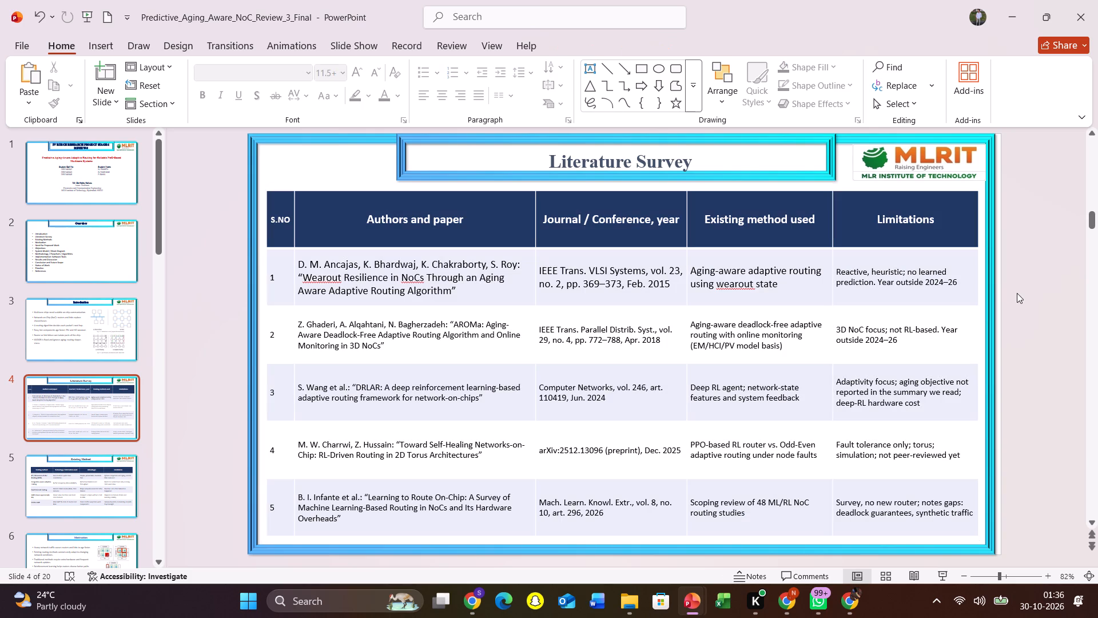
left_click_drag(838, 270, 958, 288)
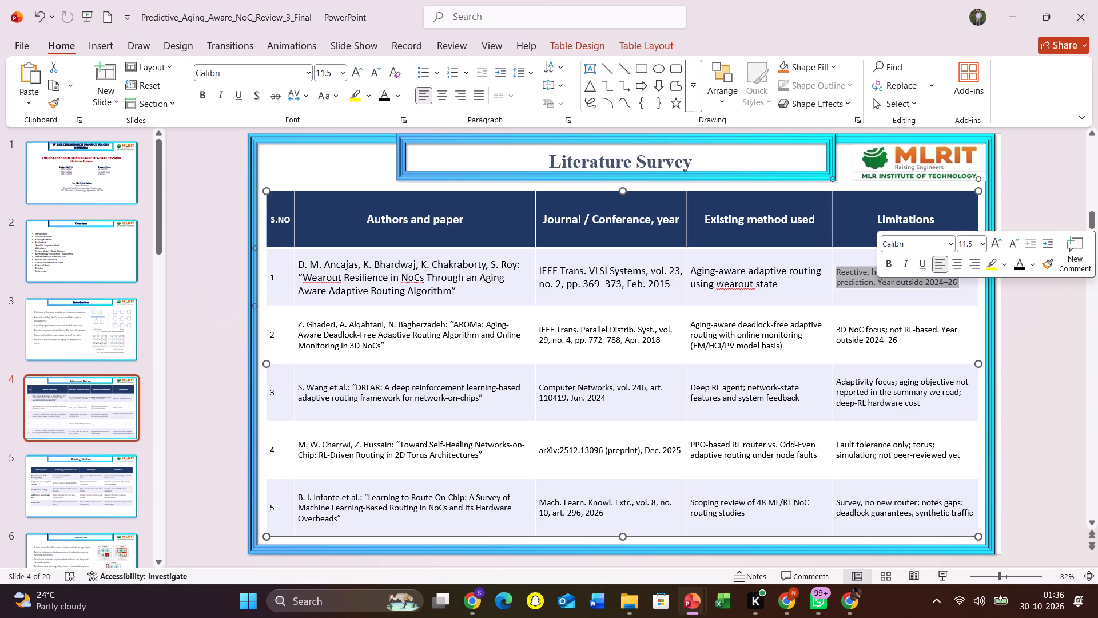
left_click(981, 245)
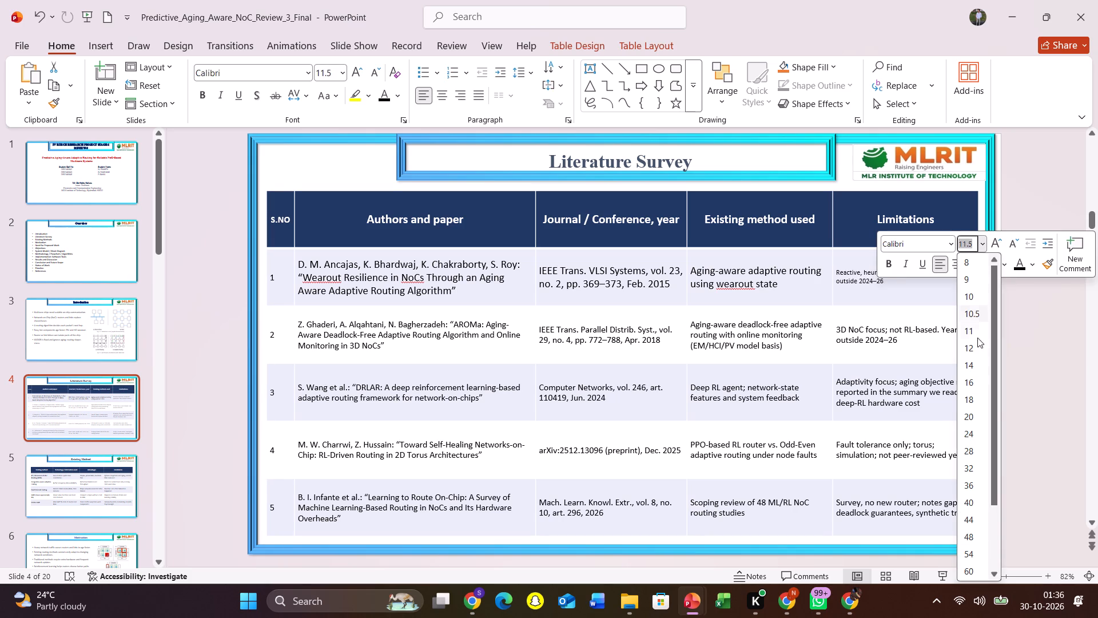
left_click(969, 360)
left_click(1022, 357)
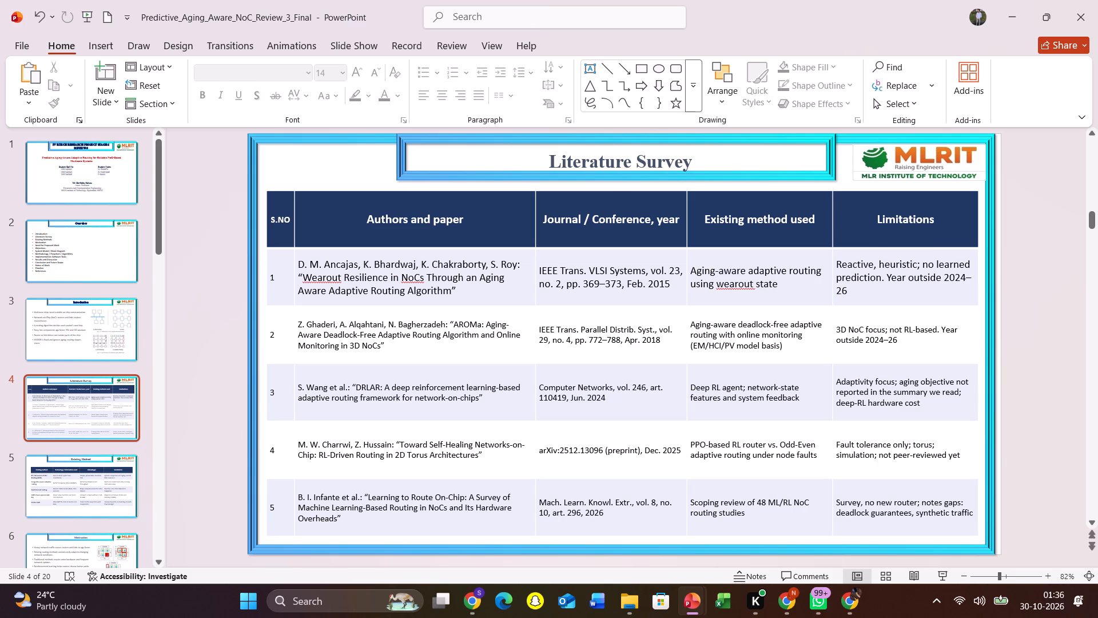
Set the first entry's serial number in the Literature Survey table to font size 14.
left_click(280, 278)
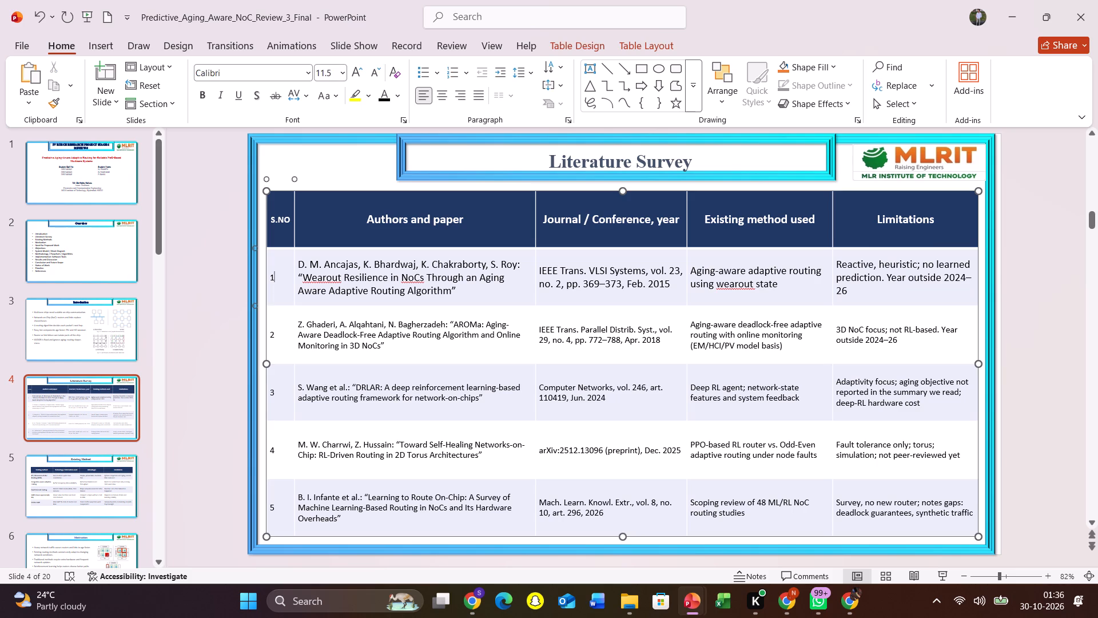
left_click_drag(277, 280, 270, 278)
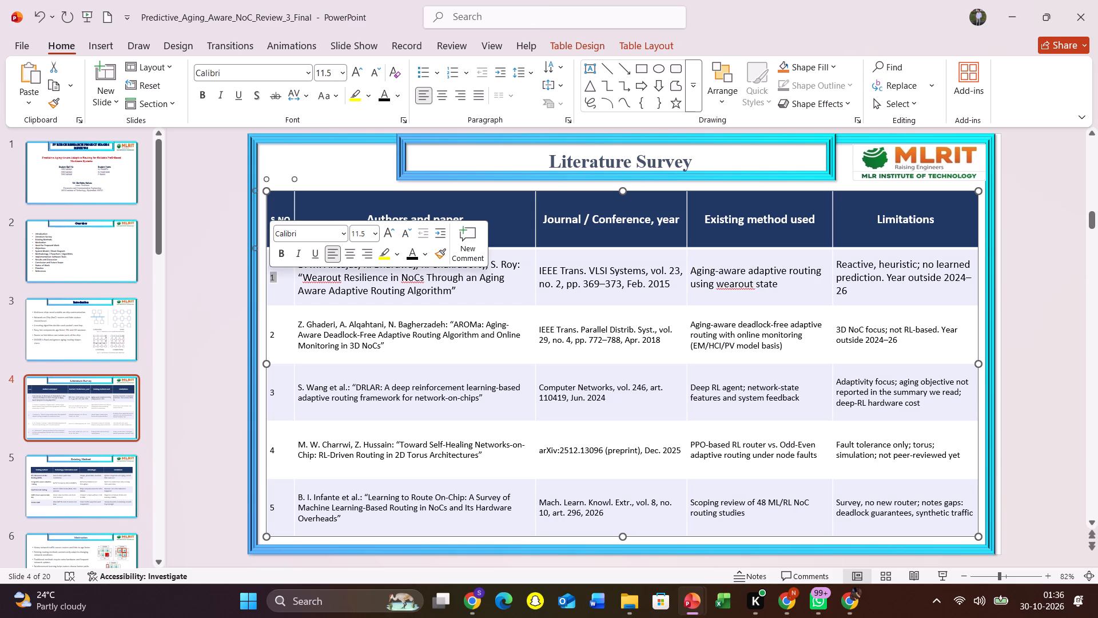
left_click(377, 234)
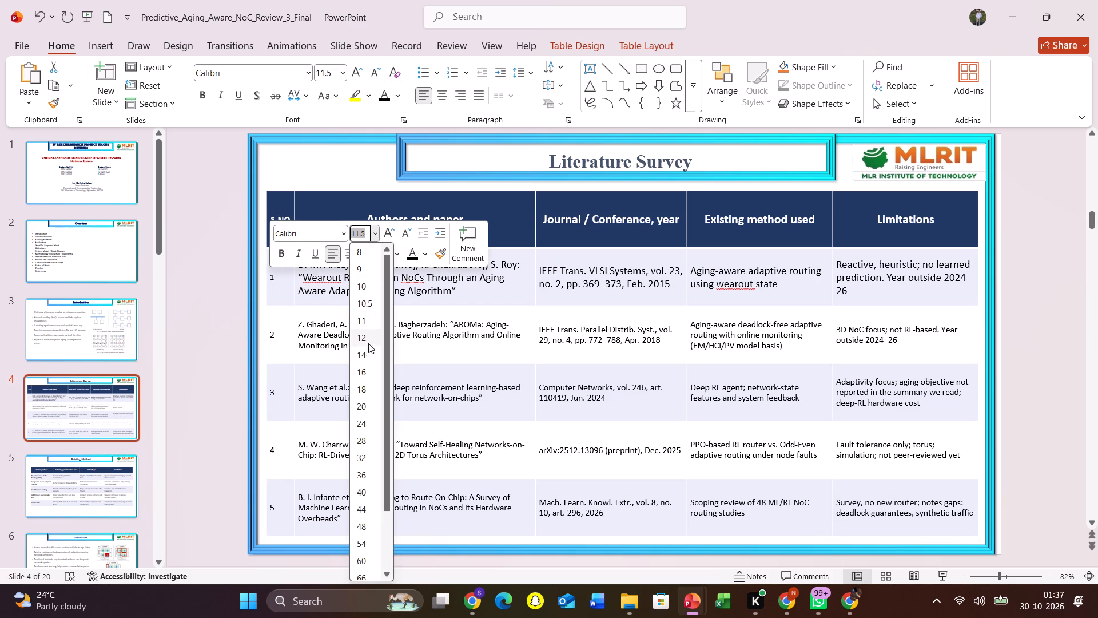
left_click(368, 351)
Set all text in the Literature Survey table, headers included, to font size 14.
left_click(278, 336)
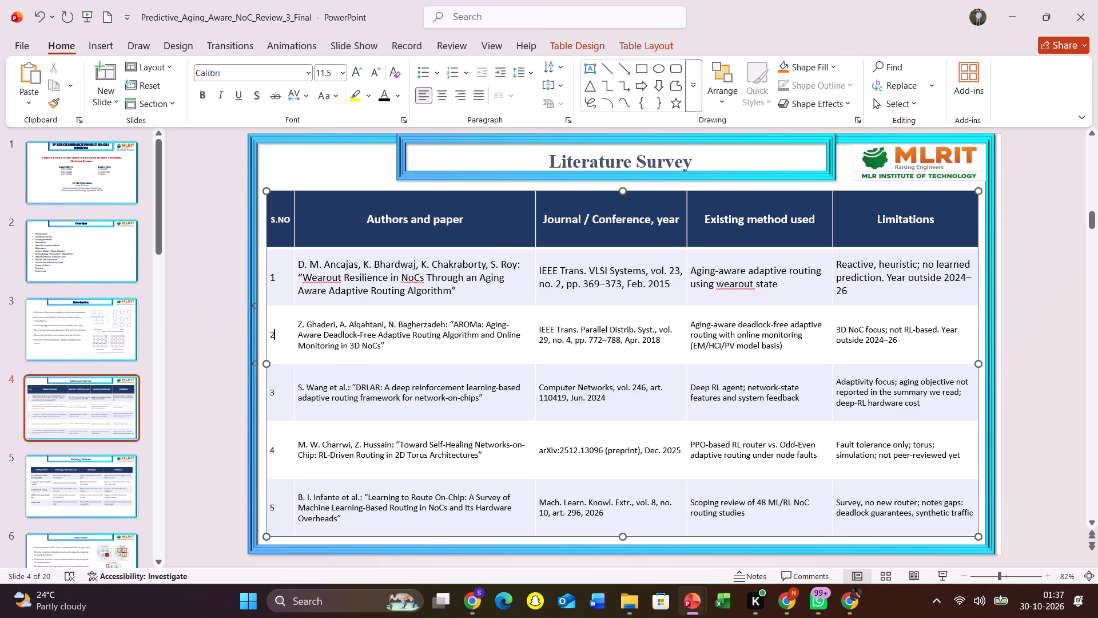
left_click(1021, 354)
left_click(620, 352)
key("ctrl+a")
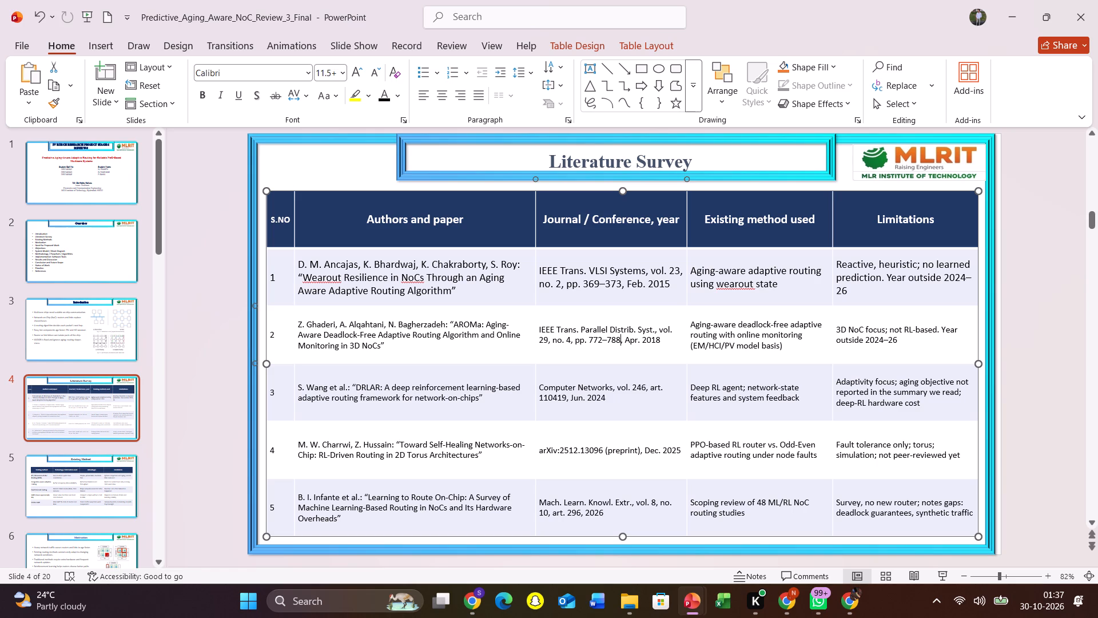
left_click(343, 74)
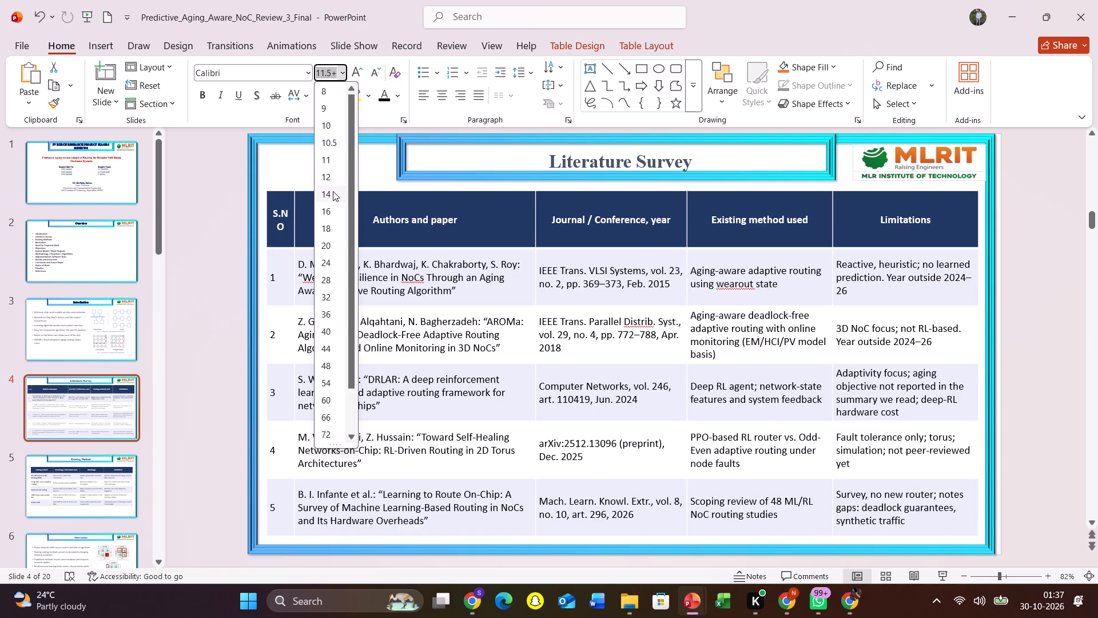
left_click(333, 191)
left_click(1032, 326)
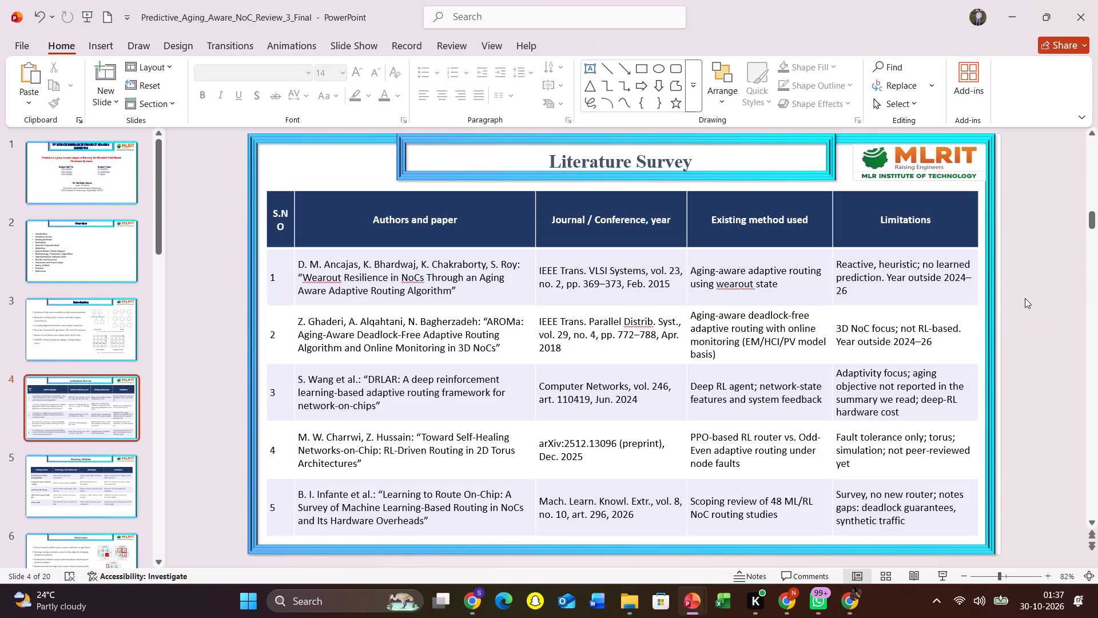
Set the "Authors and paper" and "Journal / Conference, year" headers of the Literature Survey table to font size 16.
left_click(456, 216)
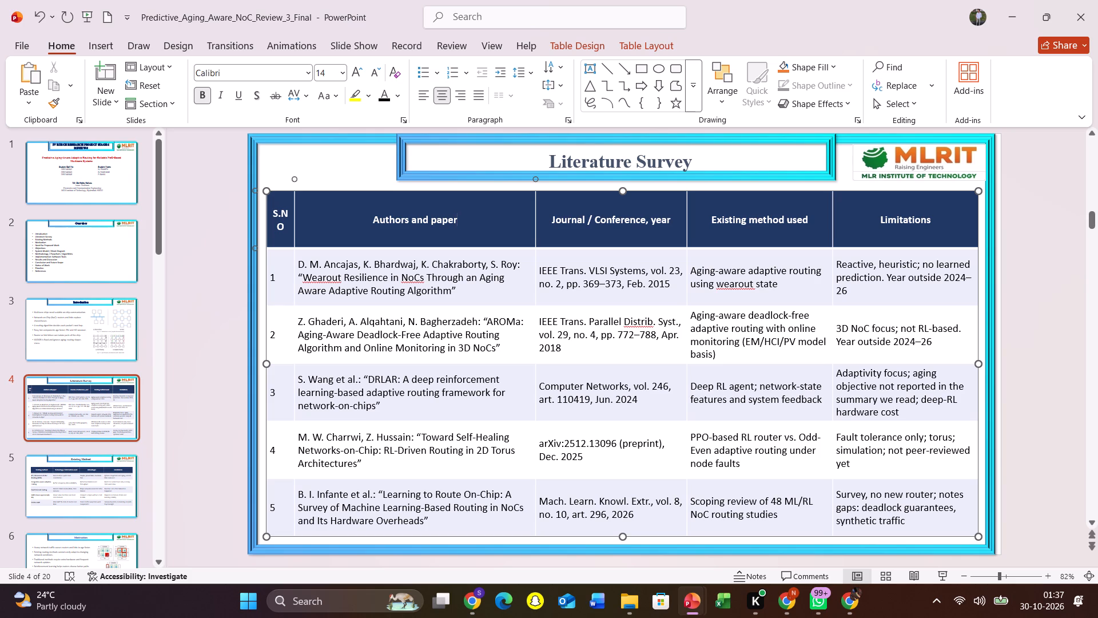
left_click_drag(372, 222, 441, 223)
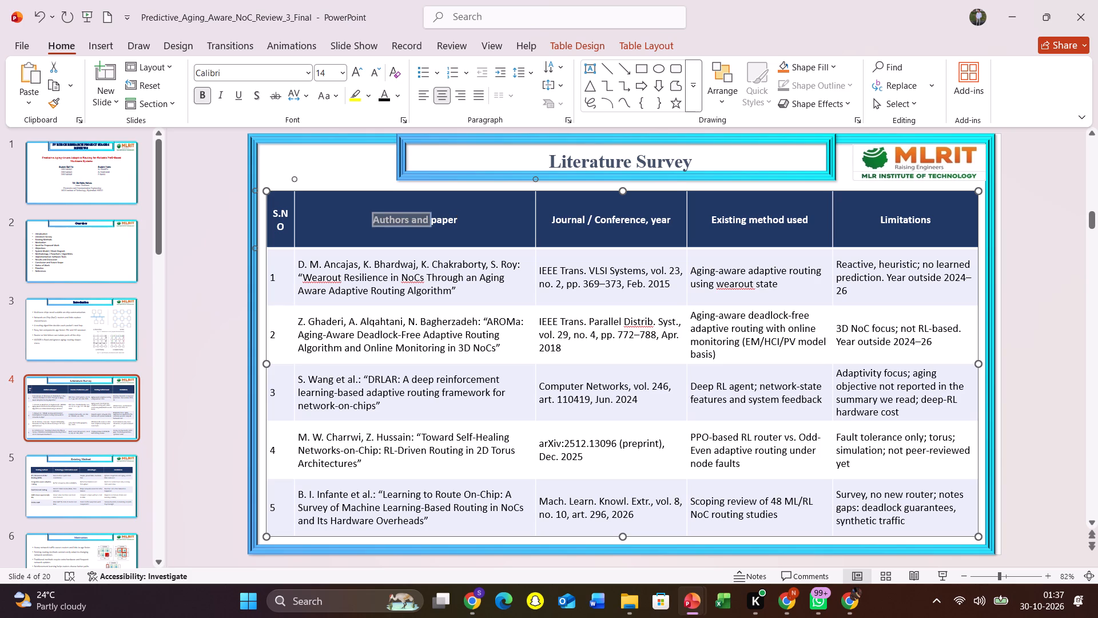
left_click_drag(441, 223, 459, 224)
left_click(346, 74)
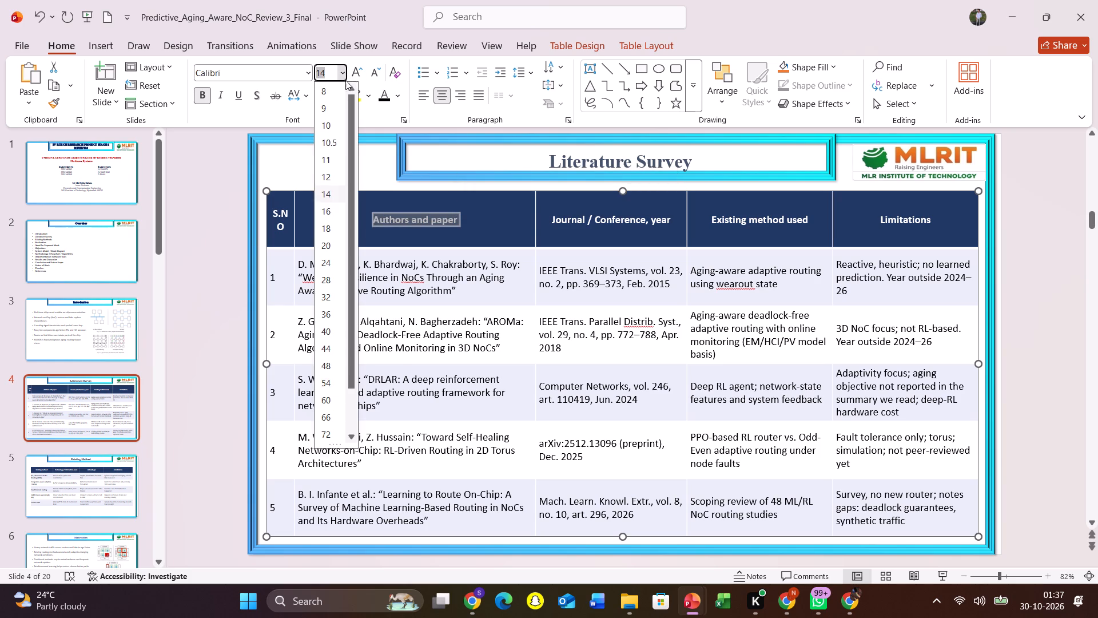
left_click(332, 205)
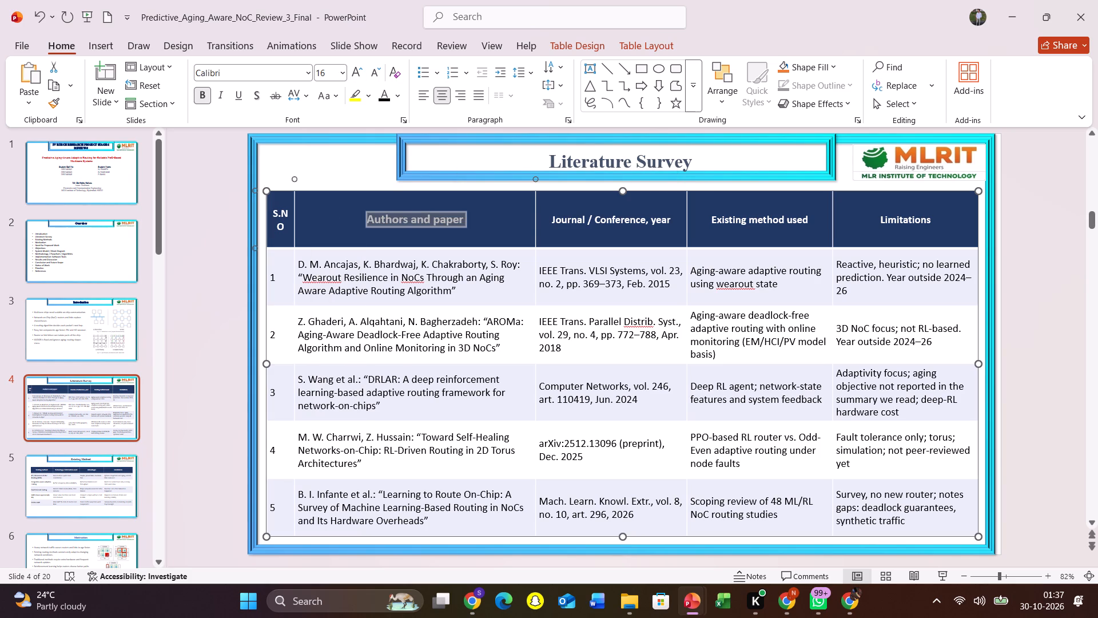
left_click_drag(550, 217, 665, 223)
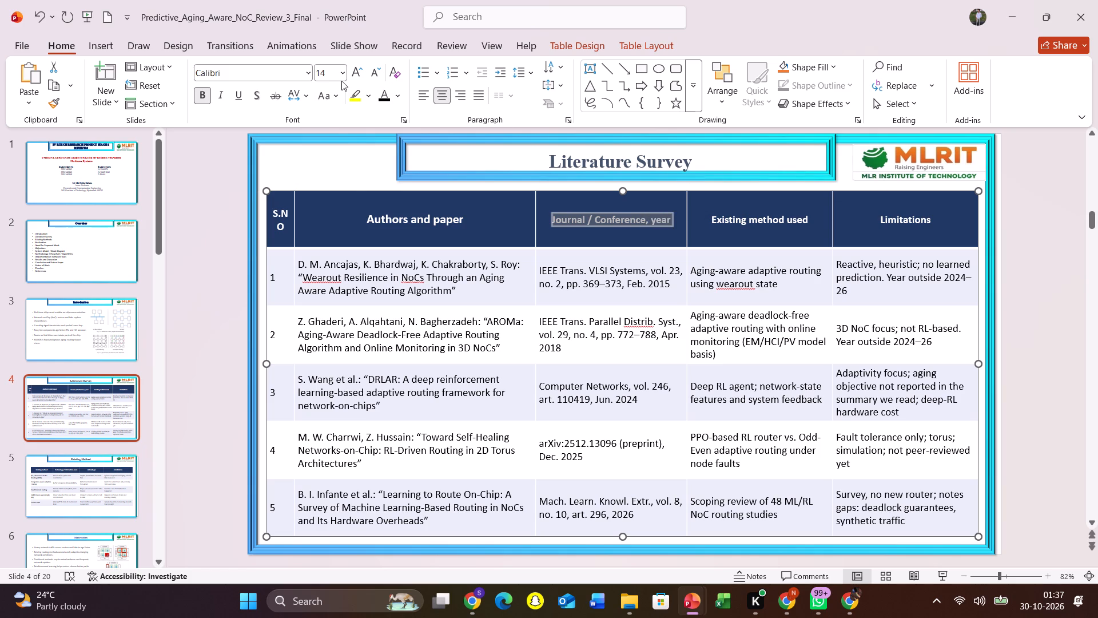
left_click(343, 74)
left_click(333, 205)
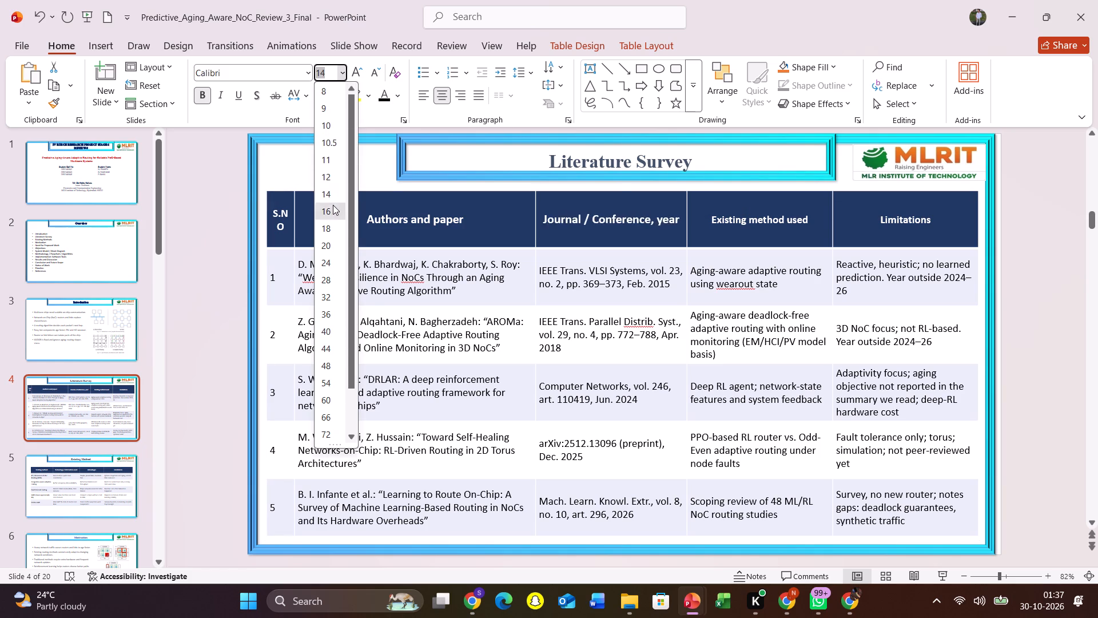
Set the "Existing method used" and "Limitations" headers of the Literature Survey table to font size 16.
left_click_drag(710, 219, 800, 223)
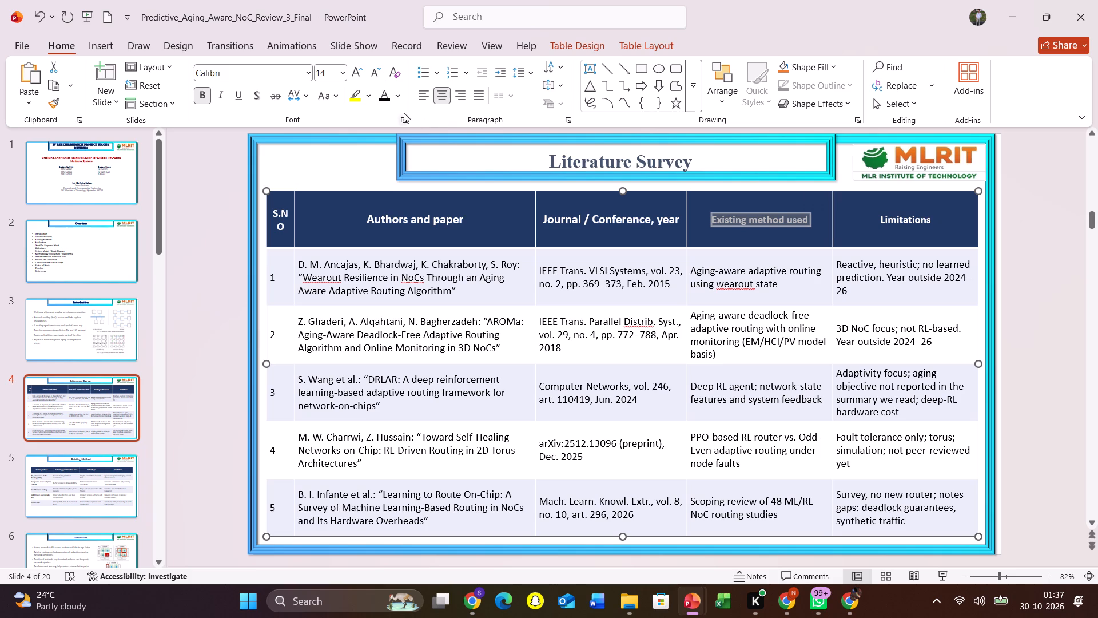
left_click(345, 70)
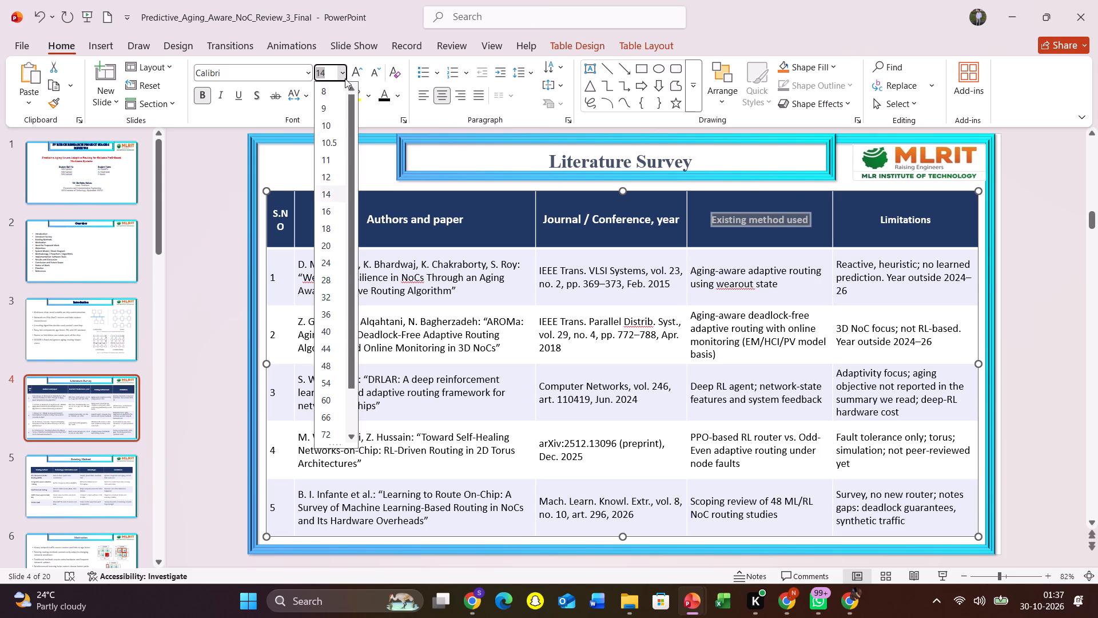
left_click(335, 208)
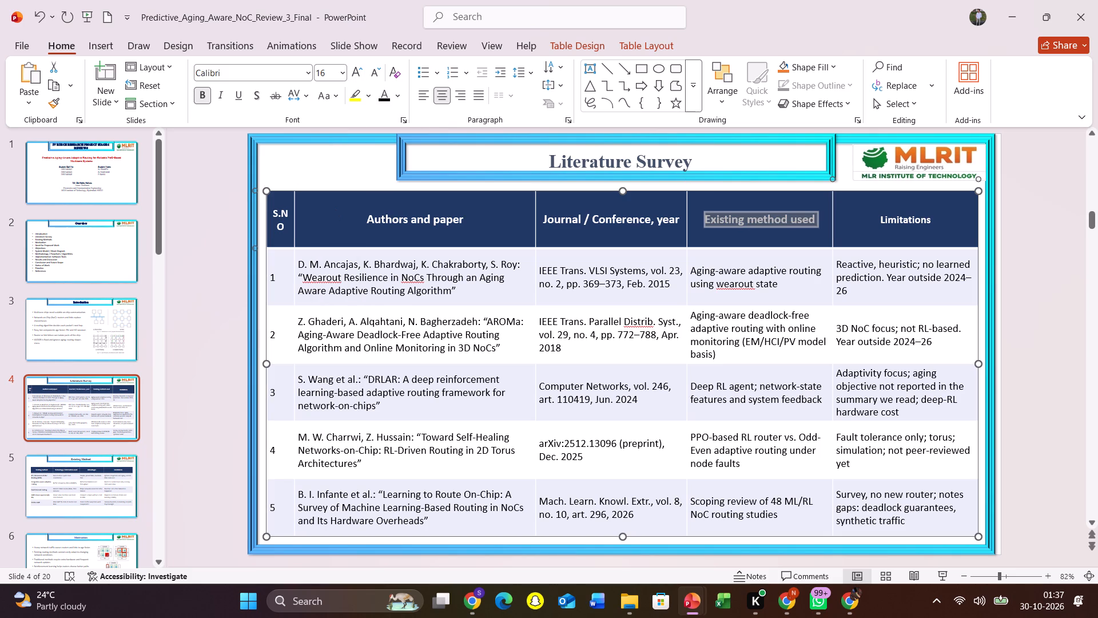
left_click_drag(879, 221, 930, 220)
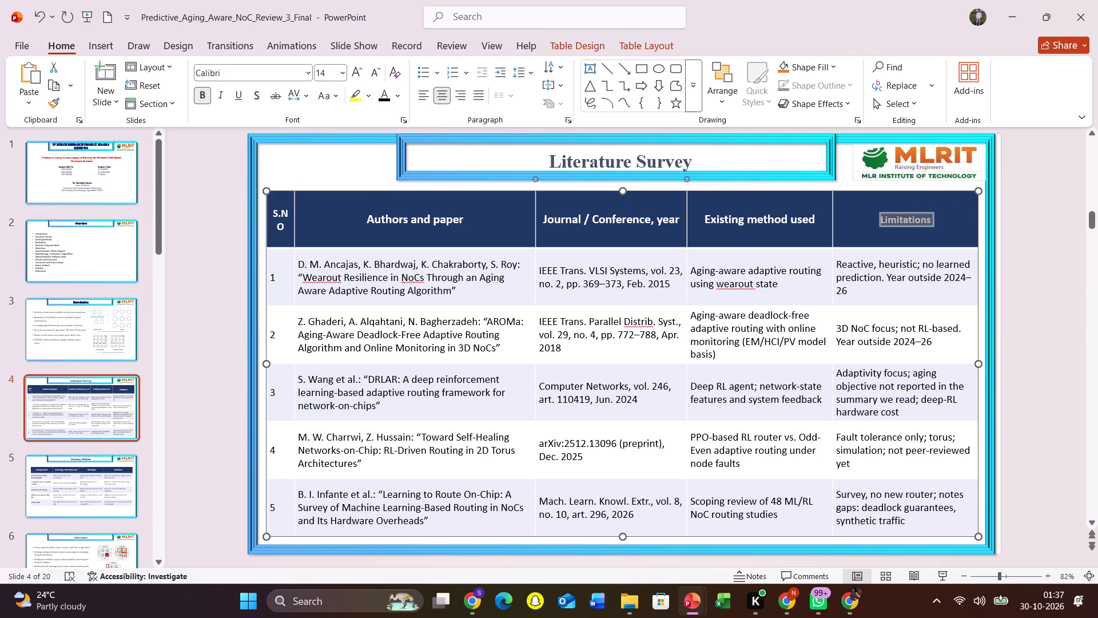
left_click(344, 72)
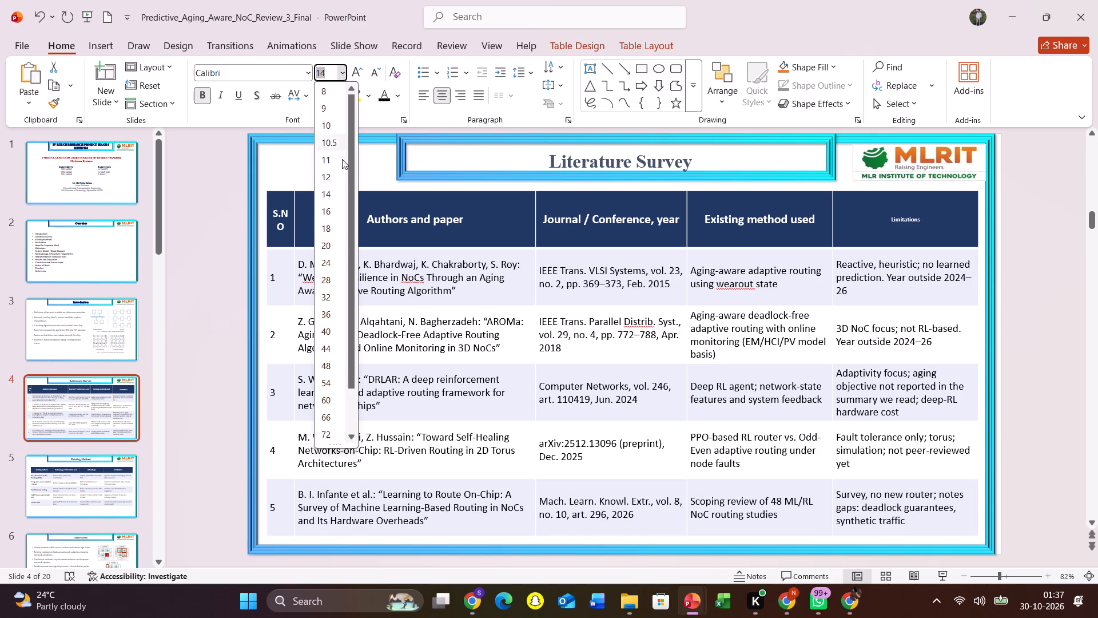
left_click(335, 208)
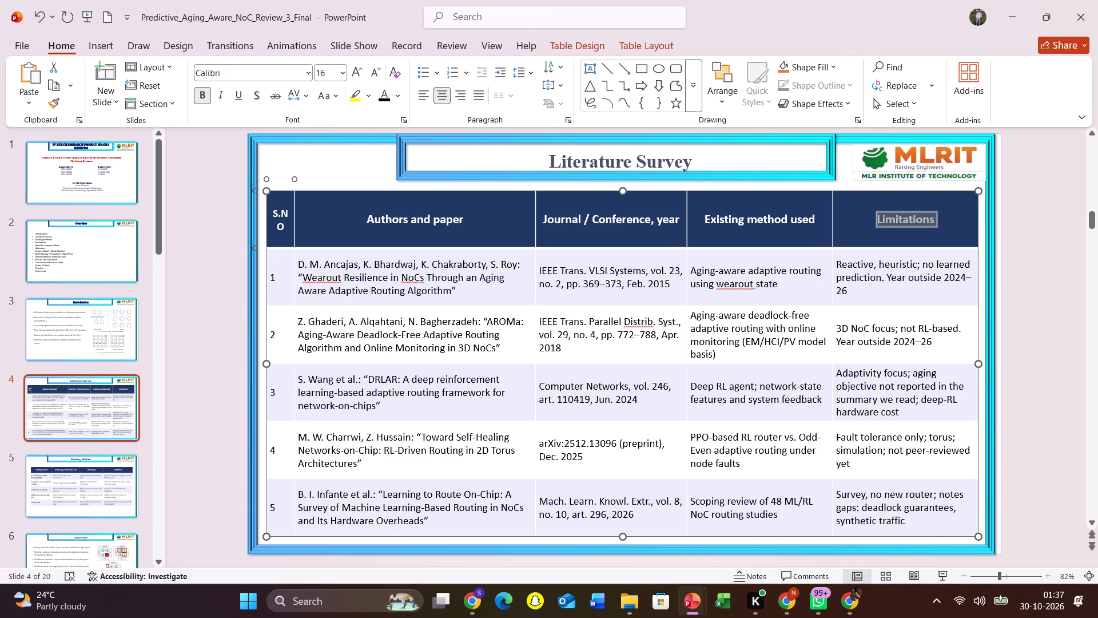
Shift the Literature Survey table slightly left and extend its right edge so it nearly fills the slide frame's width.
left_click(286, 223)
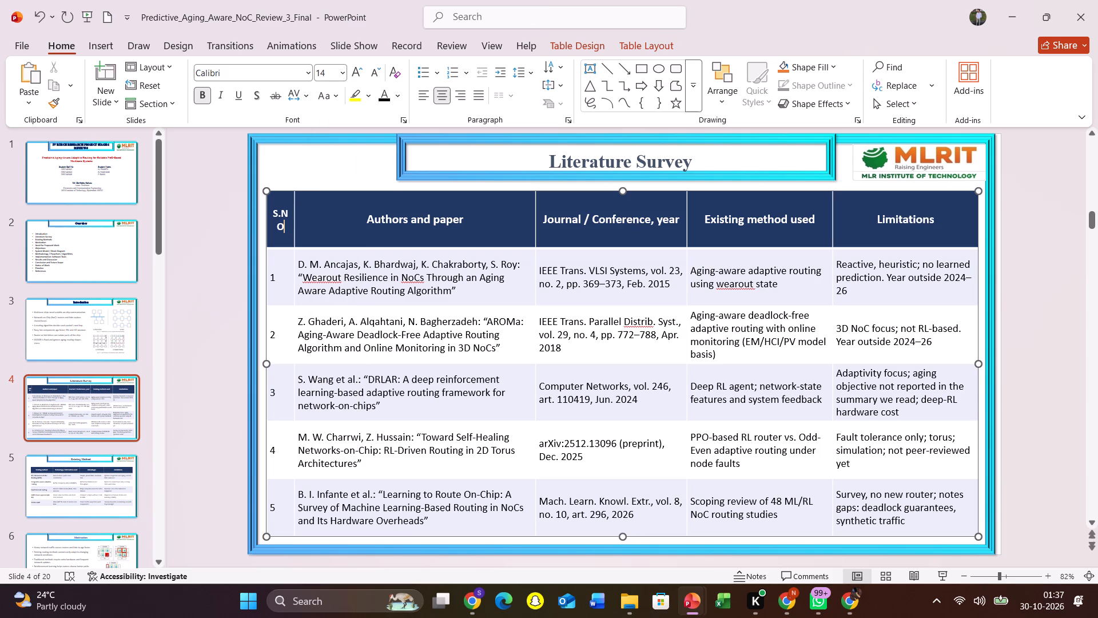
left_click(265, 232)
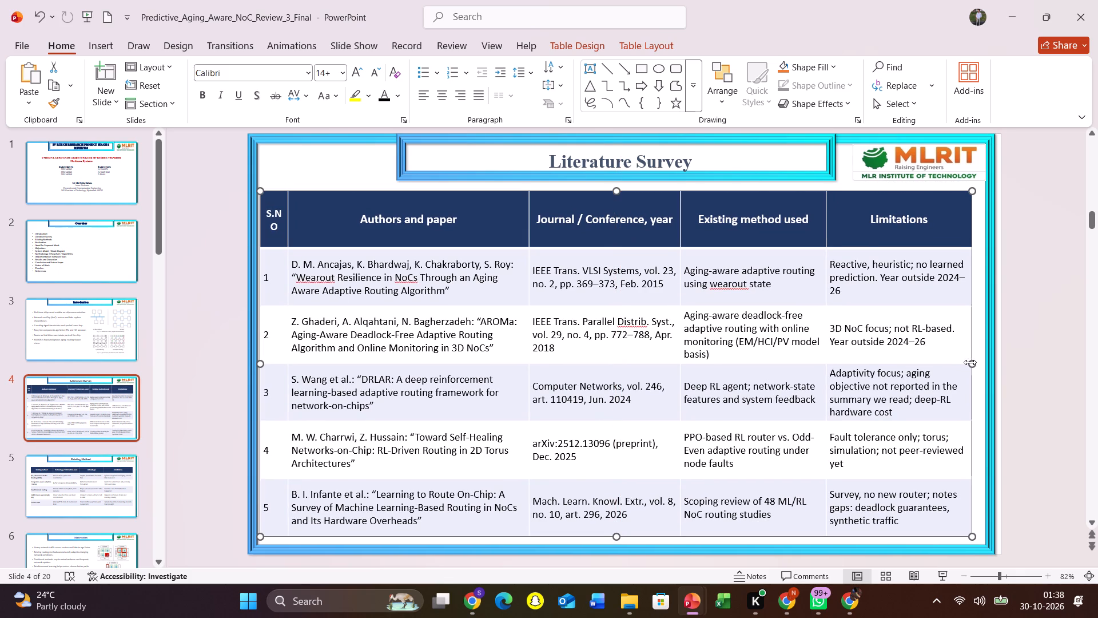
left_click_drag(970, 363, 980, 363)
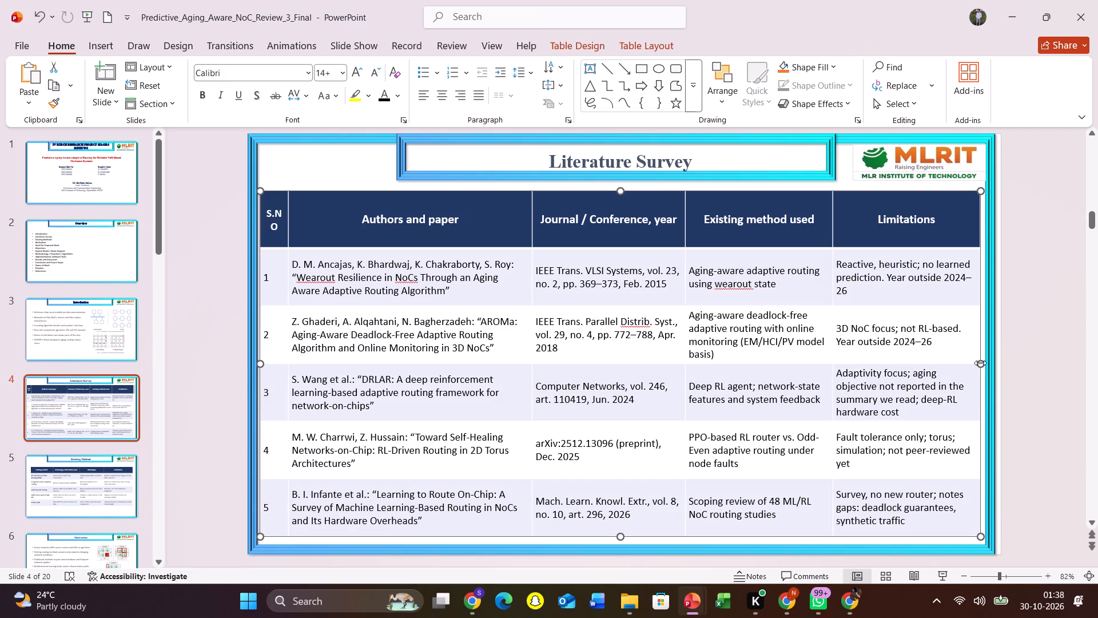
left_click(1043, 345)
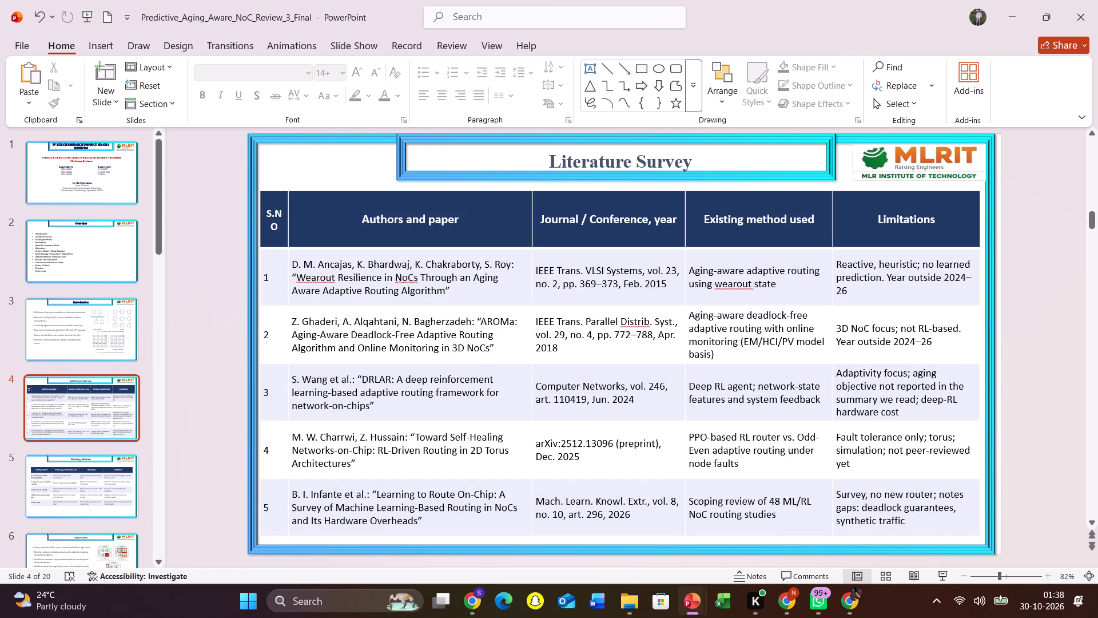
Narrow the Literature Survey table from its left side, shrinking the S.NO column, and nudge it to sit evenly within the slide frame.
left_click_drag(258, 332, 260, 334)
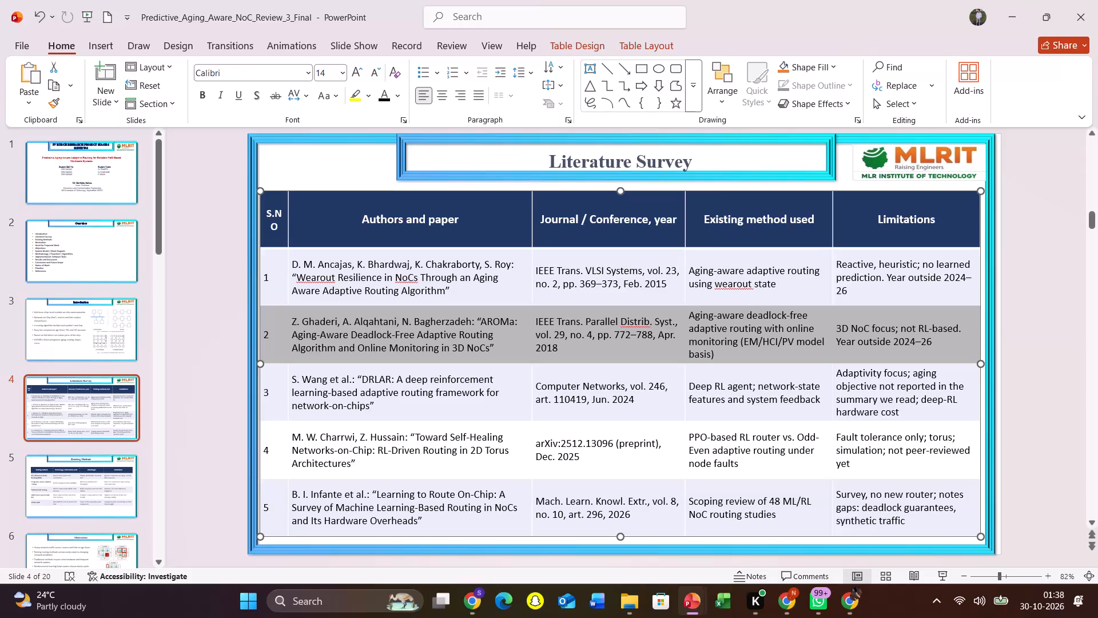
left_click_drag(260, 334, 264, 335)
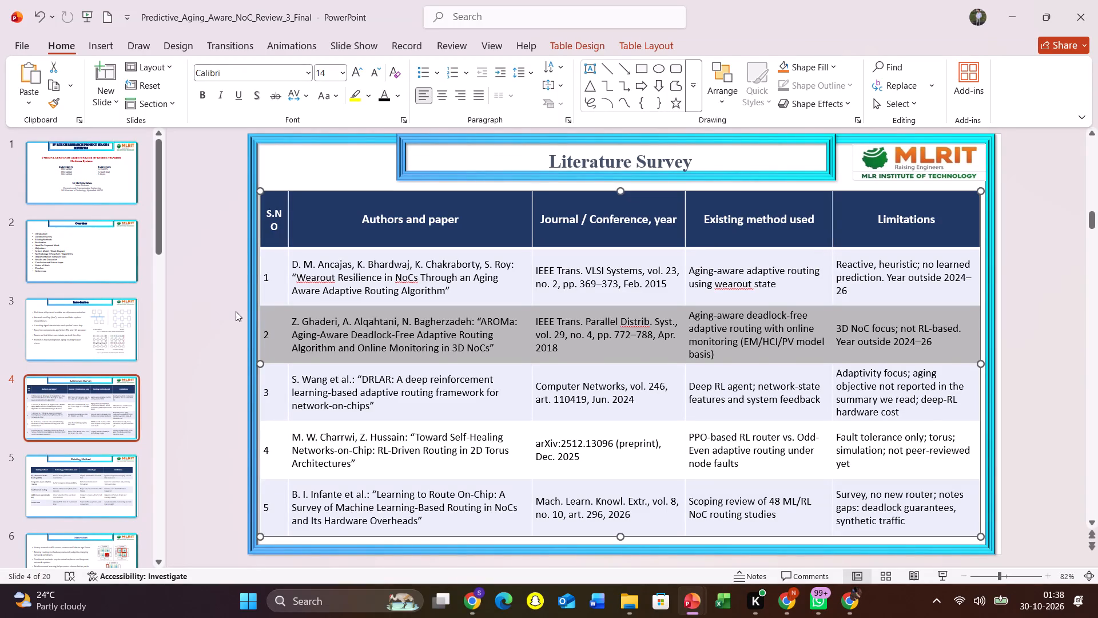
left_click(234, 308)
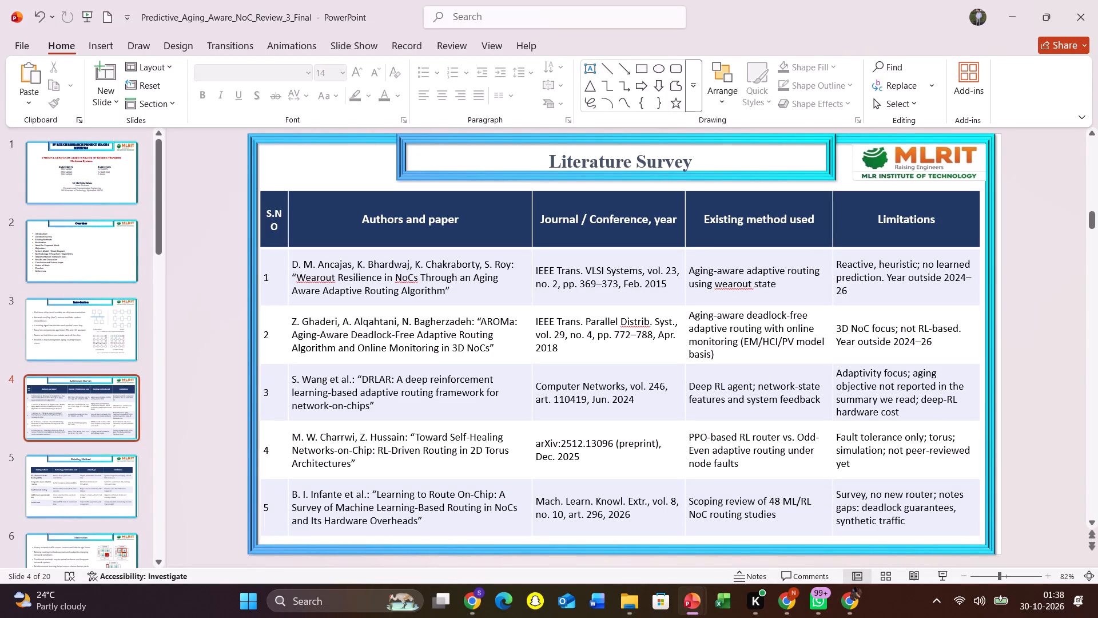
left_click_drag(264, 354, 277, 358)
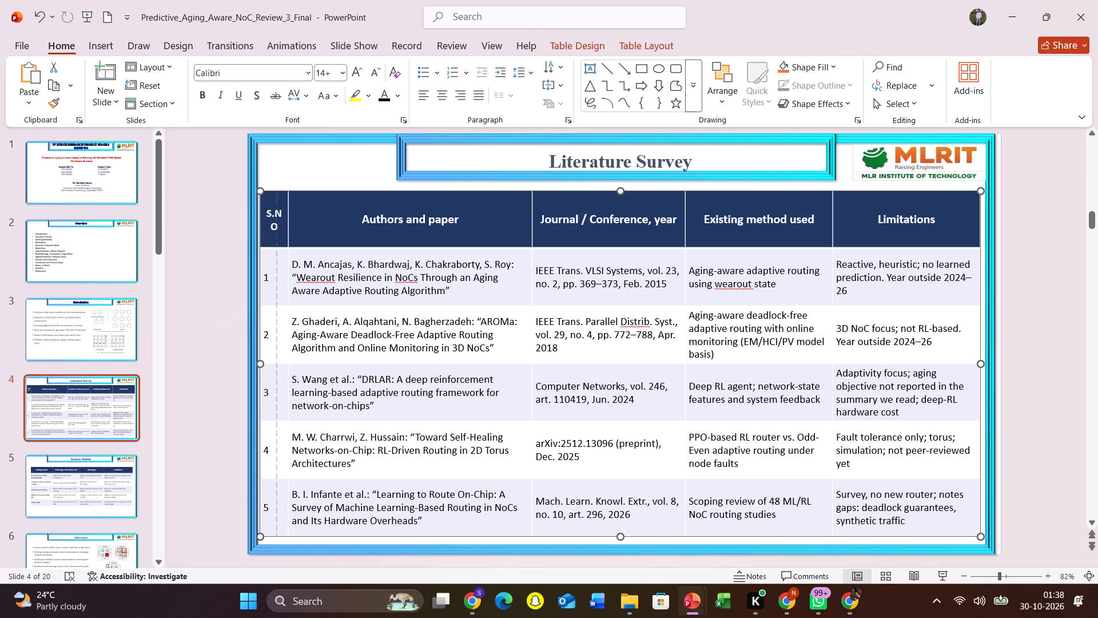
left_click_drag(277, 358, 281, 356)
left_click_drag(283, 362, 276, 360)
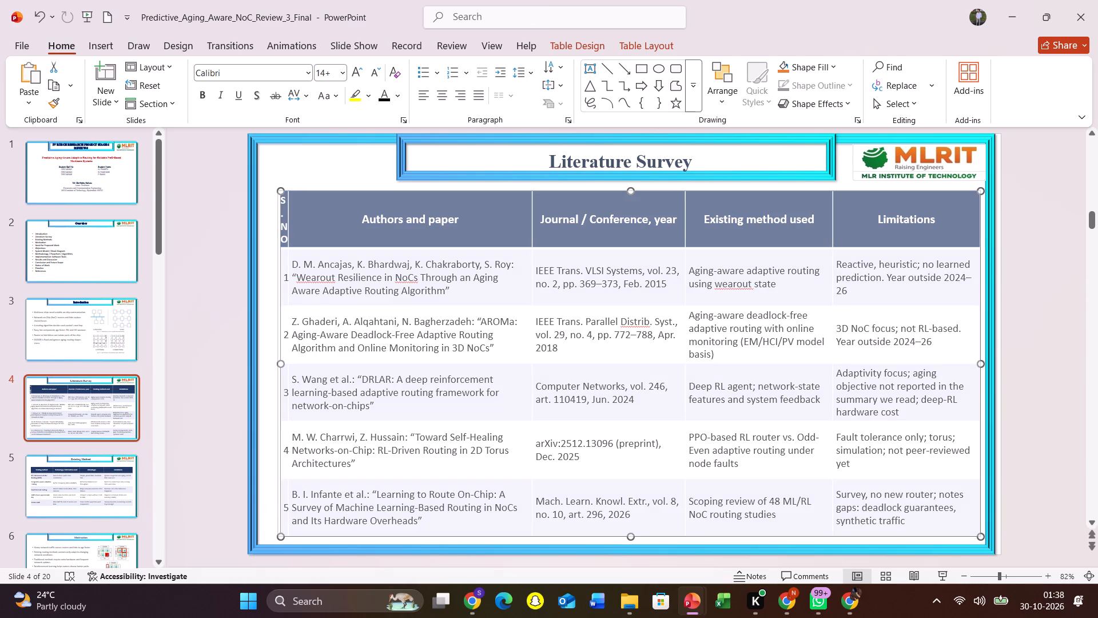
left_click_drag(276, 360, 265, 356)
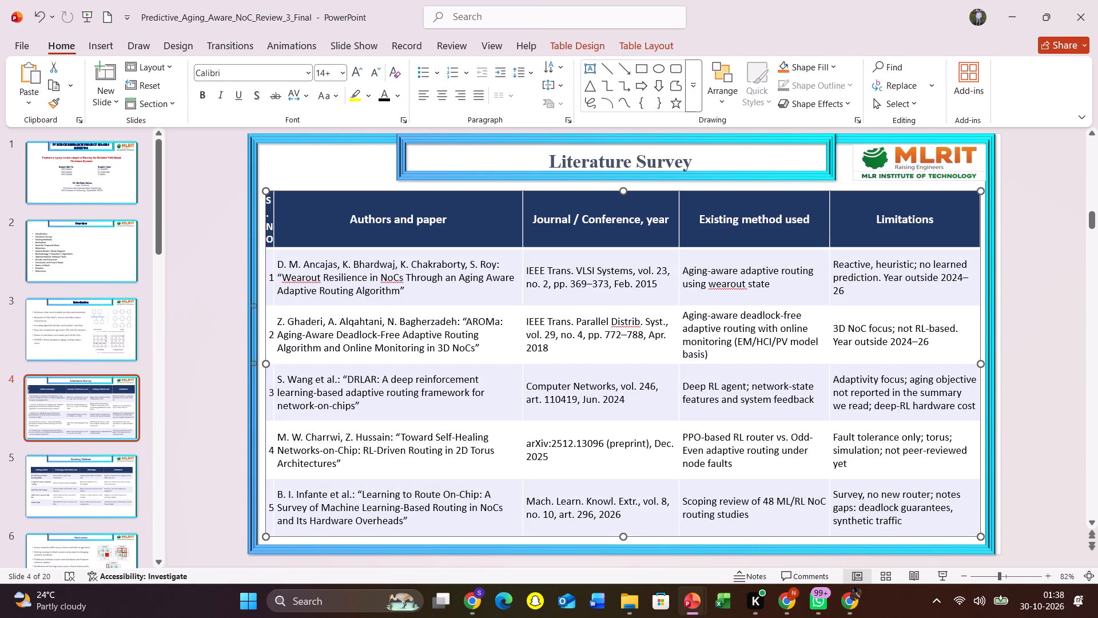
left_click(1028, 342)
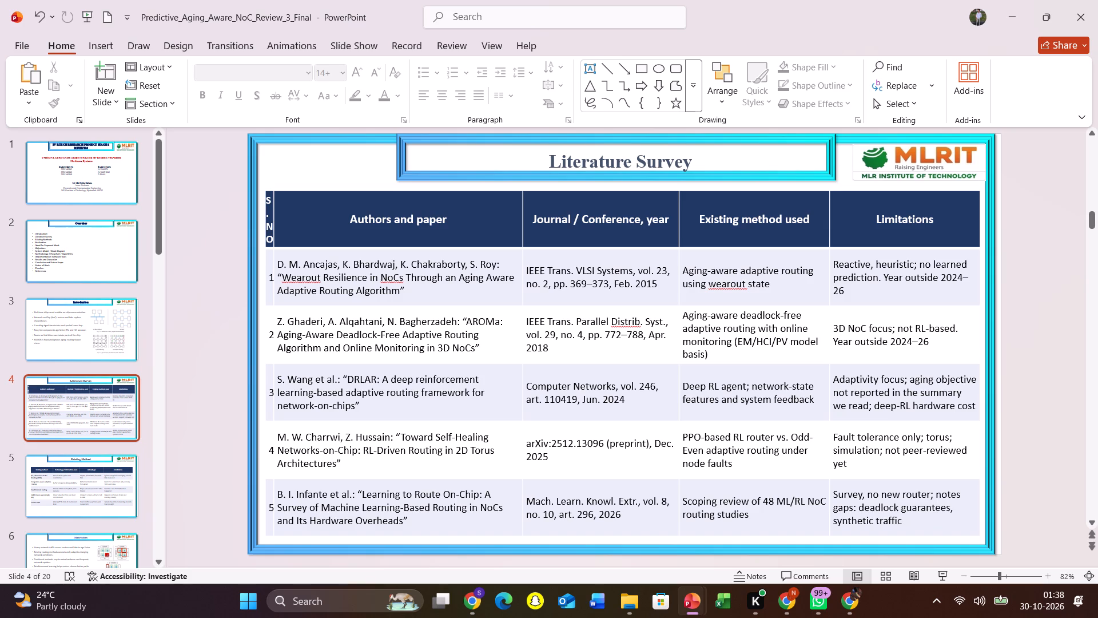
left_click_drag(262, 334, 257, 333)
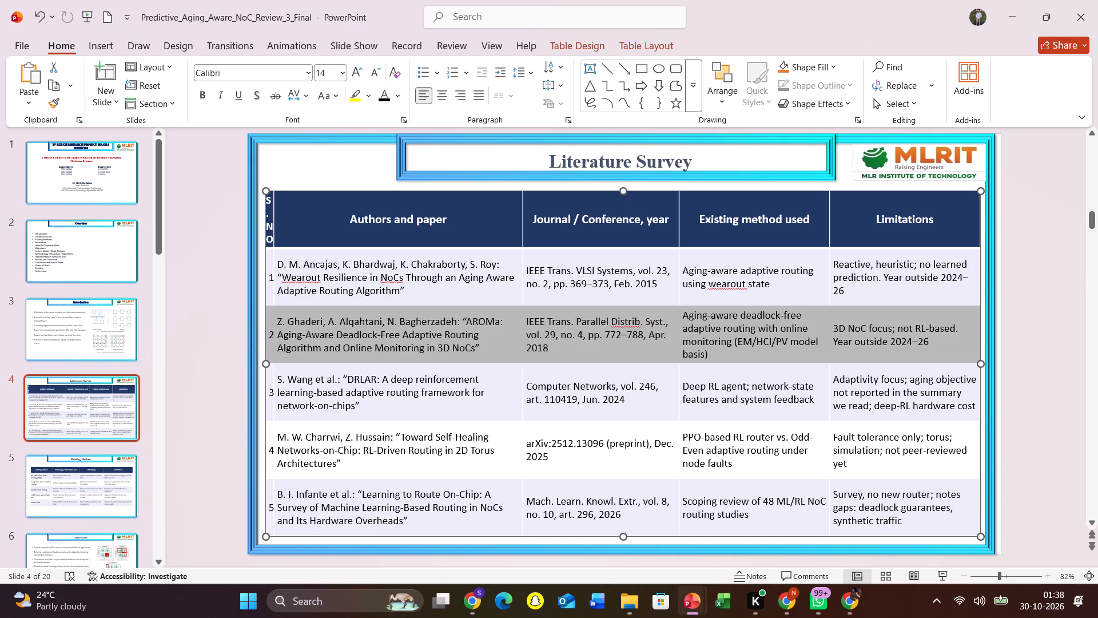
left_click_drag(257, 333, 256, 332)
left_click(267, 346)
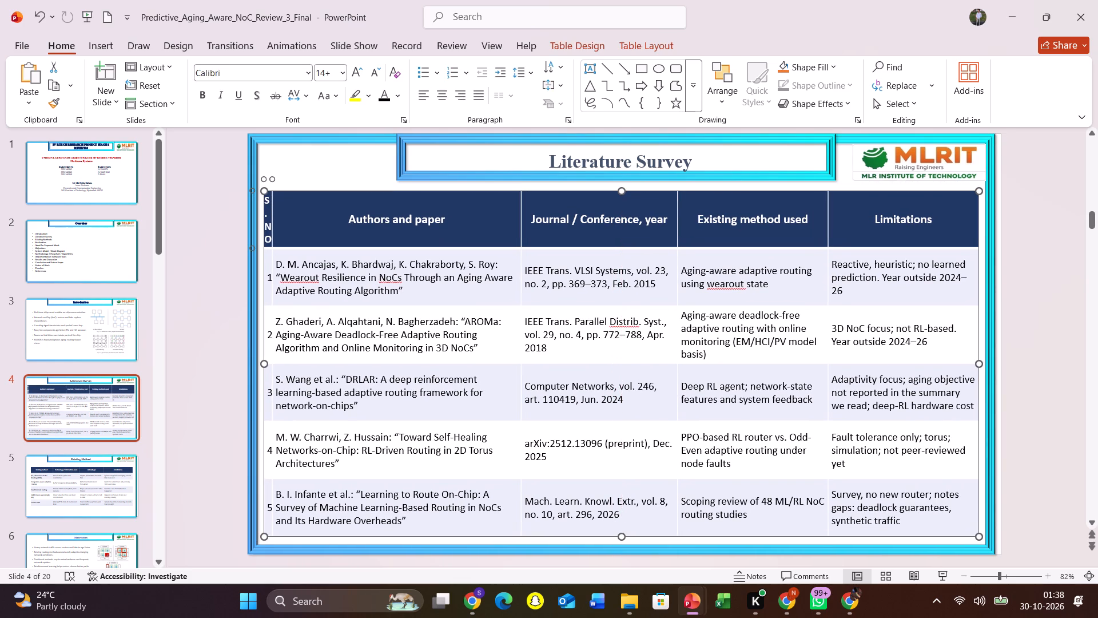
Widen the S.NO column of the Literature Survey table by moving its border into the "Authors and paper" column.
left_click_drag(272, 236, 278, 239)
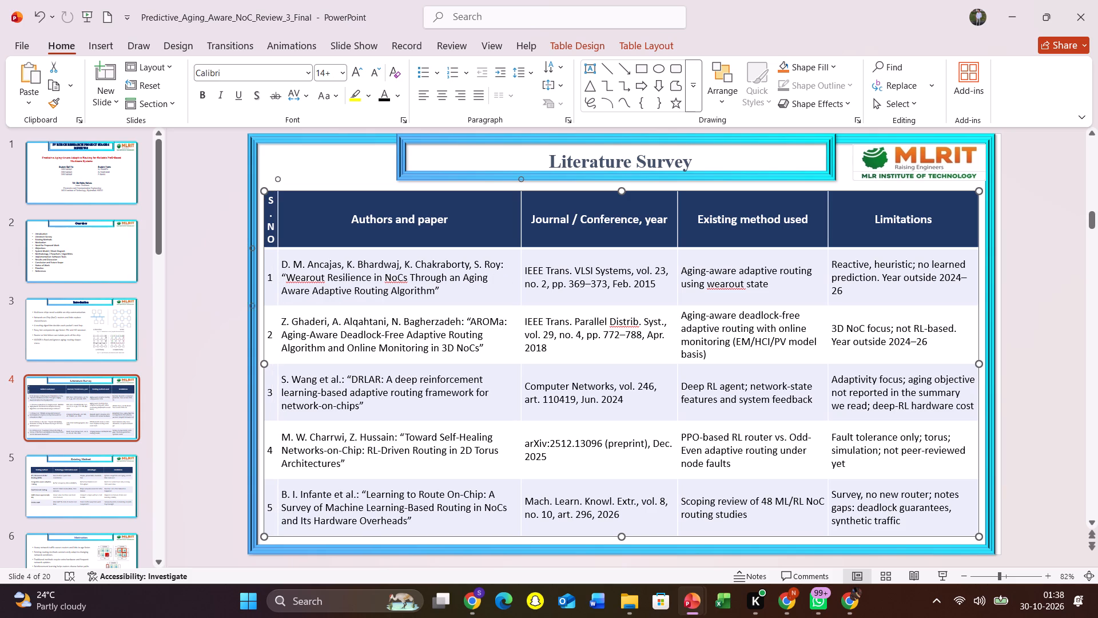
left_click_drag(279, 221, 287, 225)
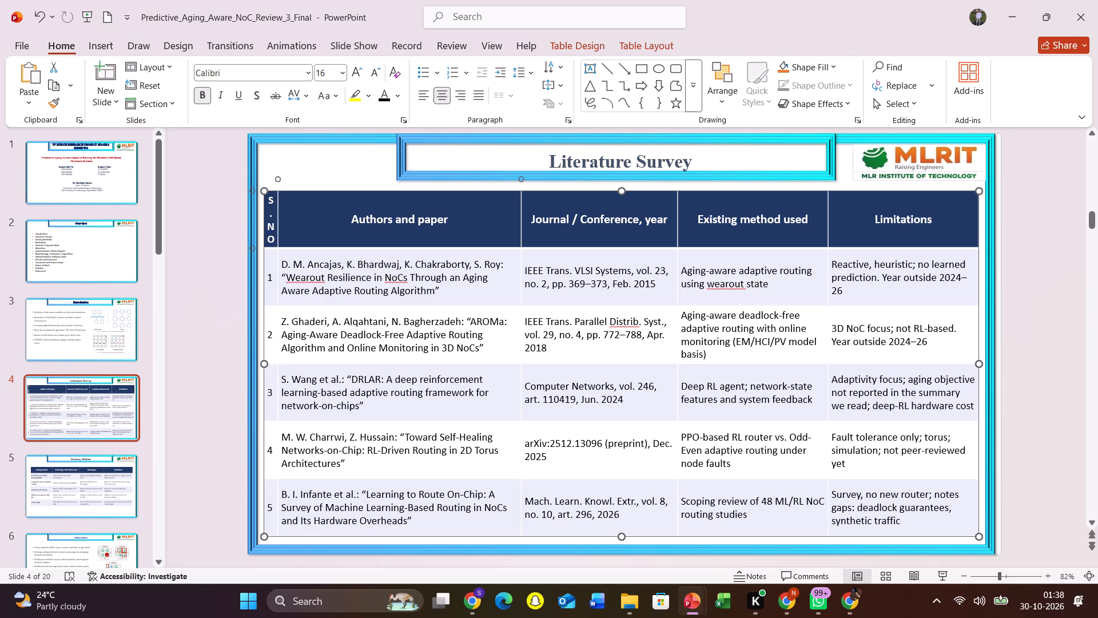
left_click_drag(287, 225, 288, 225)
left_click(280, 224)
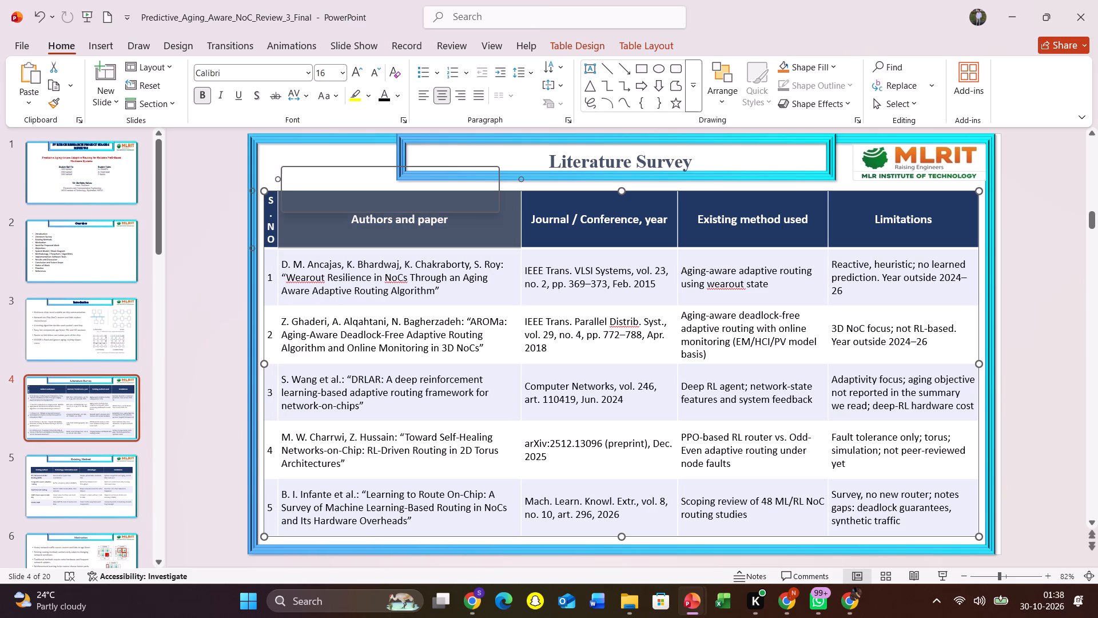
left_click_drag(281, 223, 287, 224)
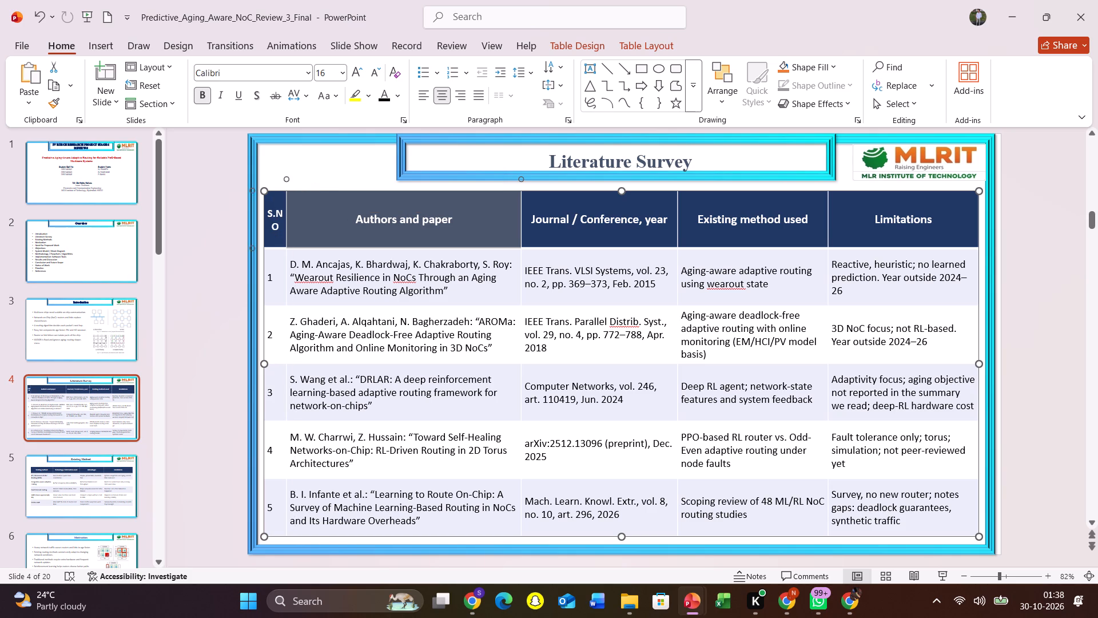
left_click(324, 159)
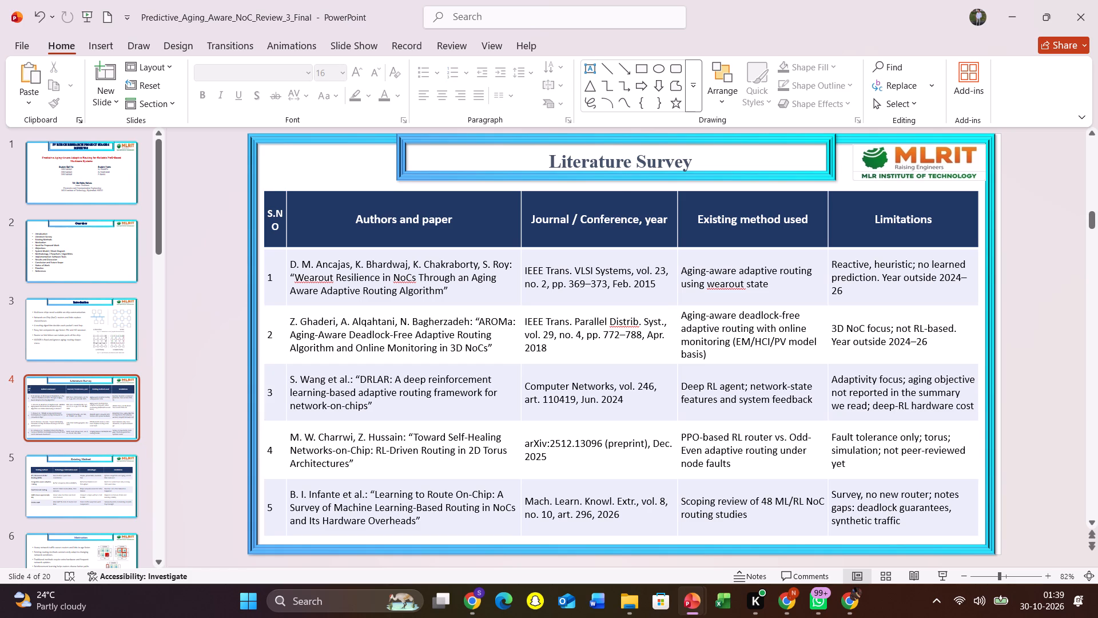
Set the "S.NO" header of the Literature Survey table to font size 12.
left_click(278, 225)
left_click_drag(278, 225, 278, 225)
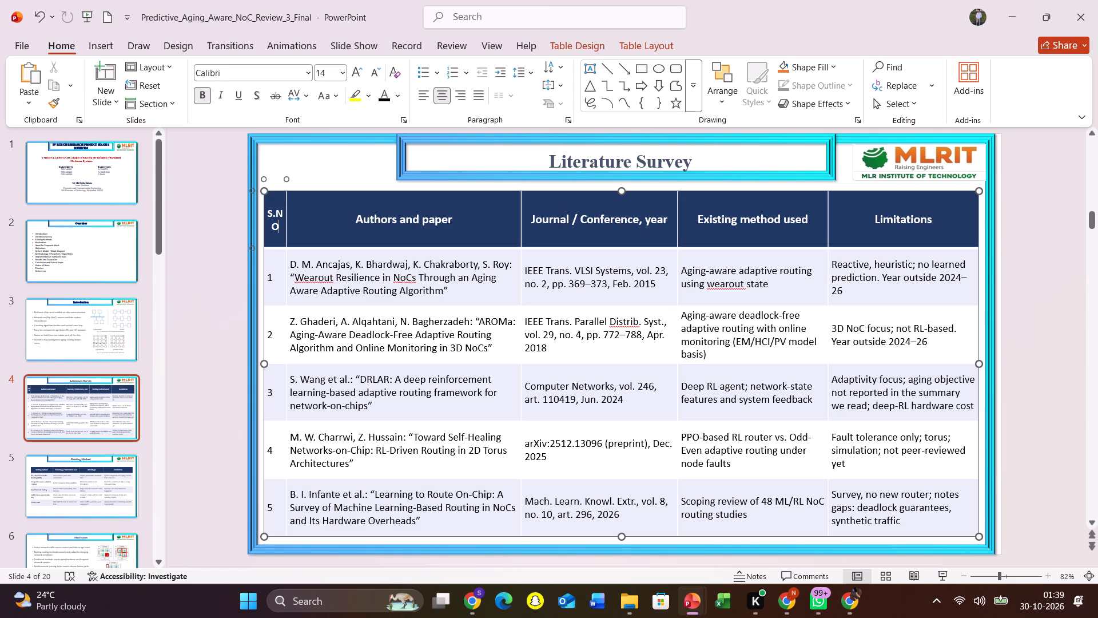
left_click_drag(278, 225, 268, 212)
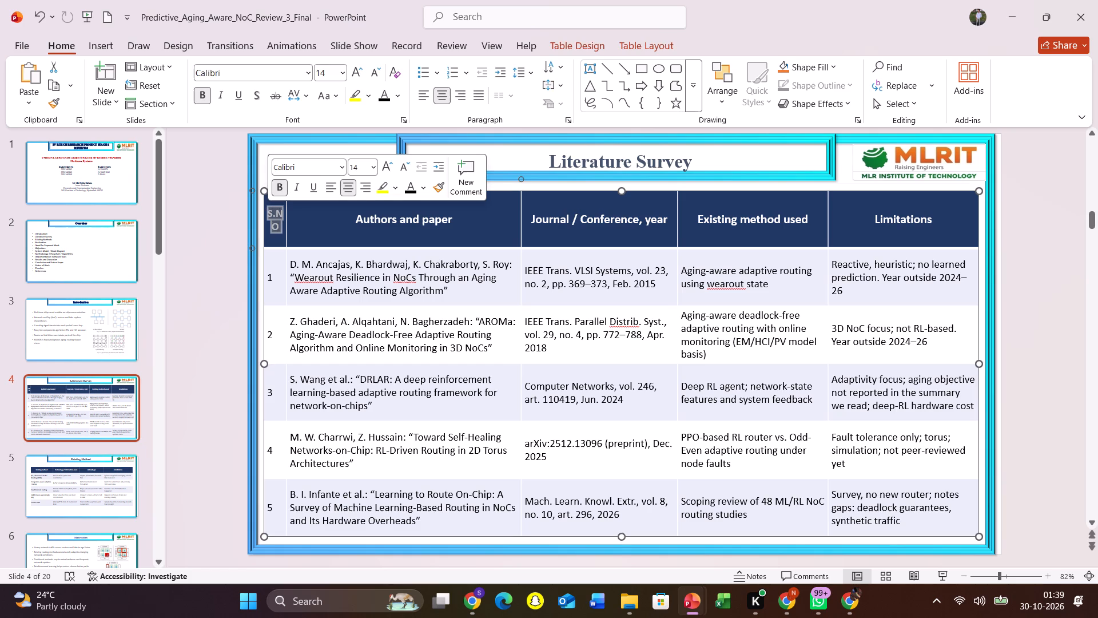
left_click(371, 170)
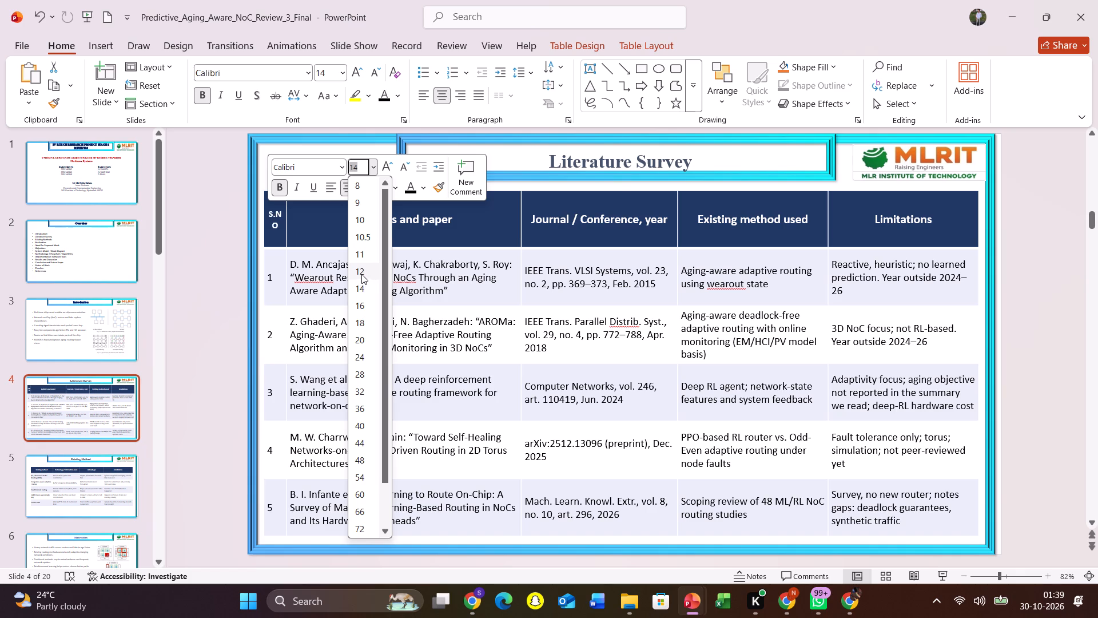
left_click(361, 274)
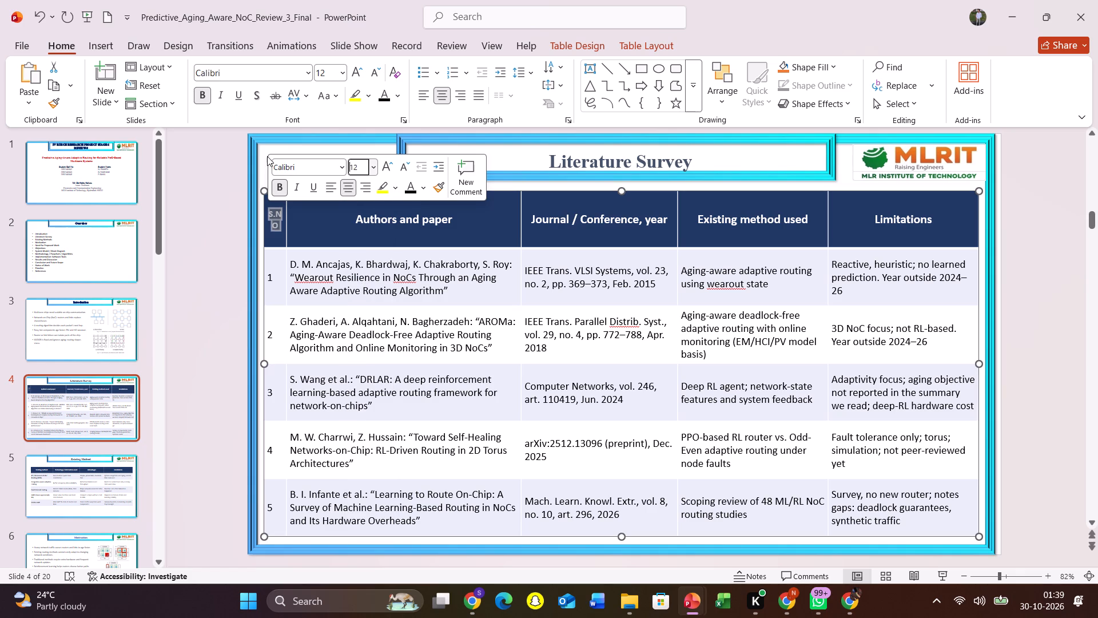
left_click(218, 173)
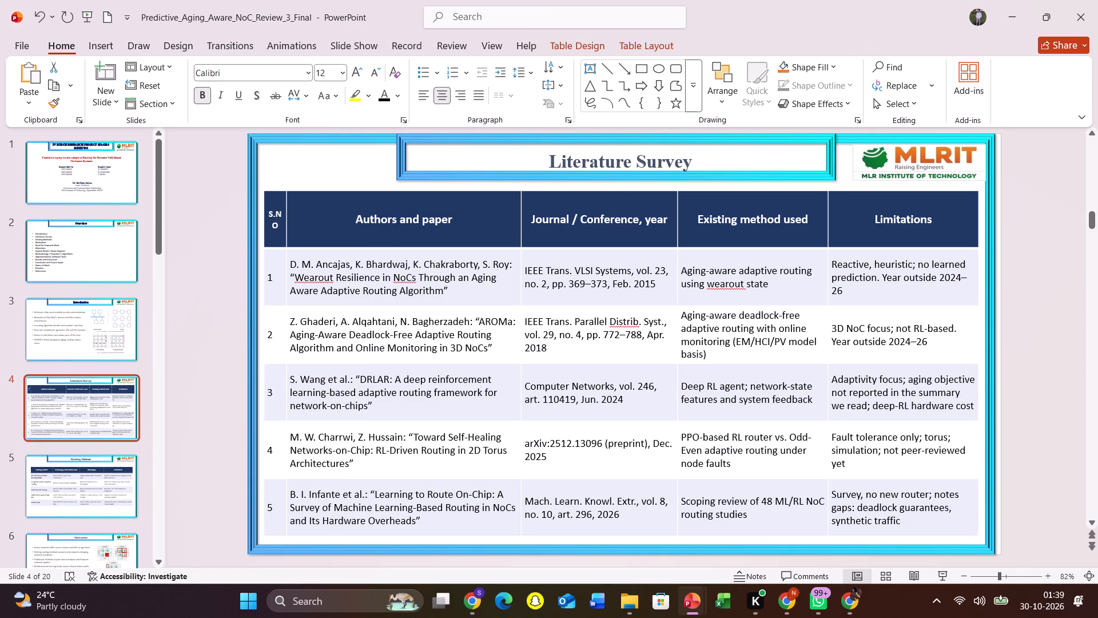
Widen the S.NO column of the Literature Survey table further until its header fits on one line.
left_click(287, 234)
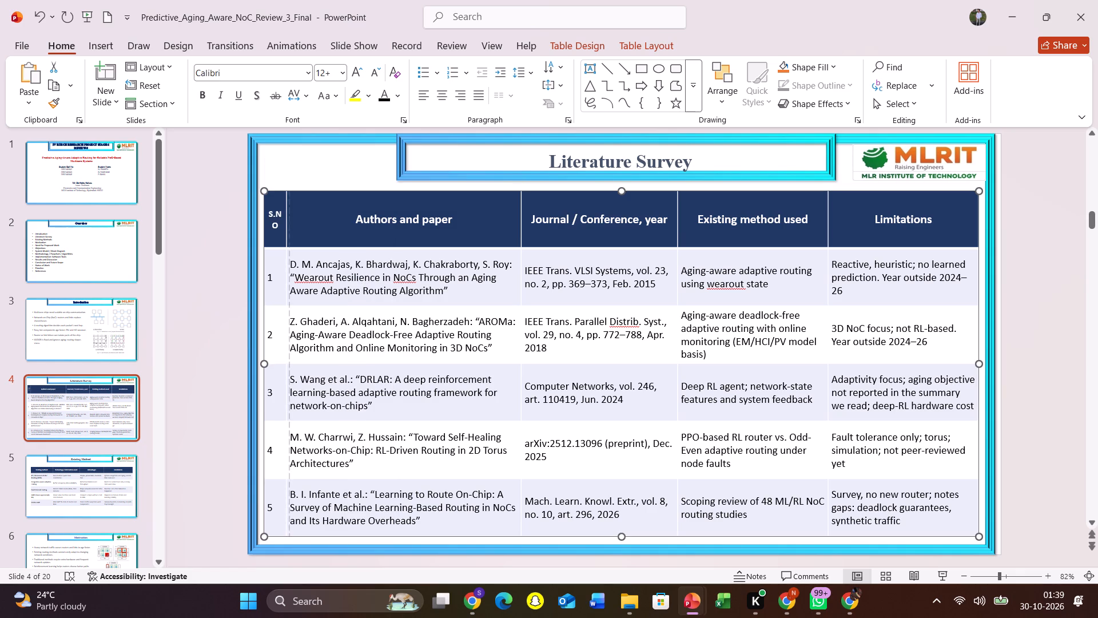
left_click(281, 216)
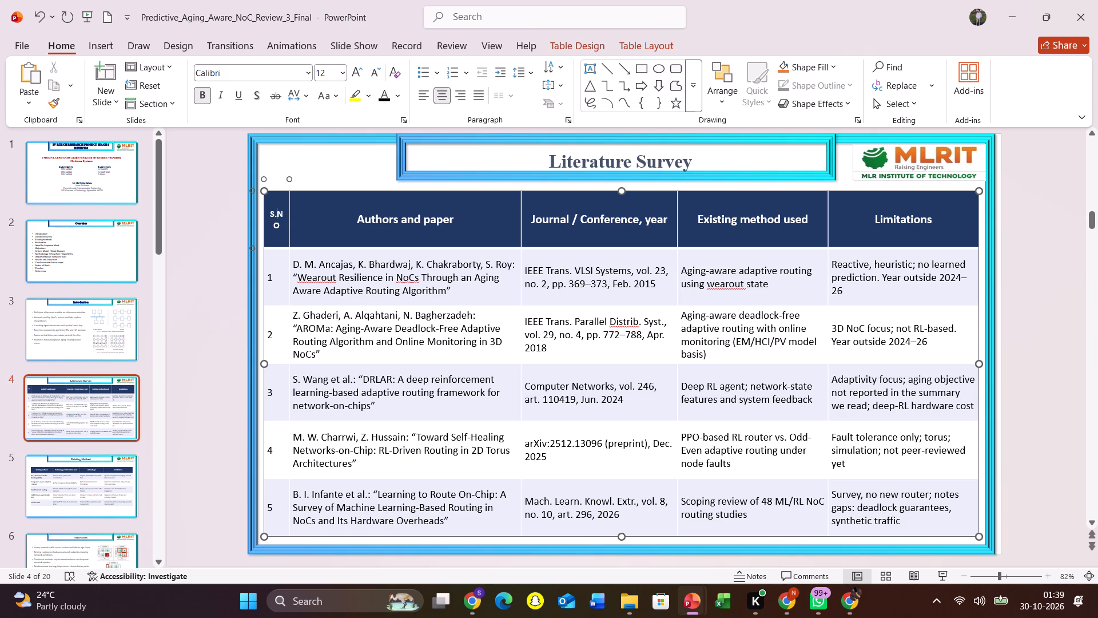
left_click(291, 239)
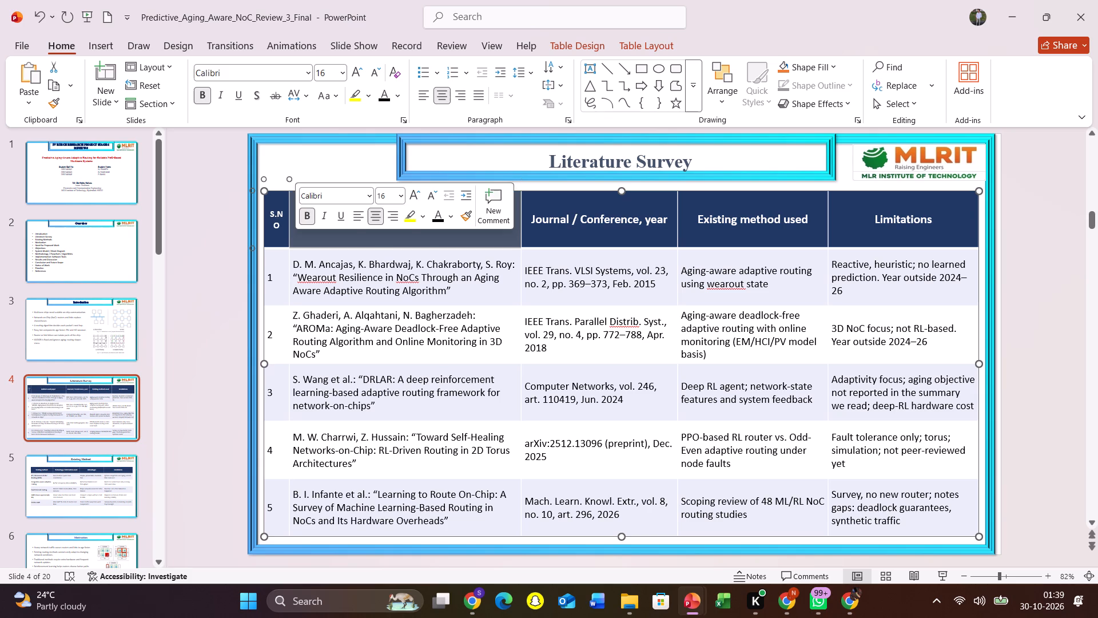
left_click_drag(288, 240, 297, 241)
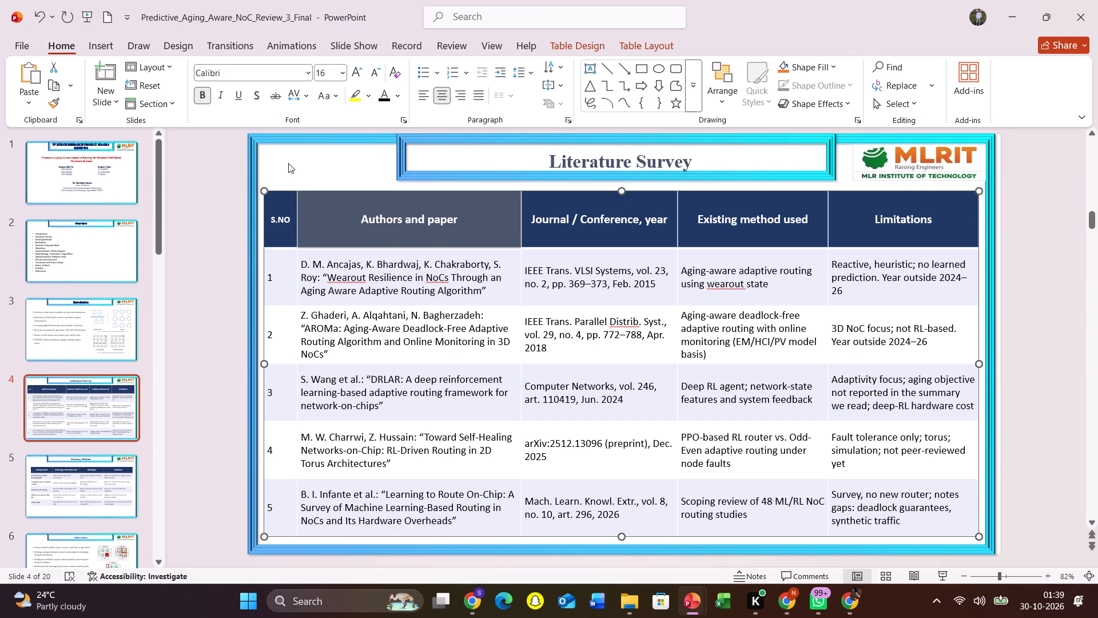
left_click(289, 150)
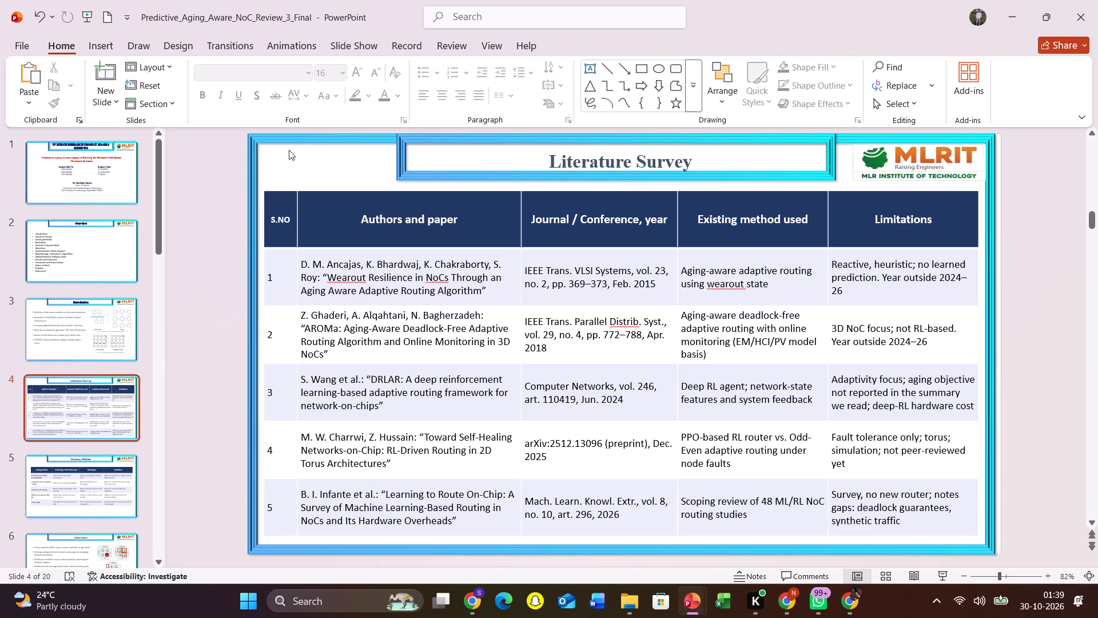
Indent the row numbers 1 and 2 in the Literature Survey table's S.NO column with two leading spaces each.
left_click(267, 277)
left_click(276, 280)
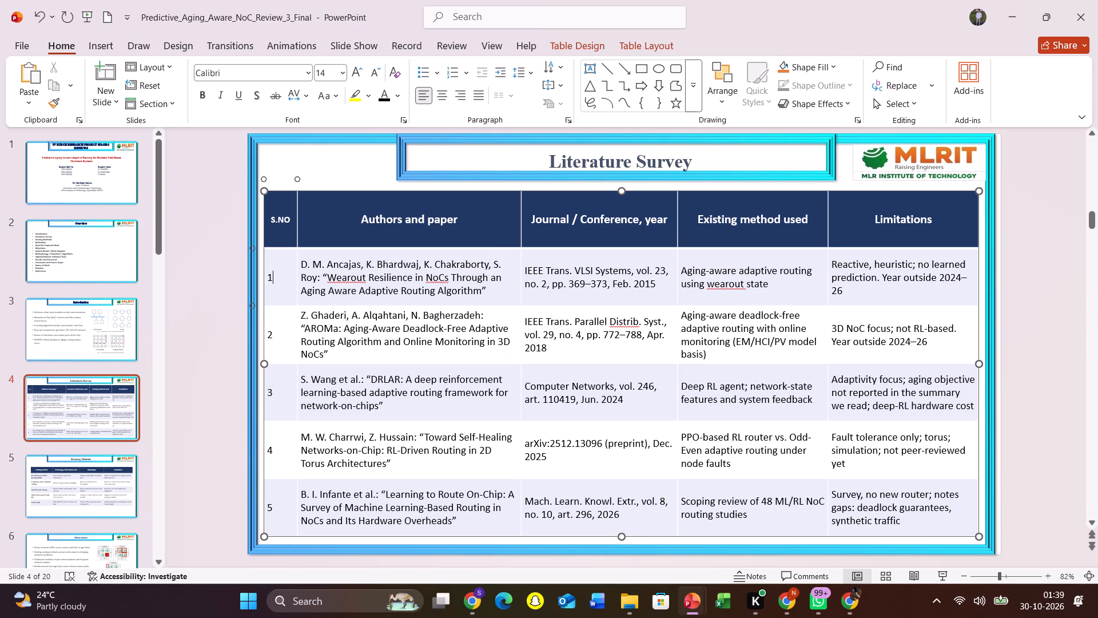
key("Left")
key("space")
key("Down")
key("space")
key("space")
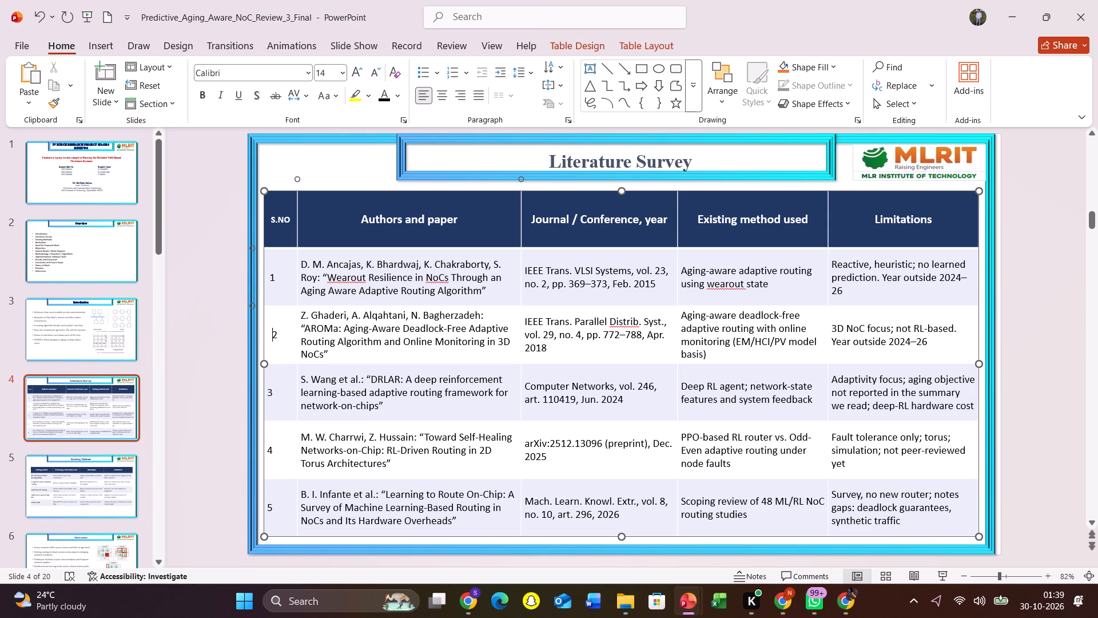
key("Up")
key("space")
Indent the row numbers 3, 4 and 5 in the S.NO column with two leading spaces each to match the rows above.
key("Down")
key("Down")
key("Left")
key("space")
key("space")
key("Down")
key("Left")
key("space")
key("space")
key("Down")
key("Left")
key("space")
key("space")
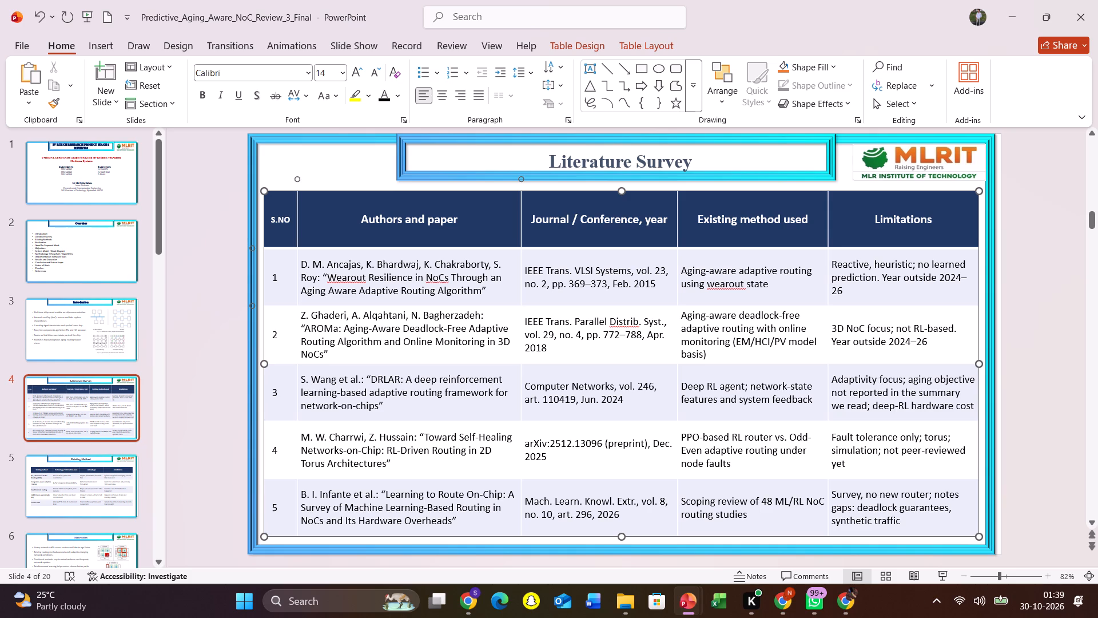
left_click(211, 276)
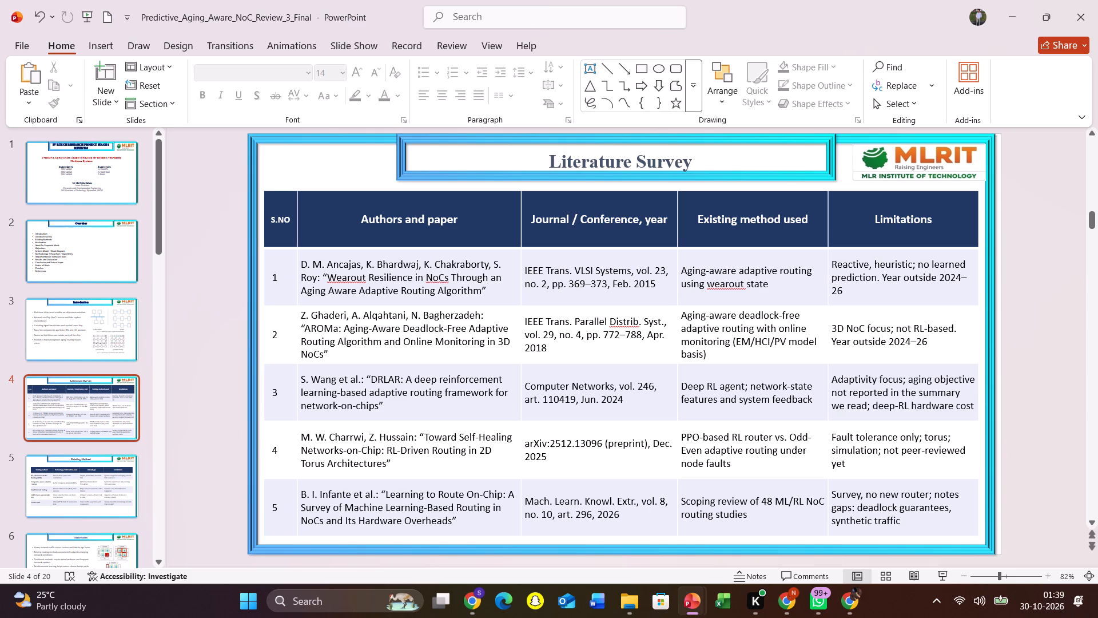
Shift the table on the Existing Method slide slightly down and make it taller by extending its top and bottom edges.
left_click(81, 484)
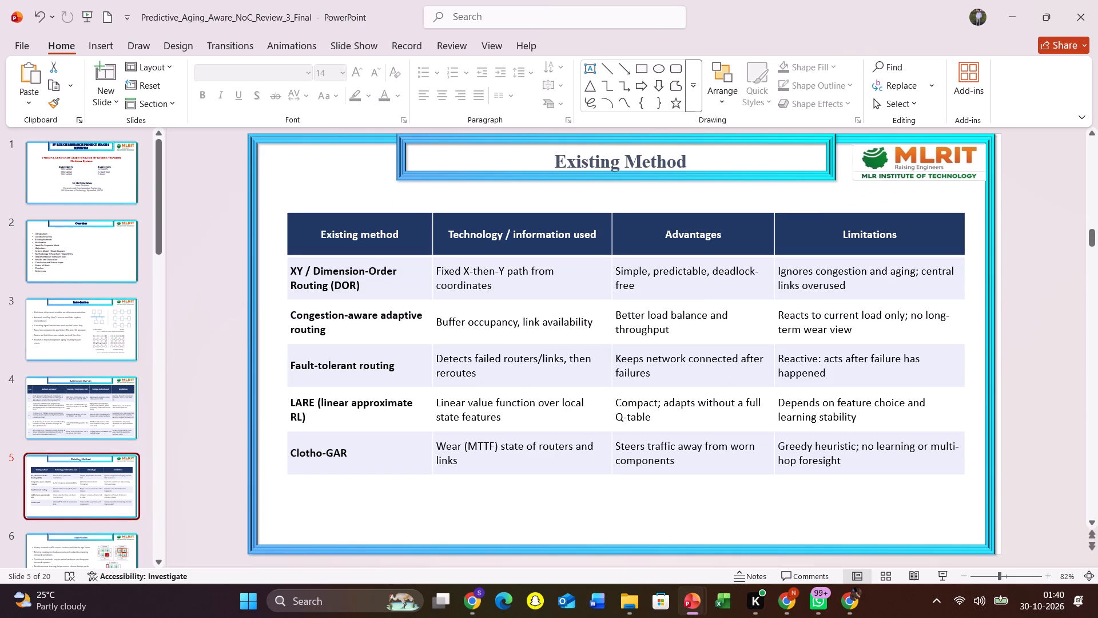
left_click(683, 435)
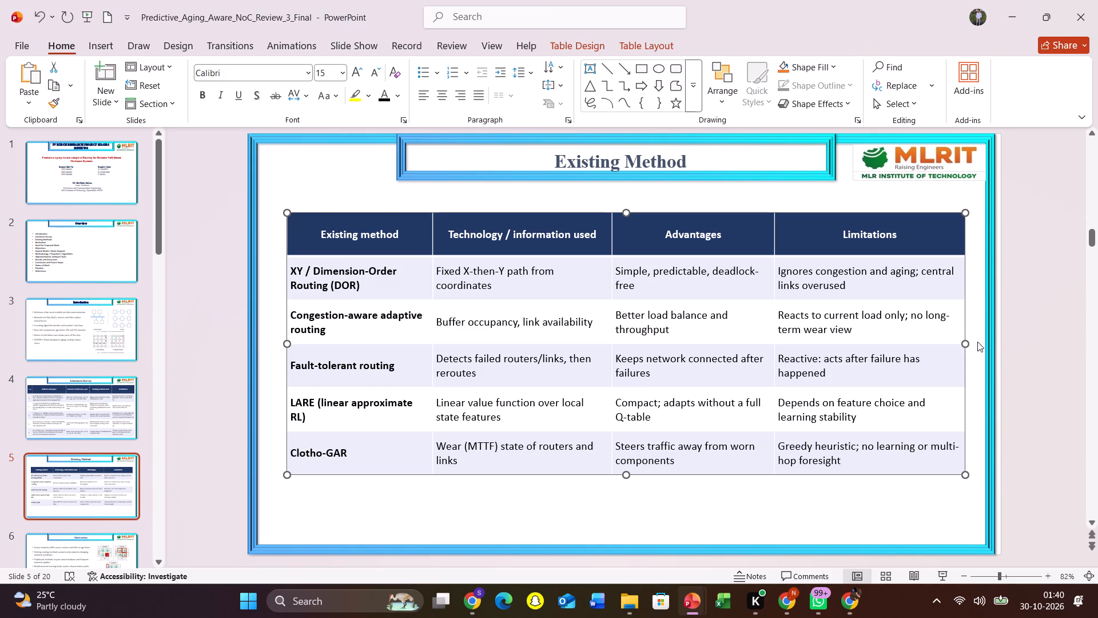
left_click_drag(965, 356, 966, 373)
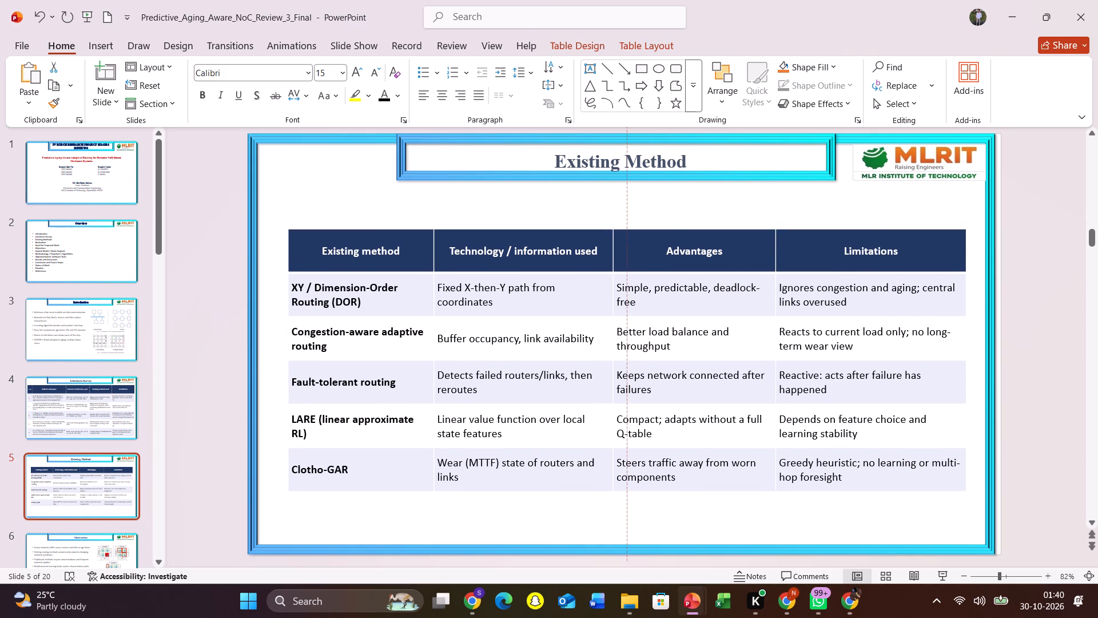
left_click_drag(966, 373, 966, 370)
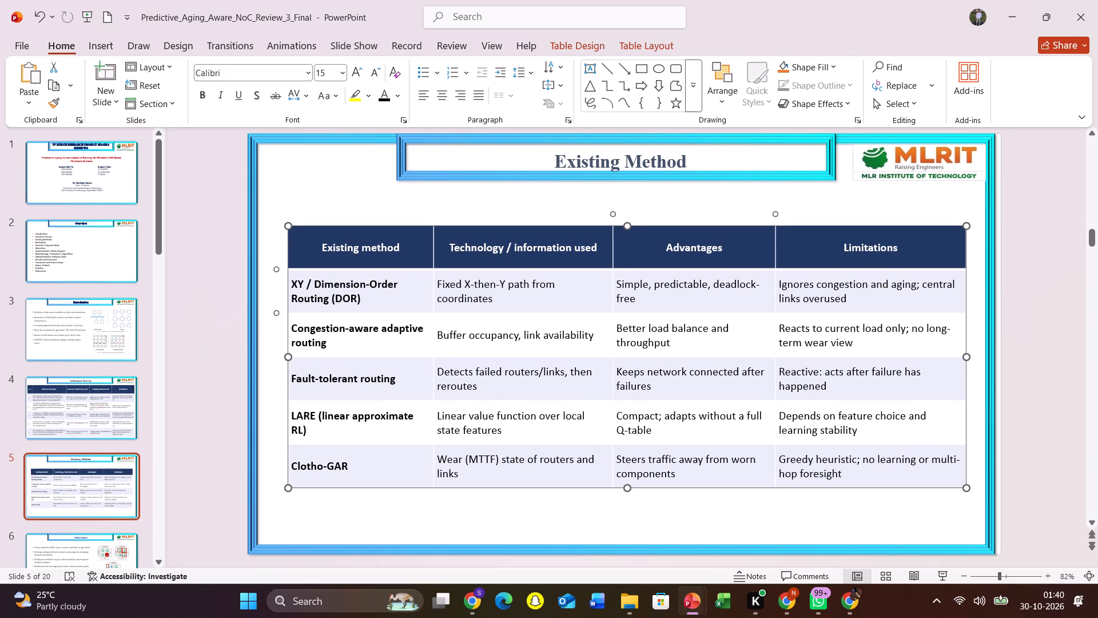
left_click_drag(628, 225, 627, 202)
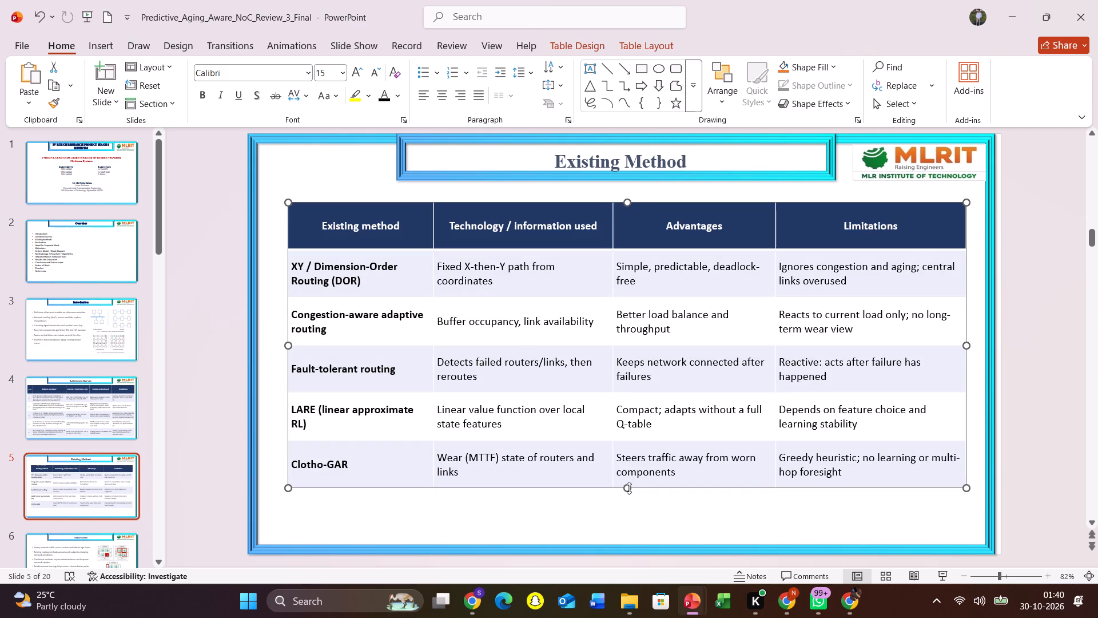
left_click_drag(628, 488, 628, 505)
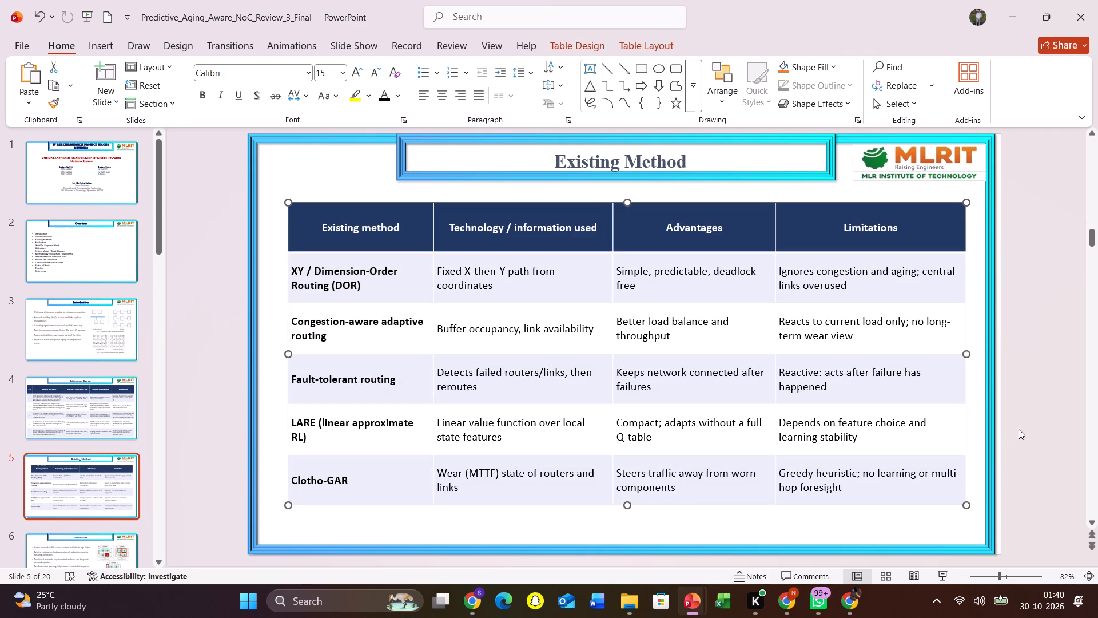
left_click(1041, 412)
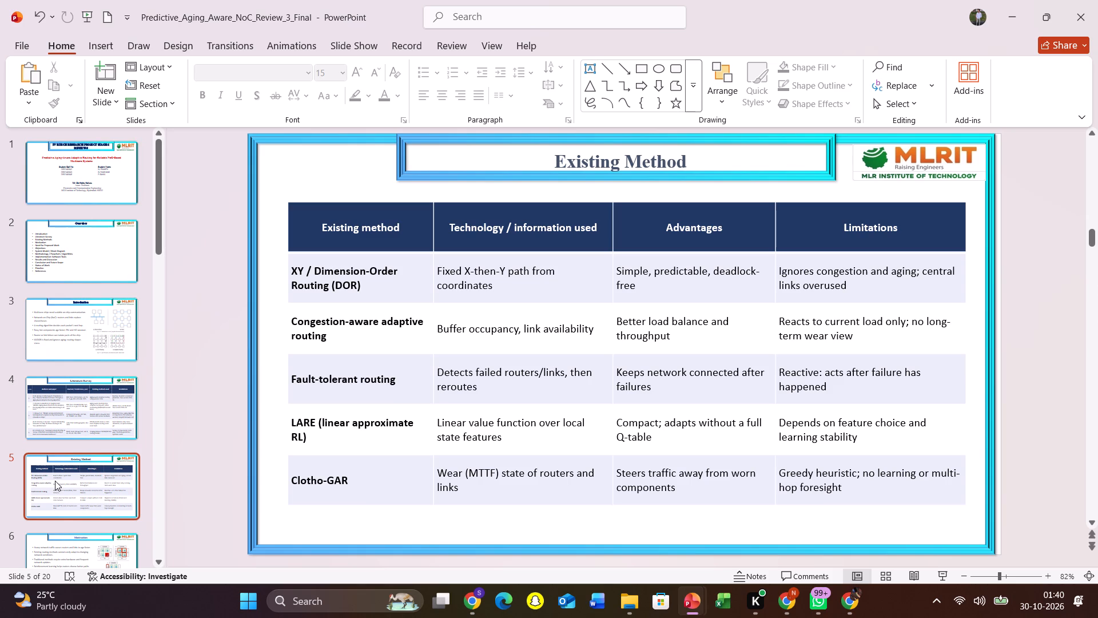
Review the layout of the Motivation, Need for Proposed Work and Objectives slides.
scroll(55, 481, "down", 4)
left_click(94, 411)
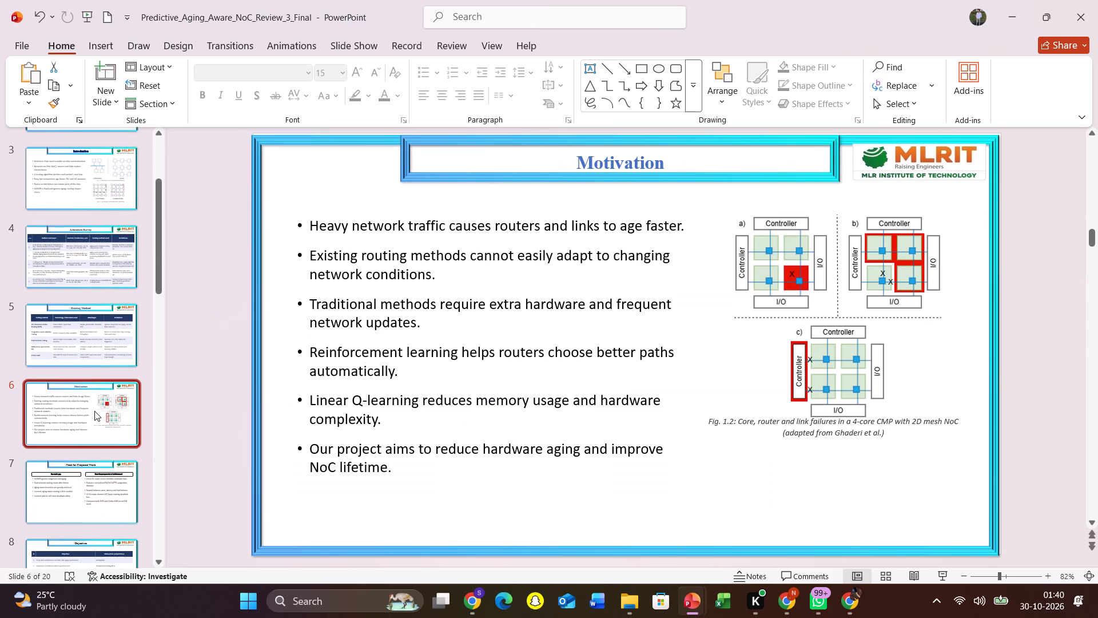
scroll(94, 411, "down", 1)
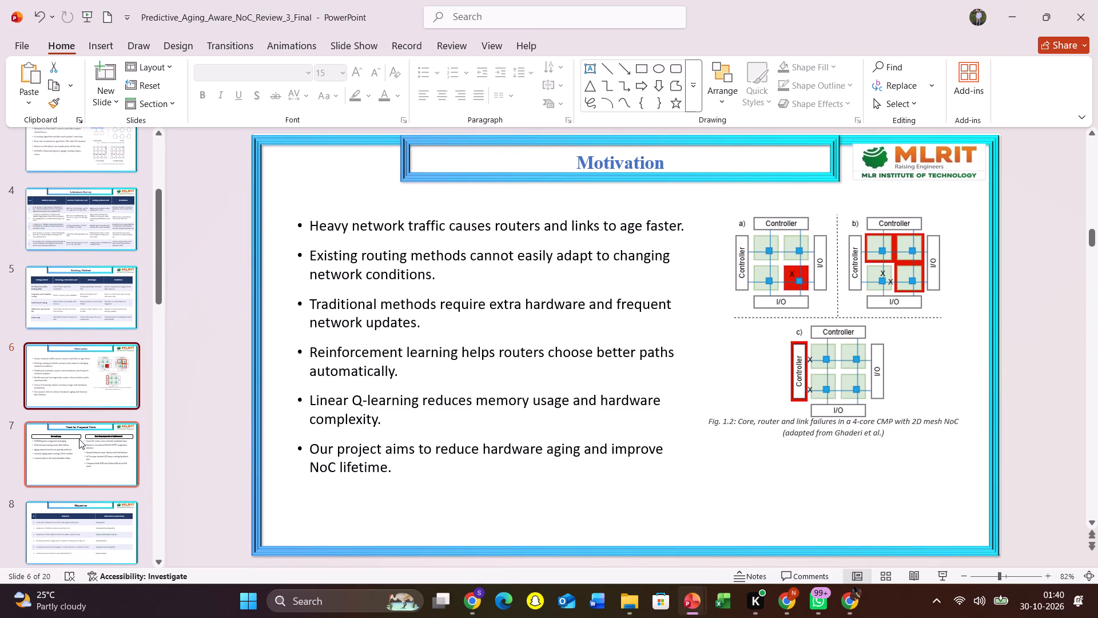
left_click(79, 439)
scroll(97, 411, "down", 1)
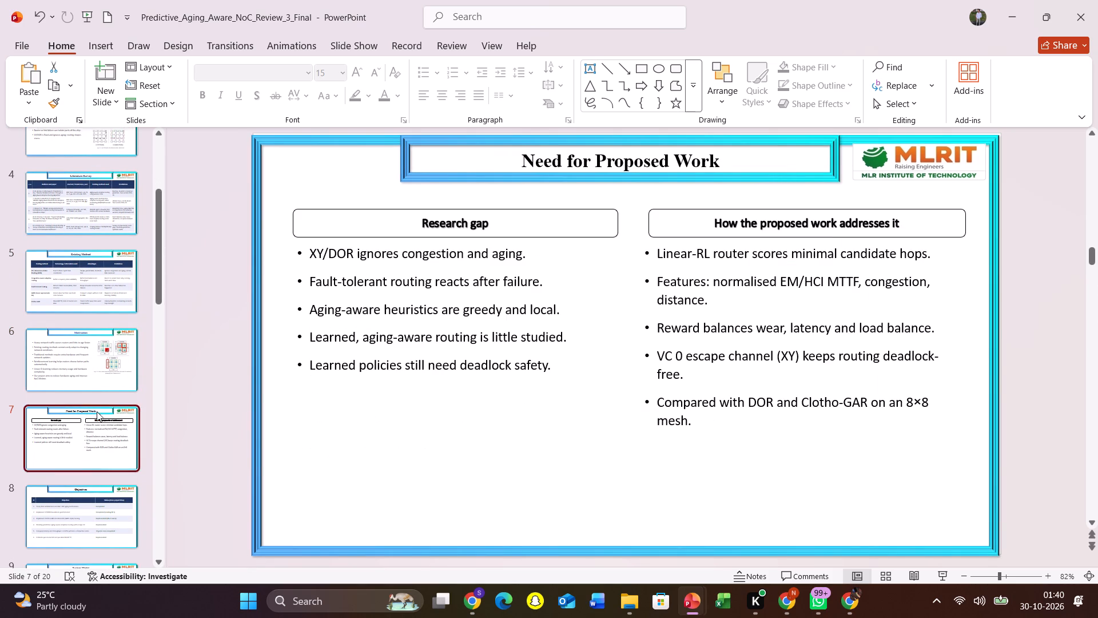
left_click(70, 488)
scroll(91, 437, "down", 1)
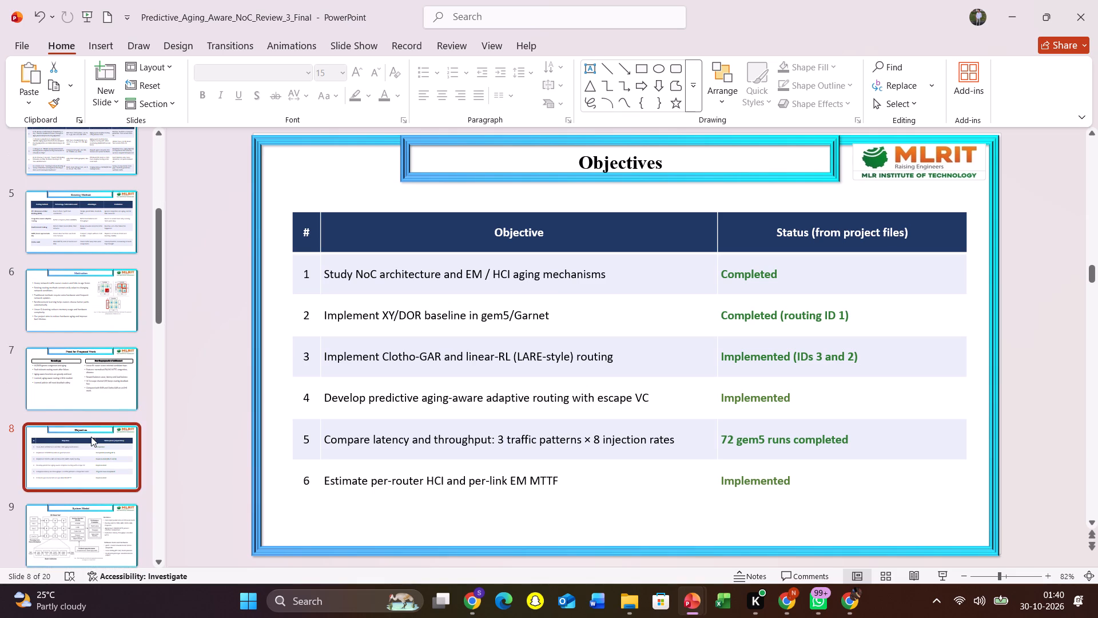
scroll(91, 437, "down", 2)
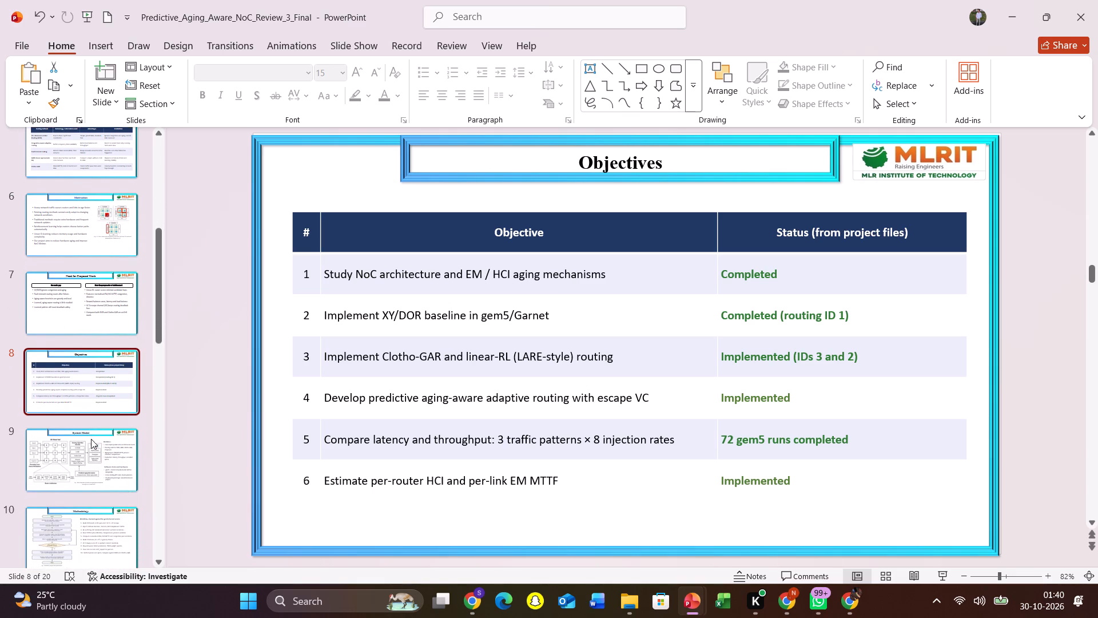
Move the block diagram caption on the System Model slide down and to the left, centred beneath the diagram near the bottom frame.
left_click(85, 458)
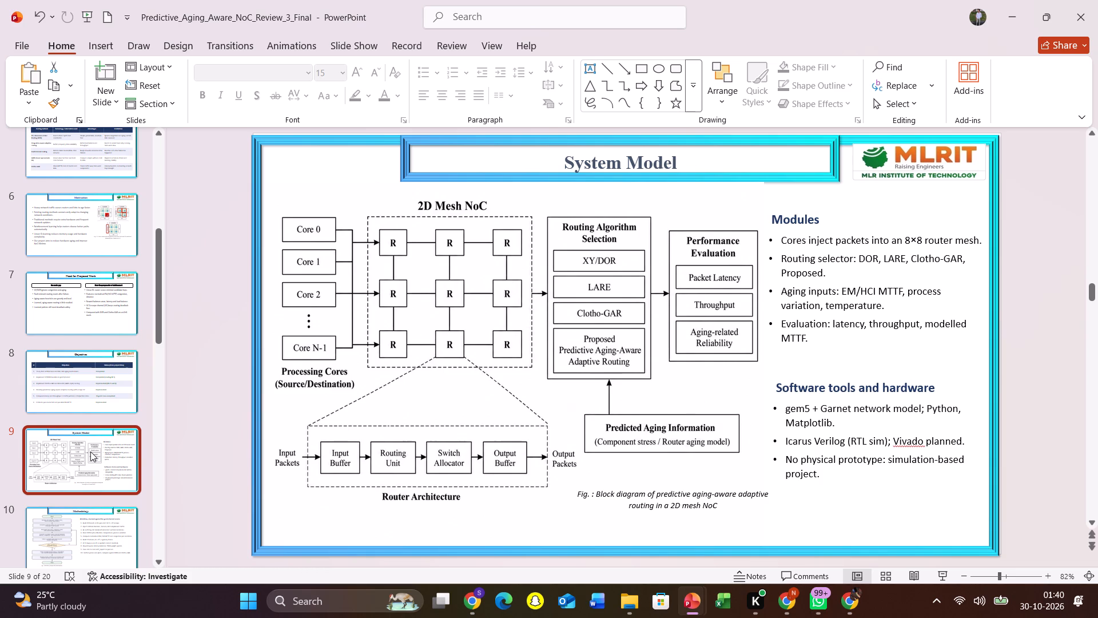
left_click(618, 495)
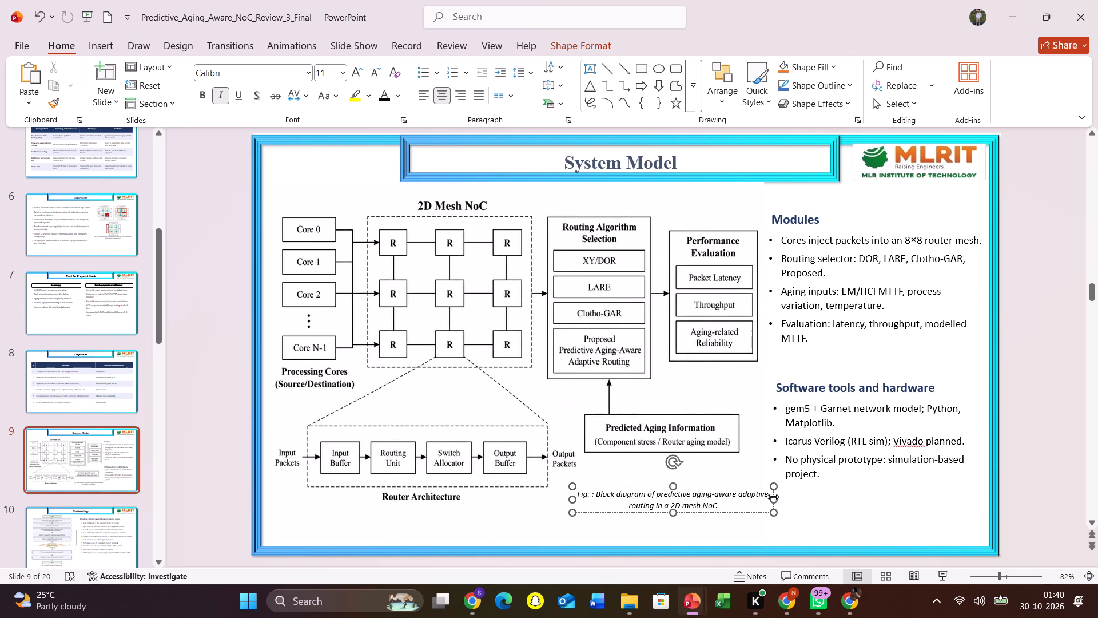
left_click_drag(773, 506, 742, 536)
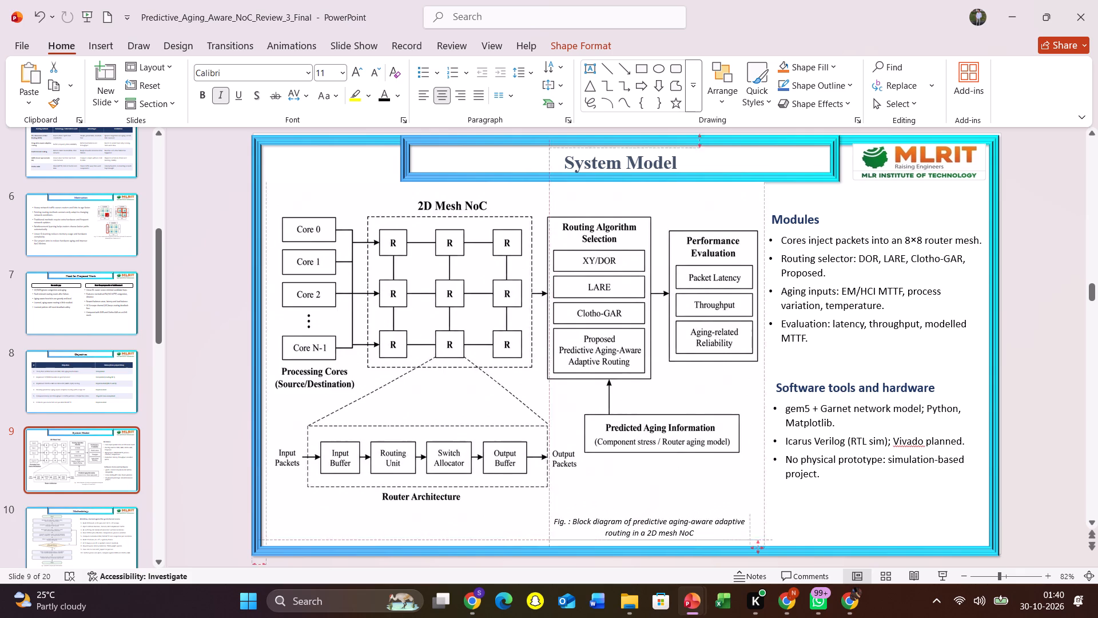
left_click_drag(742, 536, 697, 525)
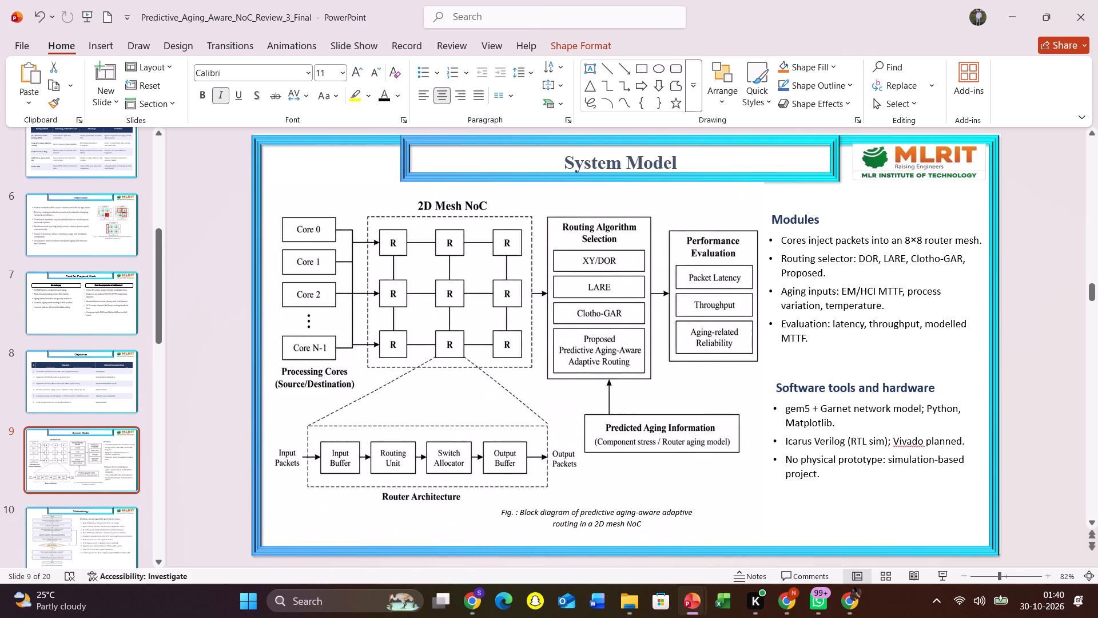
left_click_drag(697, 525, 707, 525)
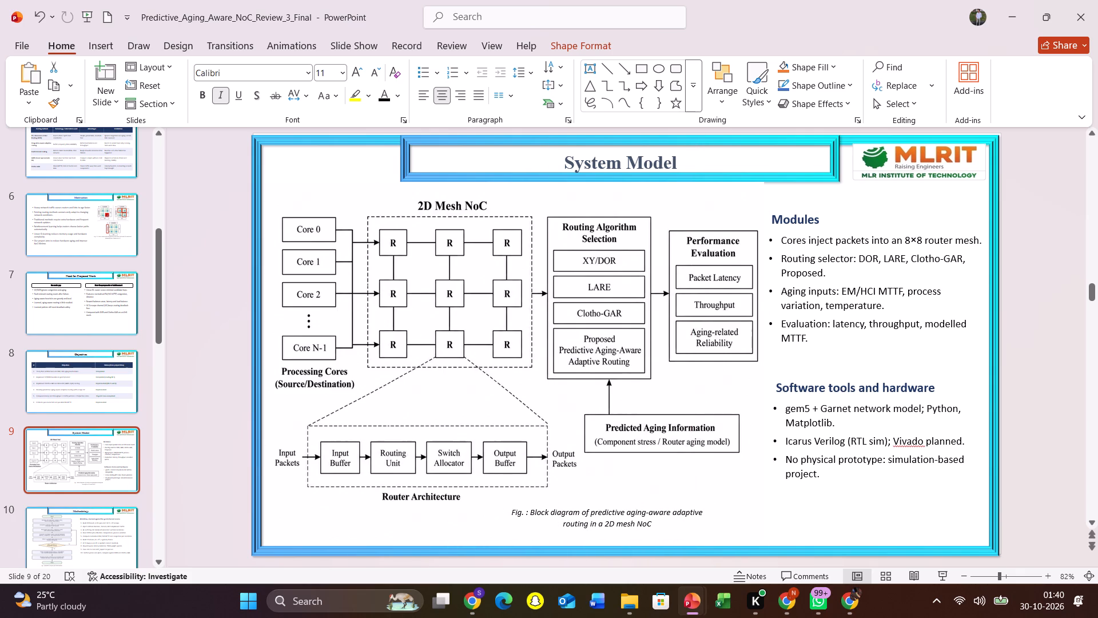
left_click_drag(707, 525, 709, 528)
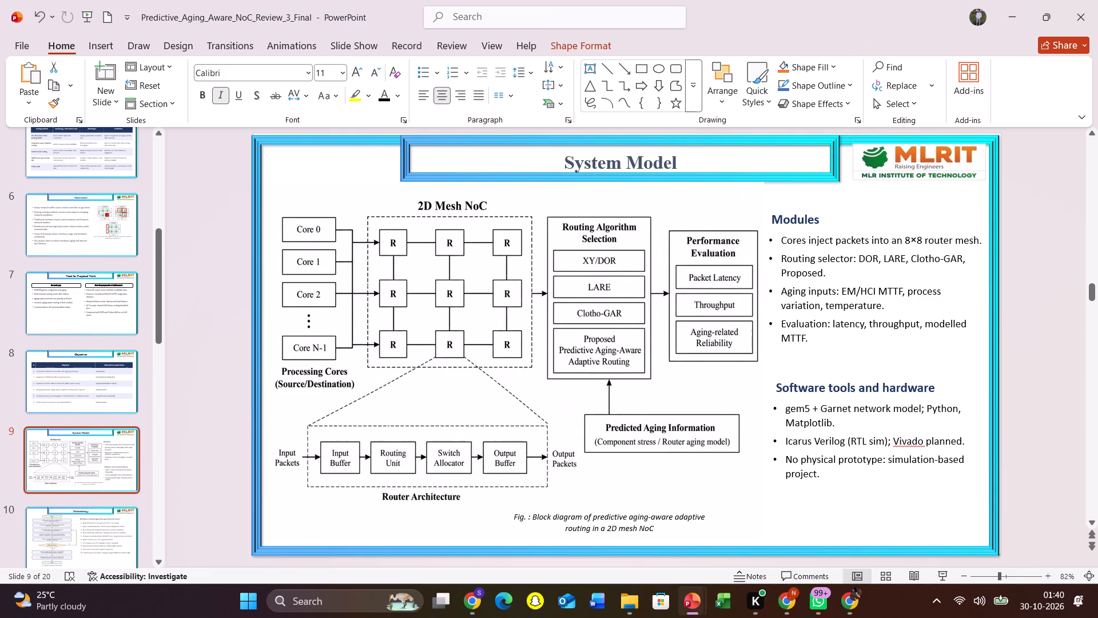
left_click_drag(709, 528, 710, 529)
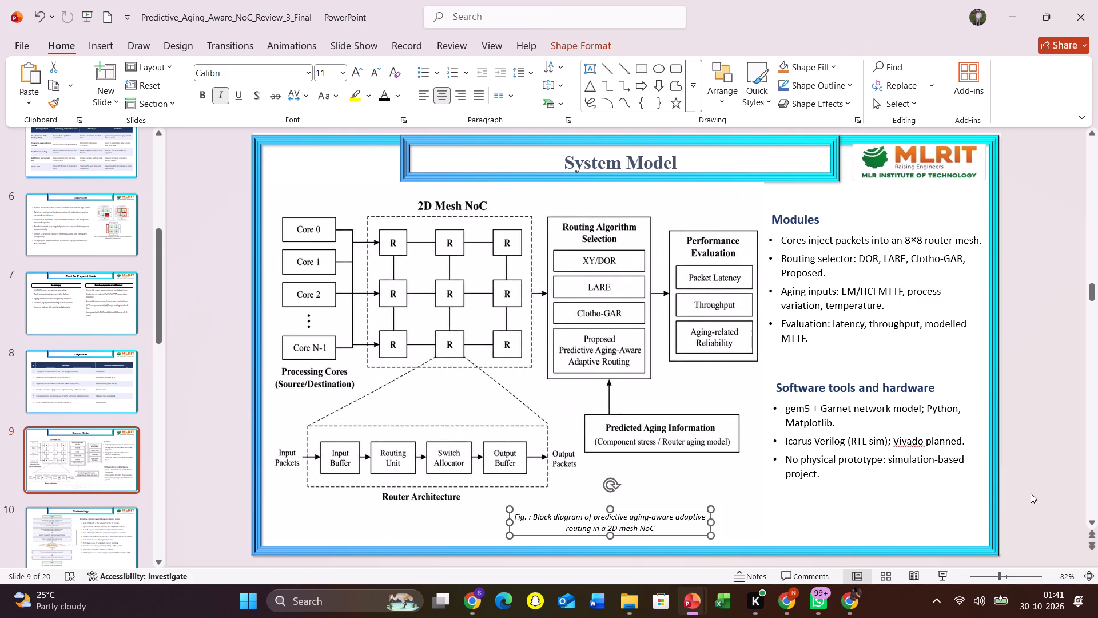
left_click(1031, 493)
left_click(659, 518)
left_click_drag(711, 527, 711, 521)
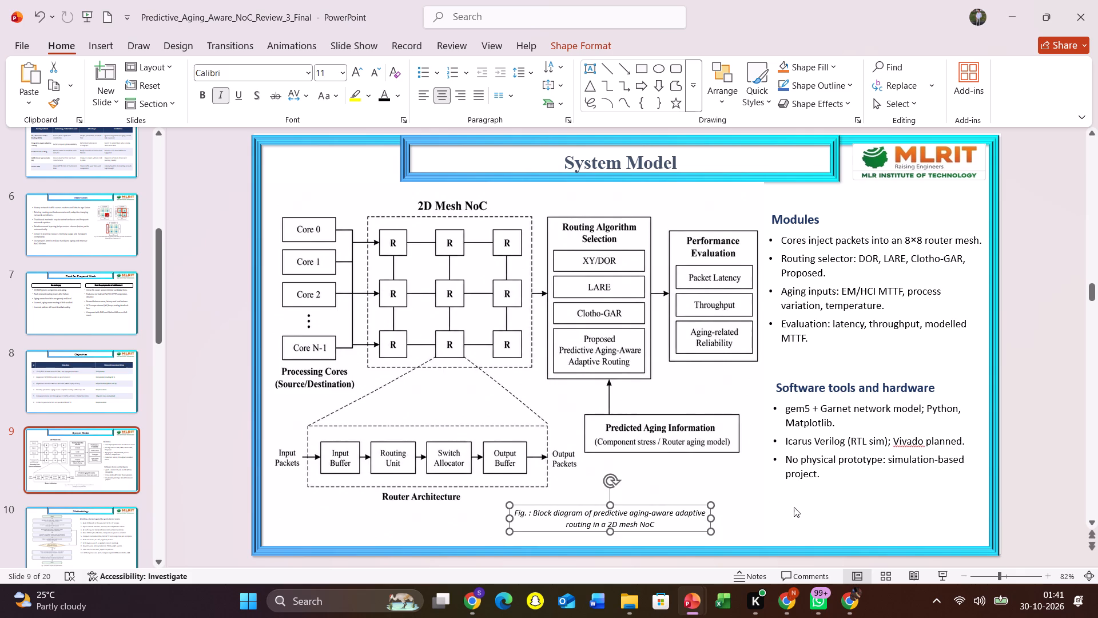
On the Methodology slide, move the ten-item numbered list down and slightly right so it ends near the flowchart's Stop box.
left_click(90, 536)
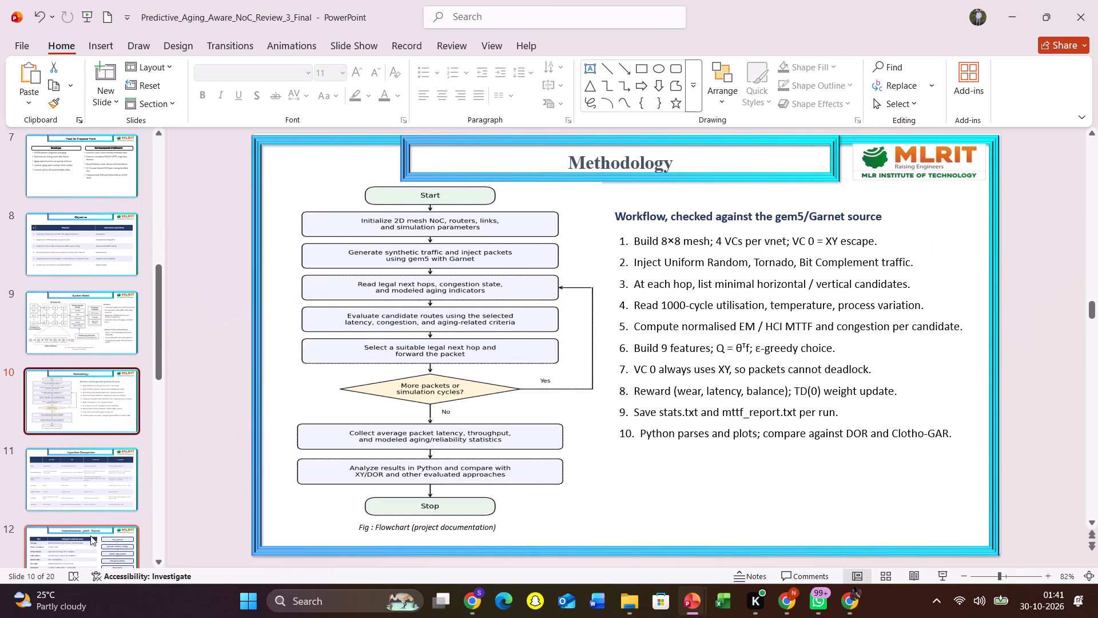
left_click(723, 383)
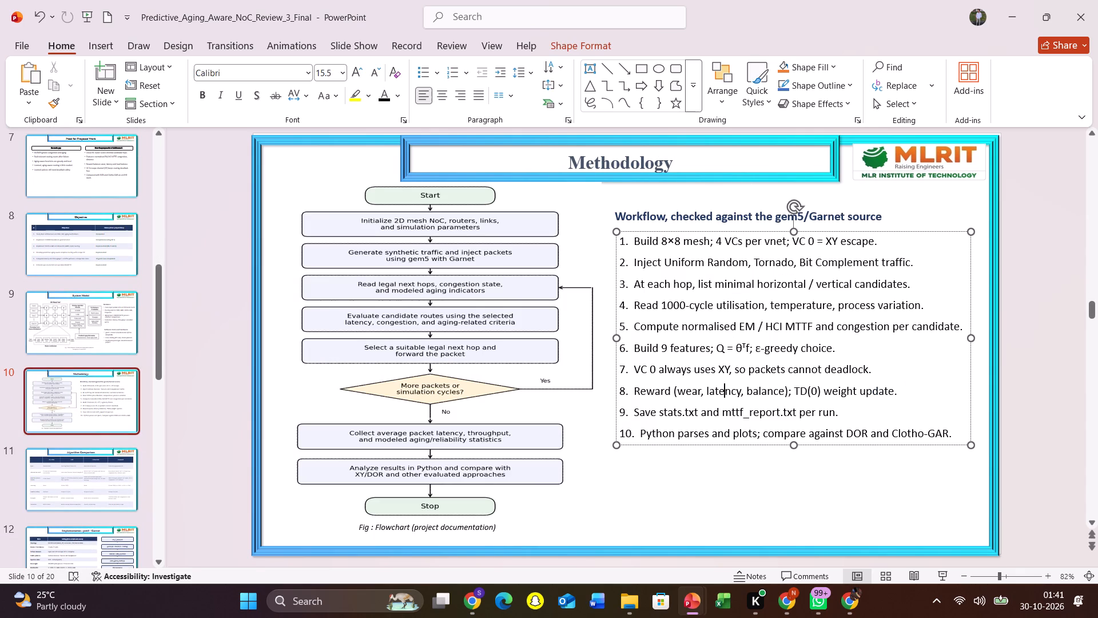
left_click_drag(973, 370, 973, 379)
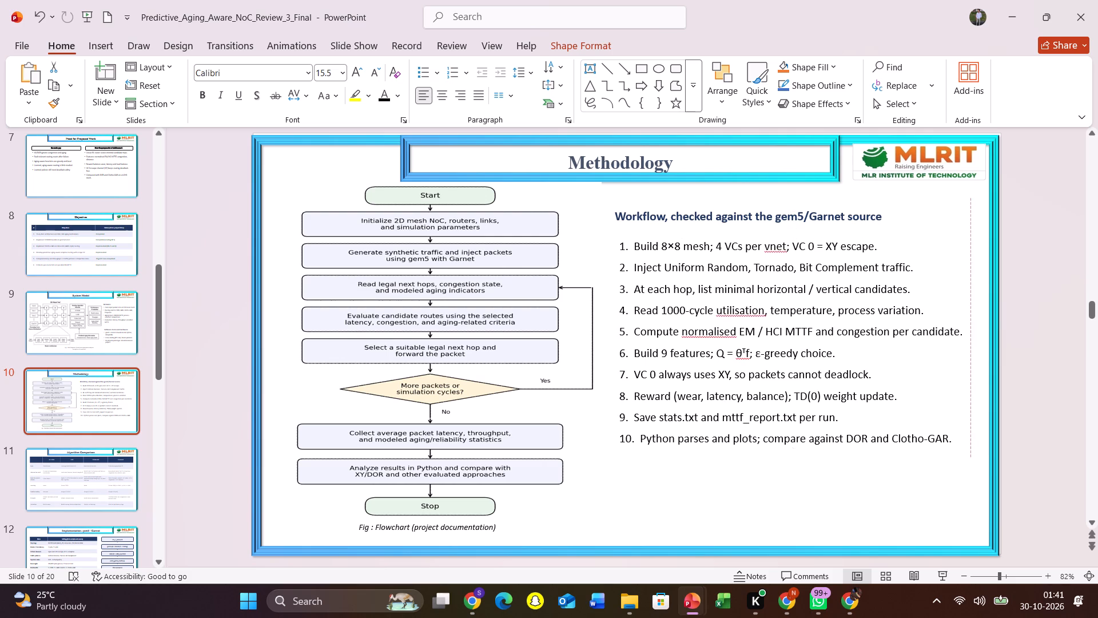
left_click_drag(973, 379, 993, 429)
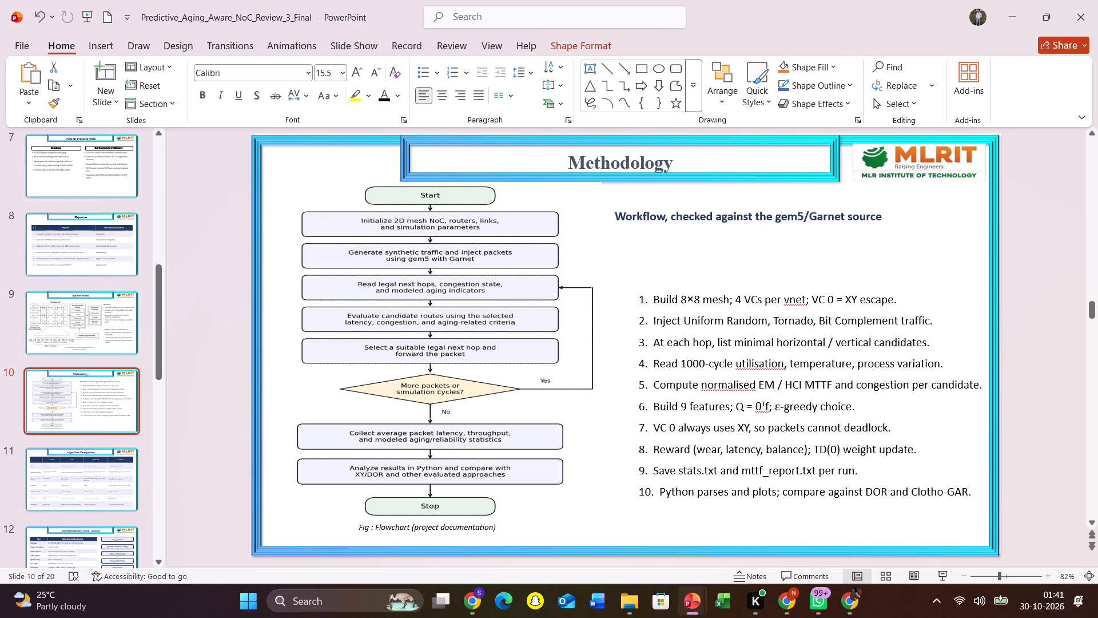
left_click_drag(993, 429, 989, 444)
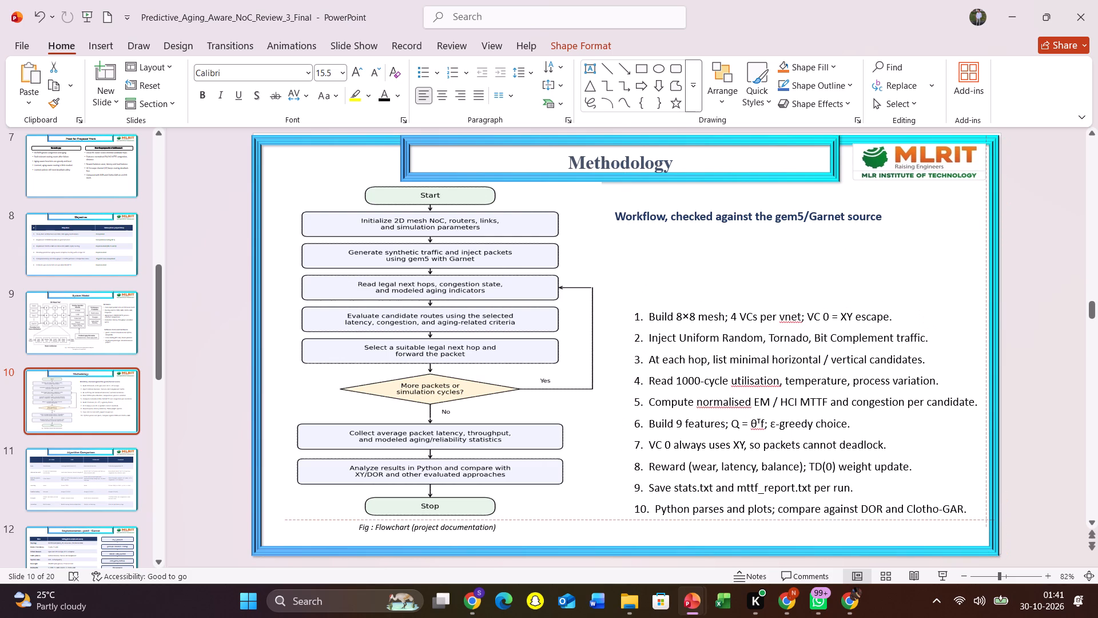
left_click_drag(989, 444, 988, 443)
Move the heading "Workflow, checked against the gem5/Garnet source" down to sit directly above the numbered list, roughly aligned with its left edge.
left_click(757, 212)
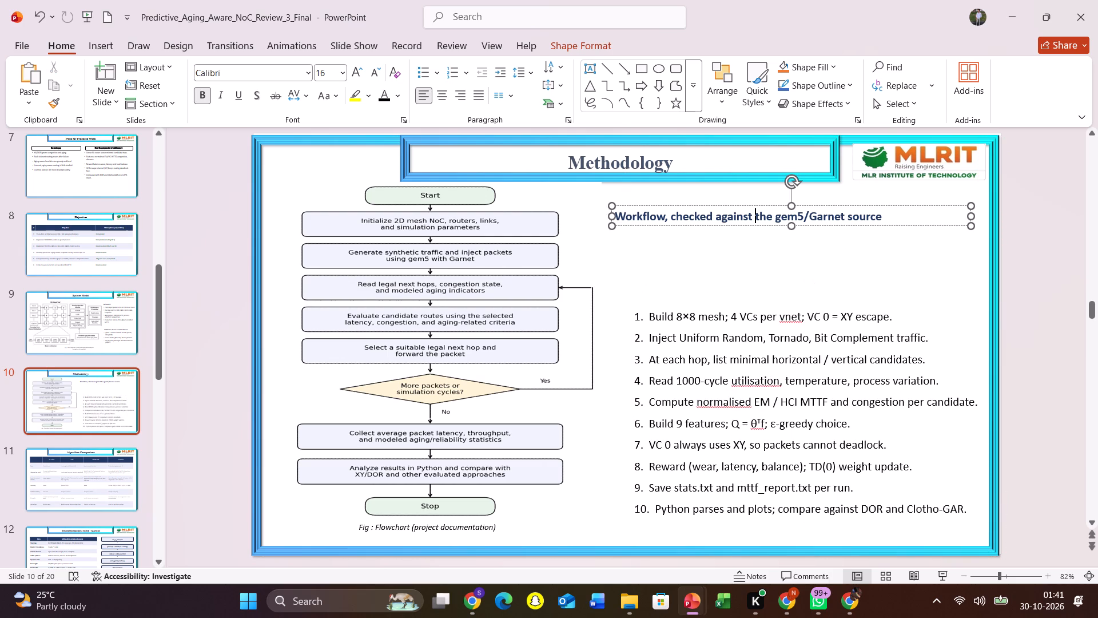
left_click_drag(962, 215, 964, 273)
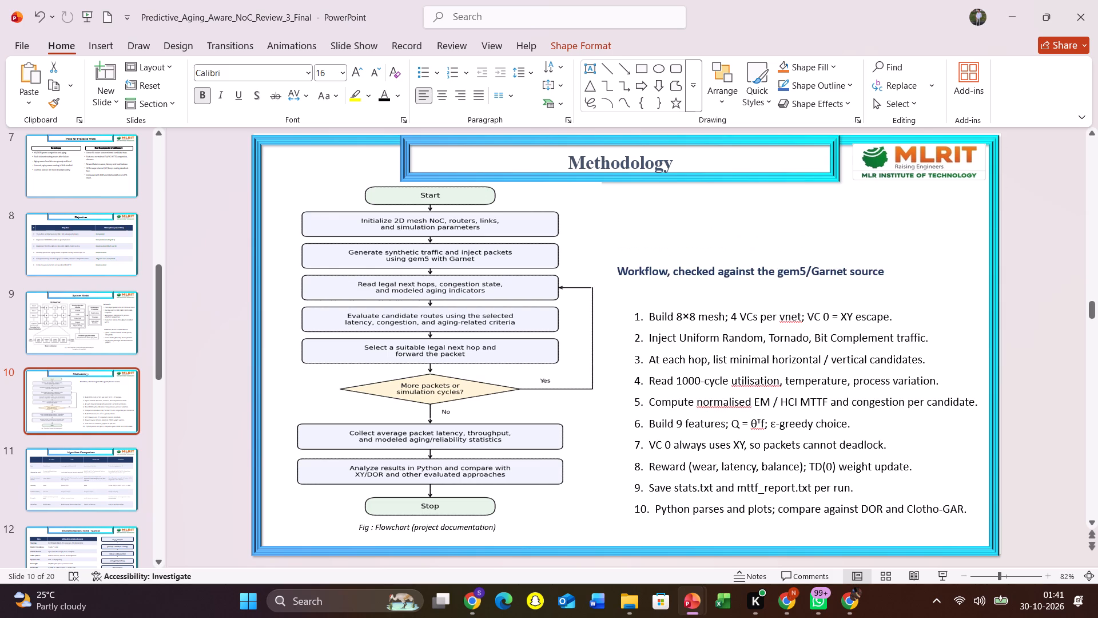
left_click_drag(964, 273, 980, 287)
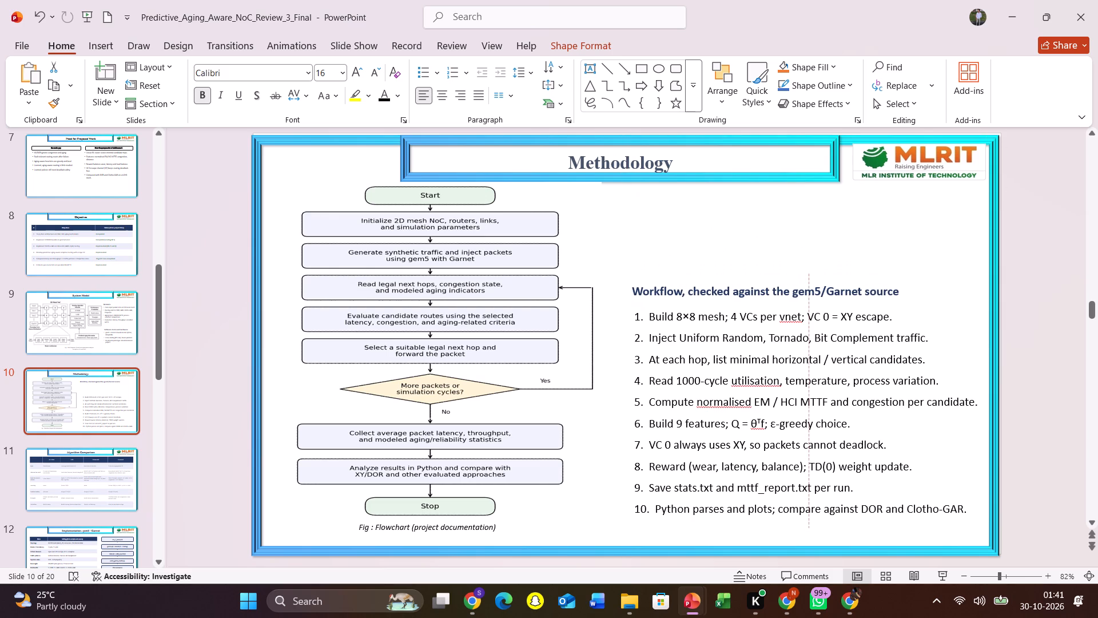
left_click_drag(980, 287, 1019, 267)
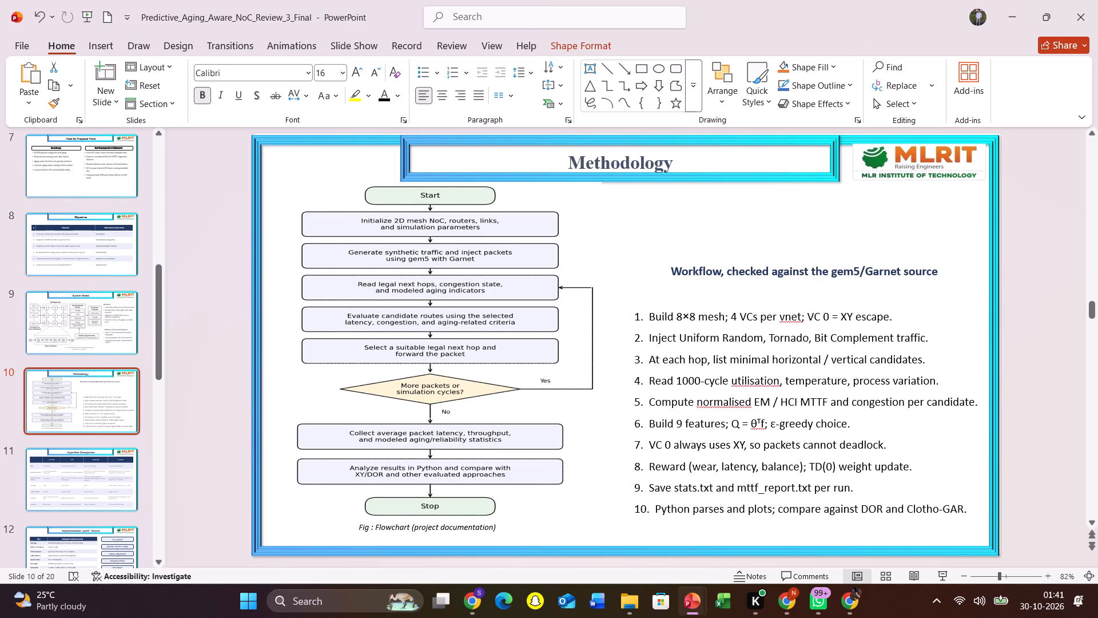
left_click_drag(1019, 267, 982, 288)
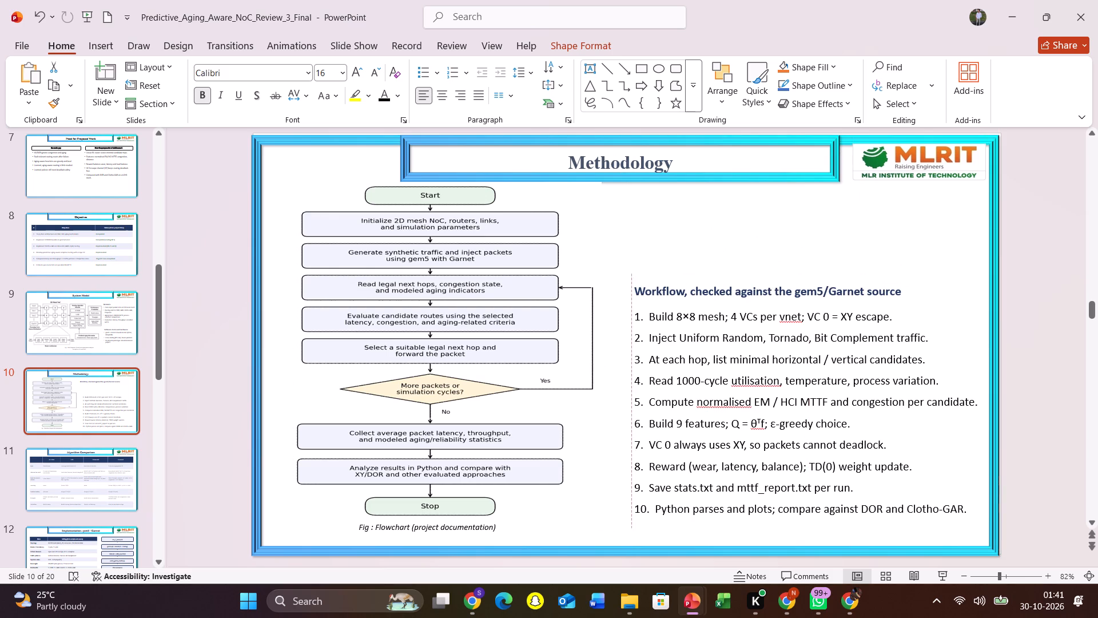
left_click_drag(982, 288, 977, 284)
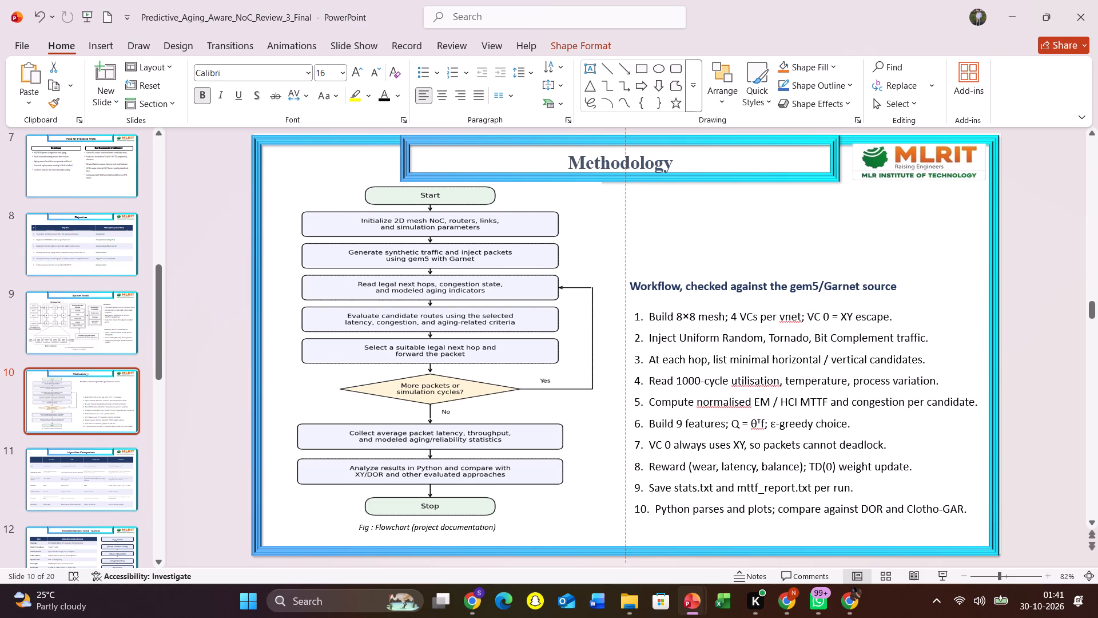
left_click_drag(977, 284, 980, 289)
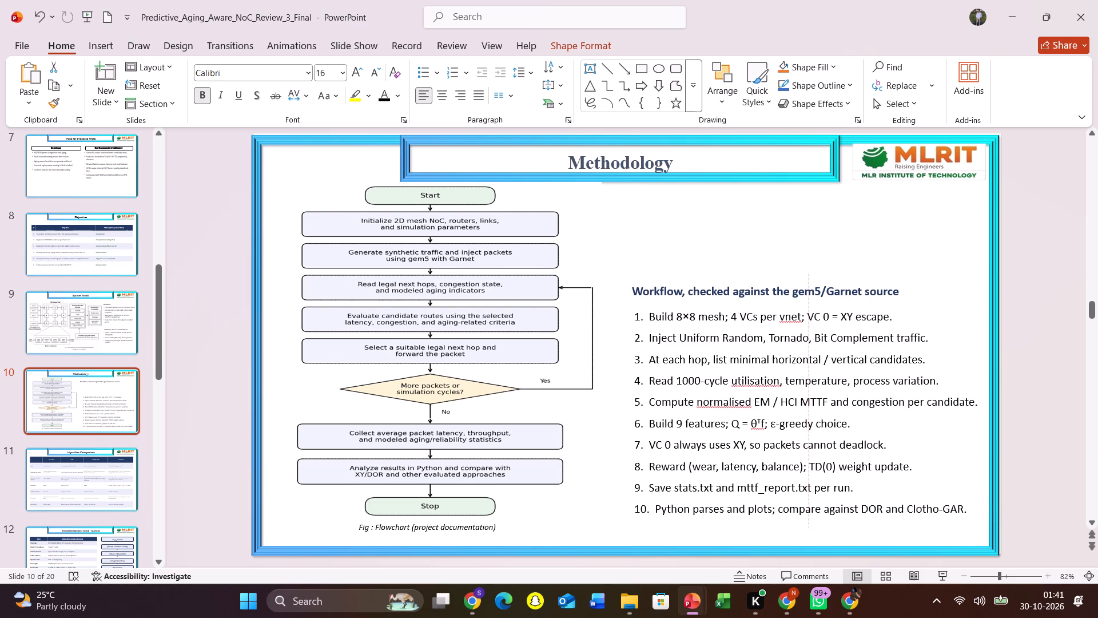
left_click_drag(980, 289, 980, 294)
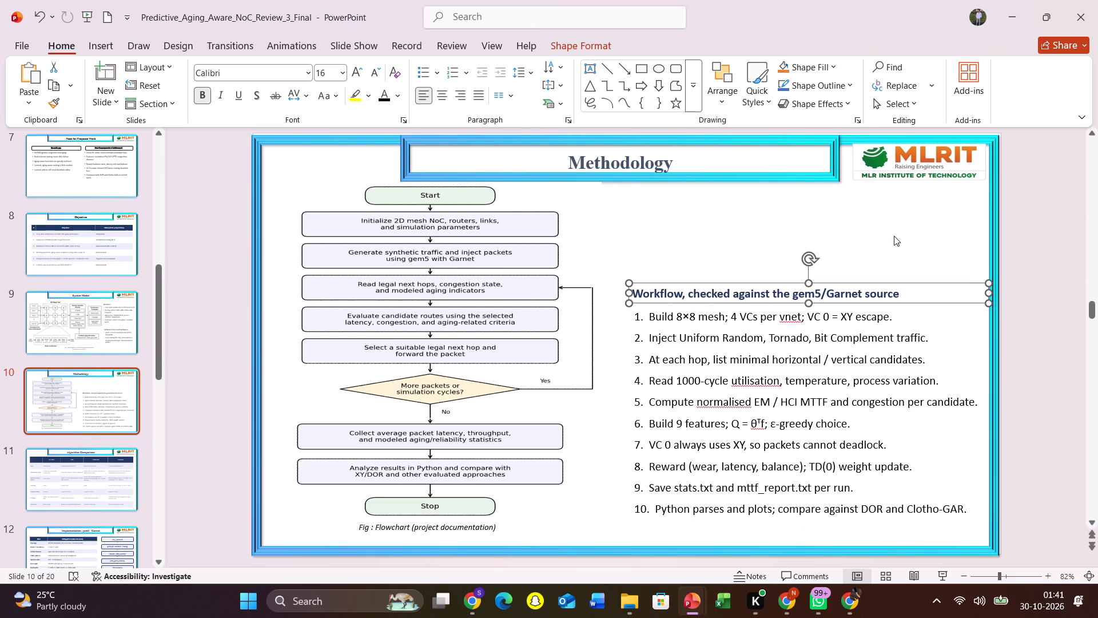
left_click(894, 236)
Widen the flowchart picture on the Methodology slide by extending its right edge almost to the numbered list and its left edge slightly outward.
left_click(532, 322)
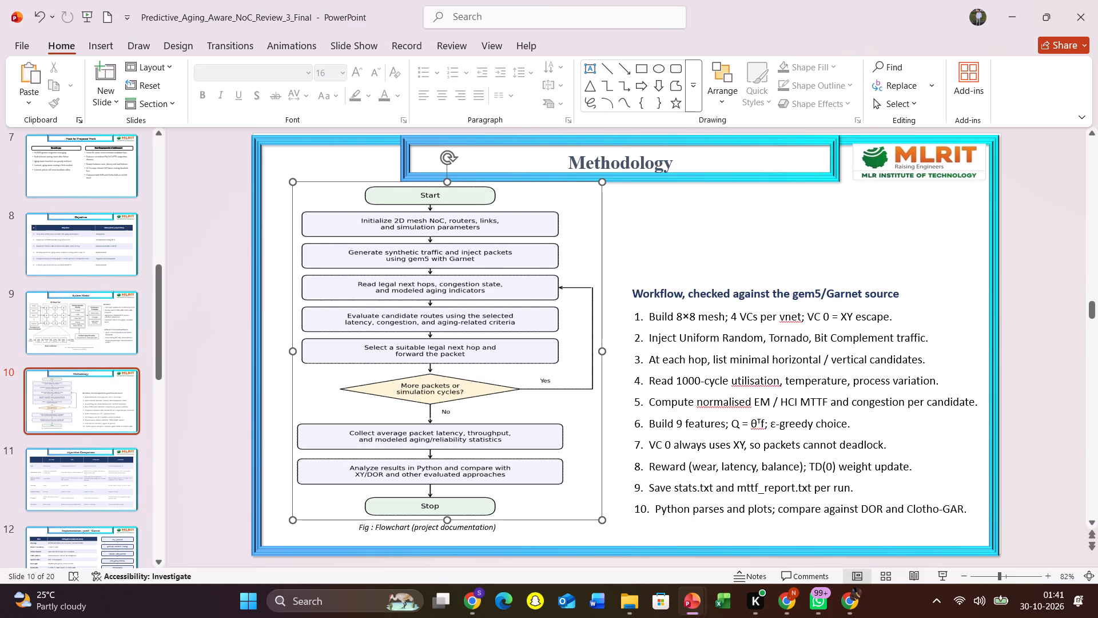
left_click_drag(600, 350, 623, 360)
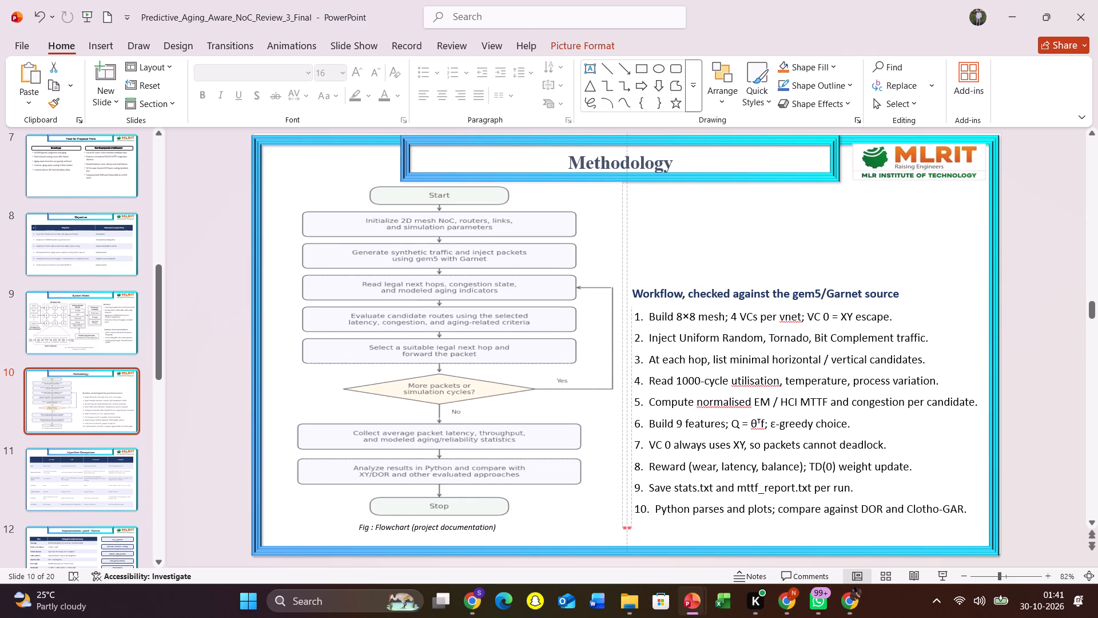
left_click_drag(623, 360, 626, 361)
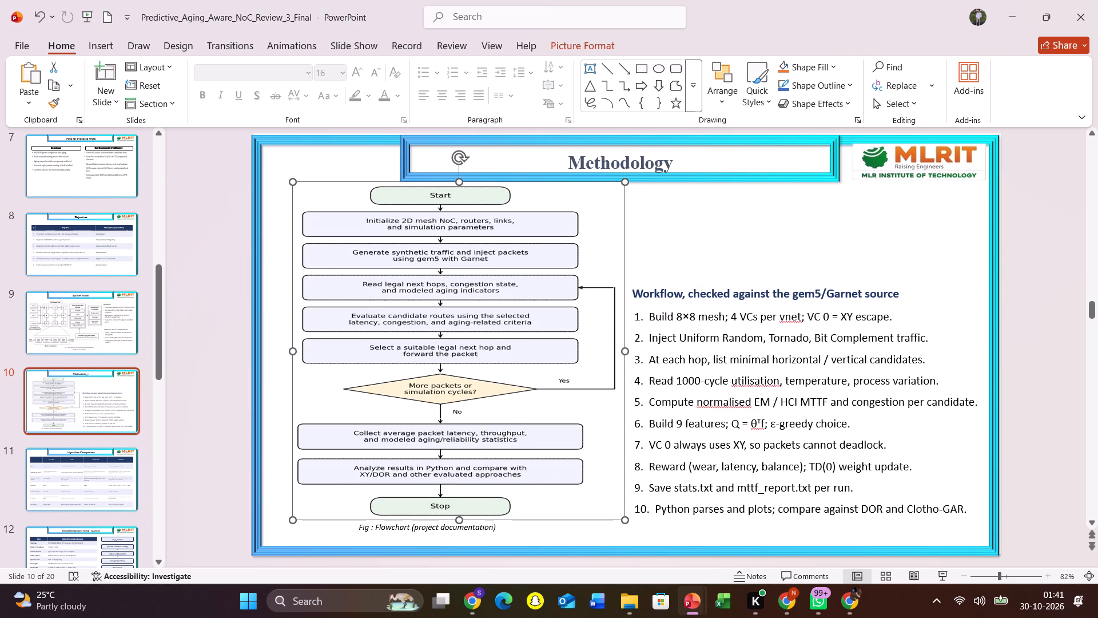
left_click_drag(293, 353, 278, 354)
left_click(756, 247)
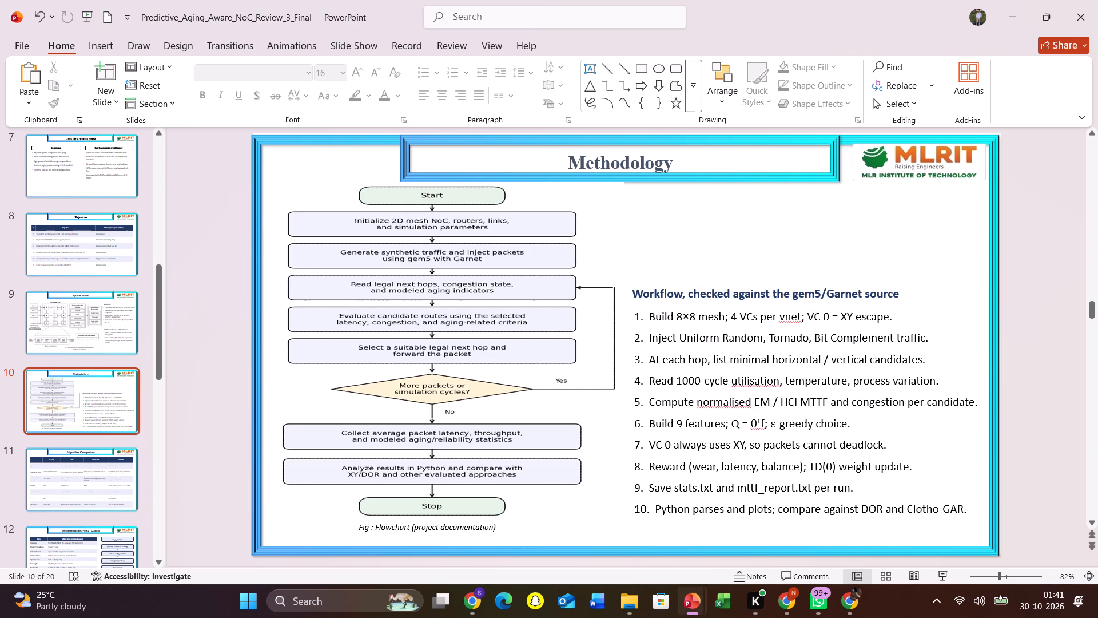
left_click(395, 225)
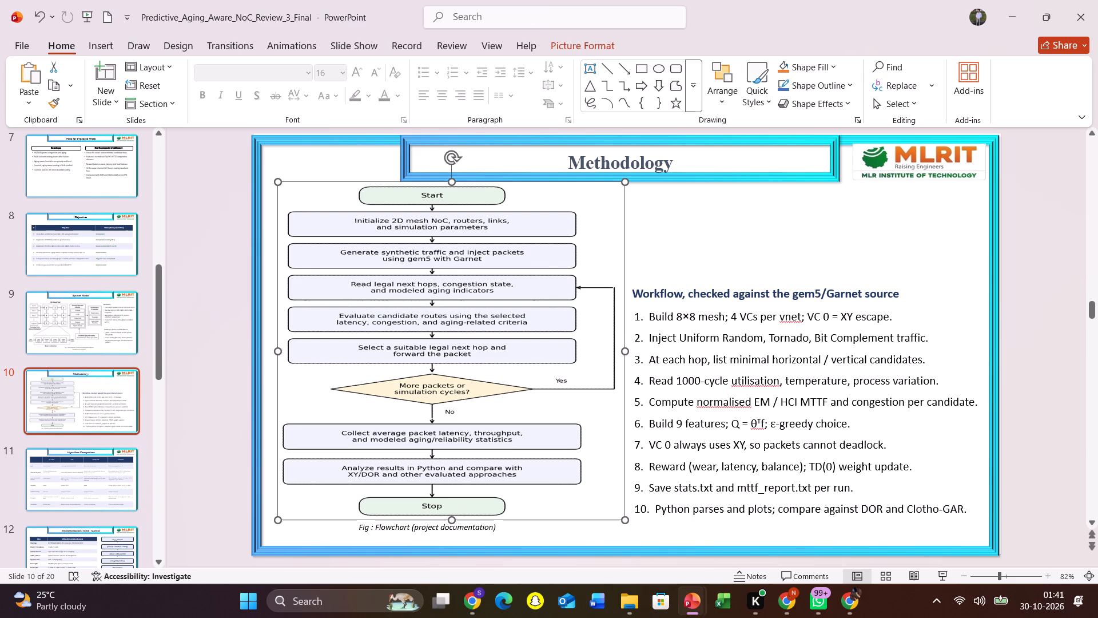
left_click(405, 219)
left_click(693, 244)
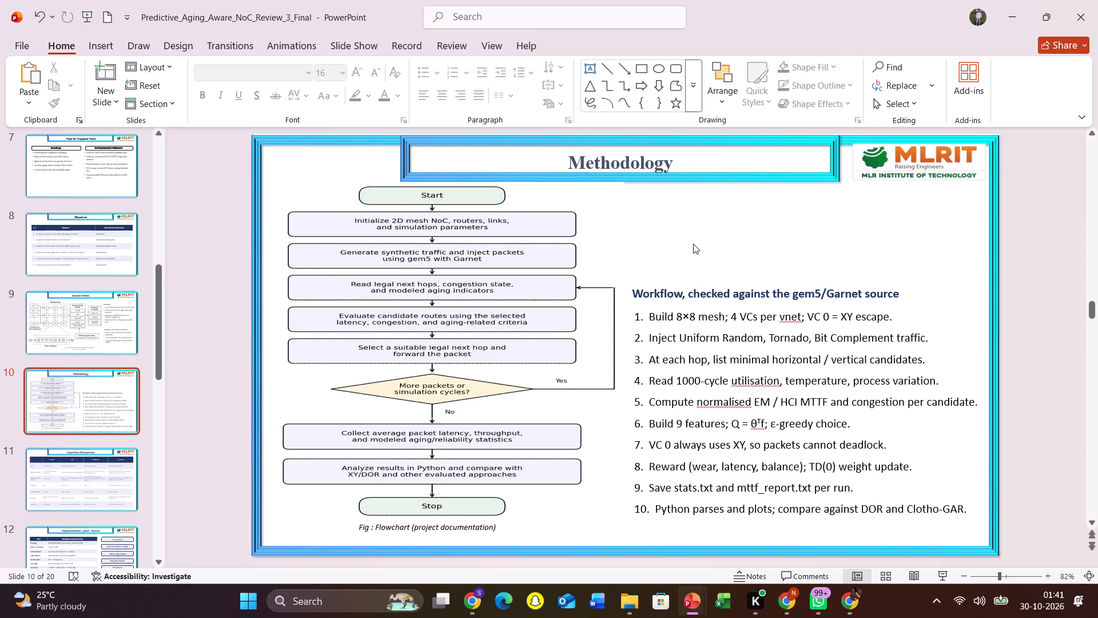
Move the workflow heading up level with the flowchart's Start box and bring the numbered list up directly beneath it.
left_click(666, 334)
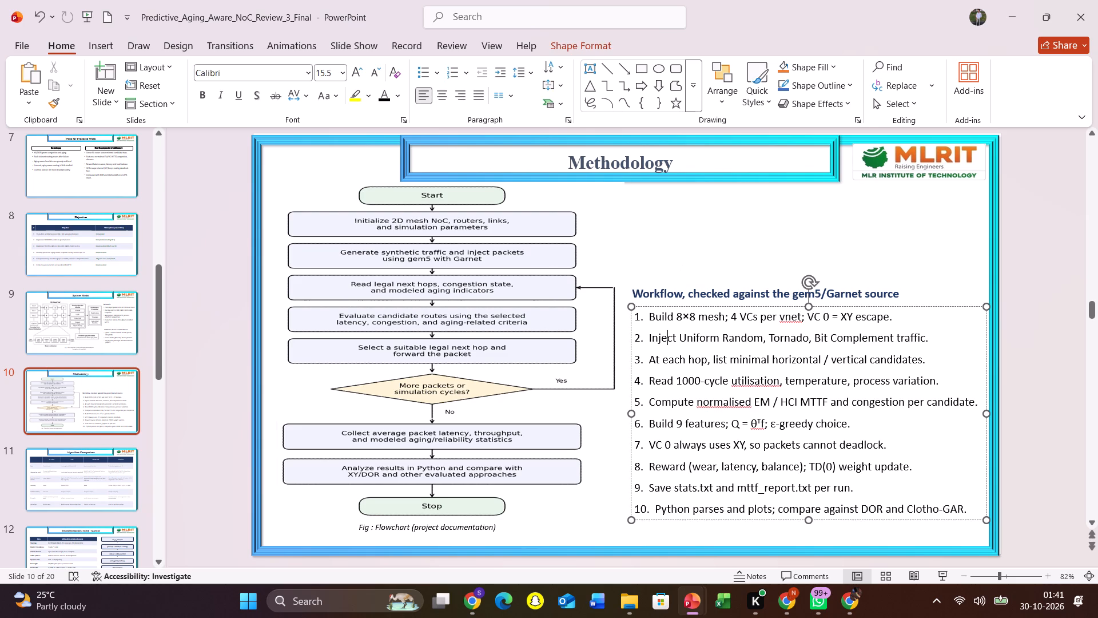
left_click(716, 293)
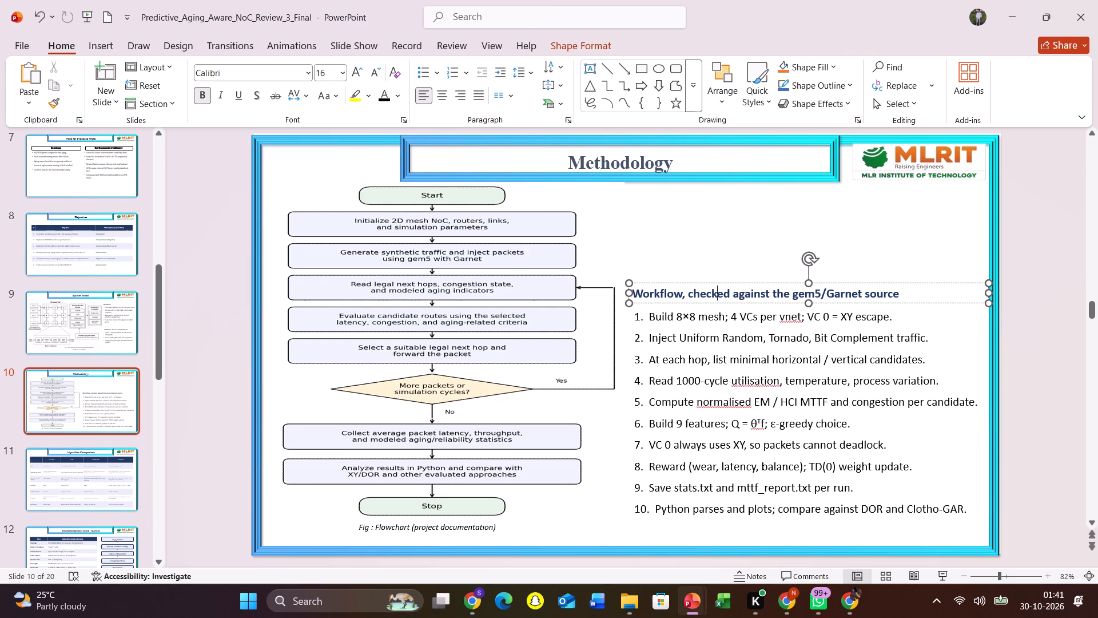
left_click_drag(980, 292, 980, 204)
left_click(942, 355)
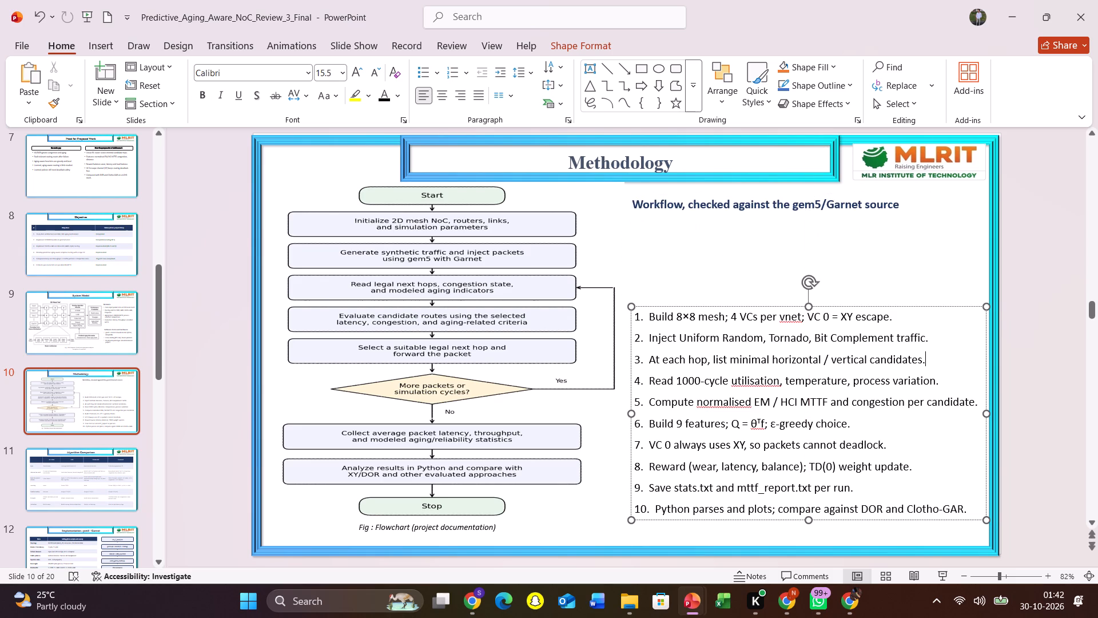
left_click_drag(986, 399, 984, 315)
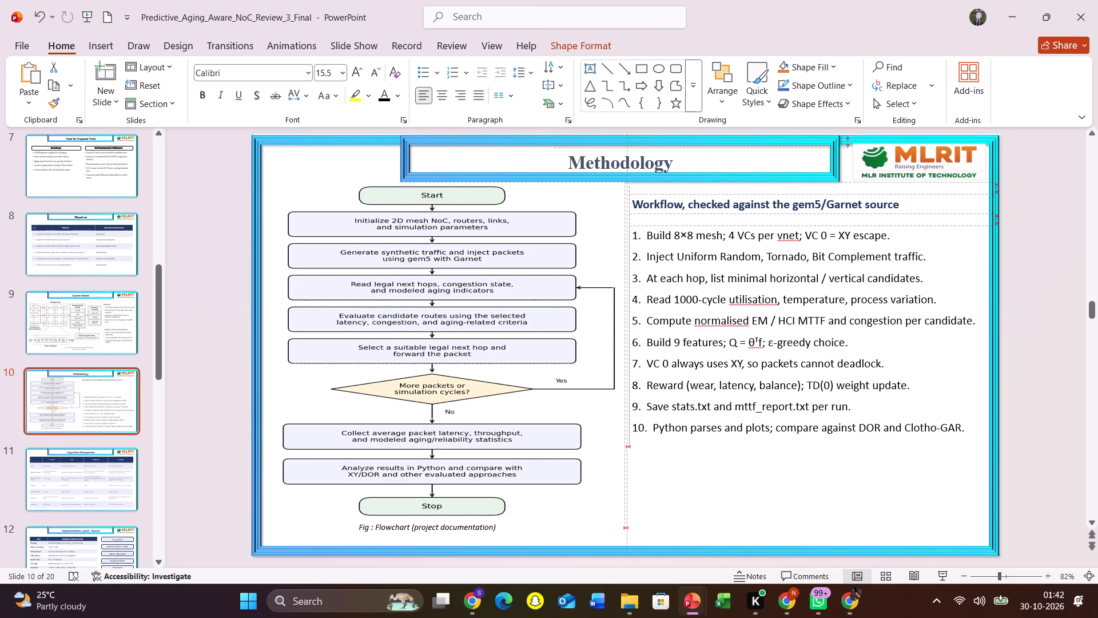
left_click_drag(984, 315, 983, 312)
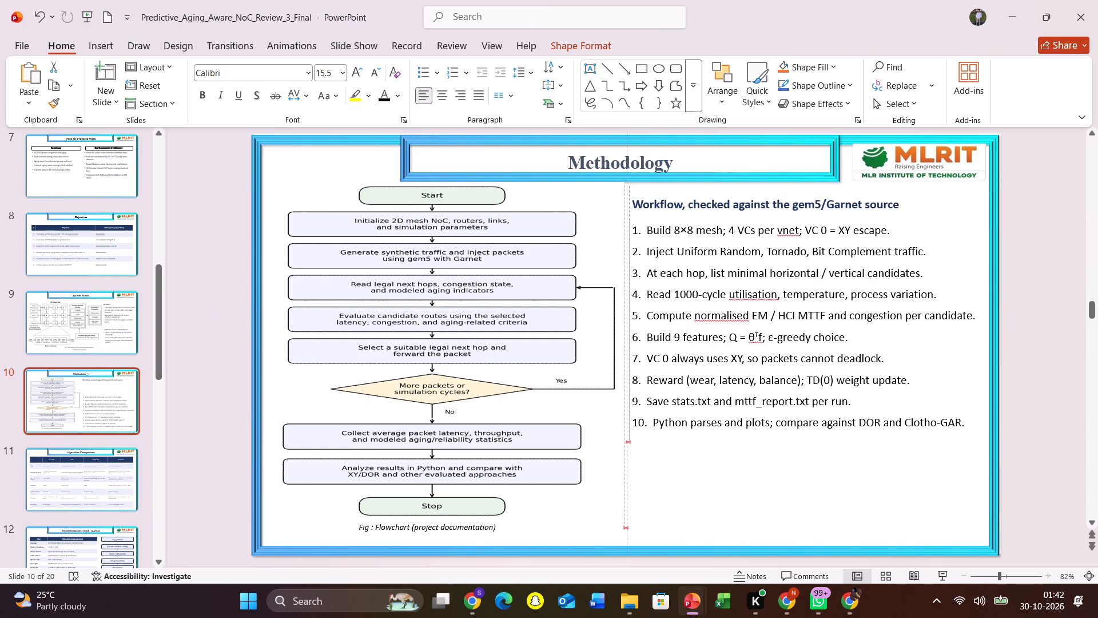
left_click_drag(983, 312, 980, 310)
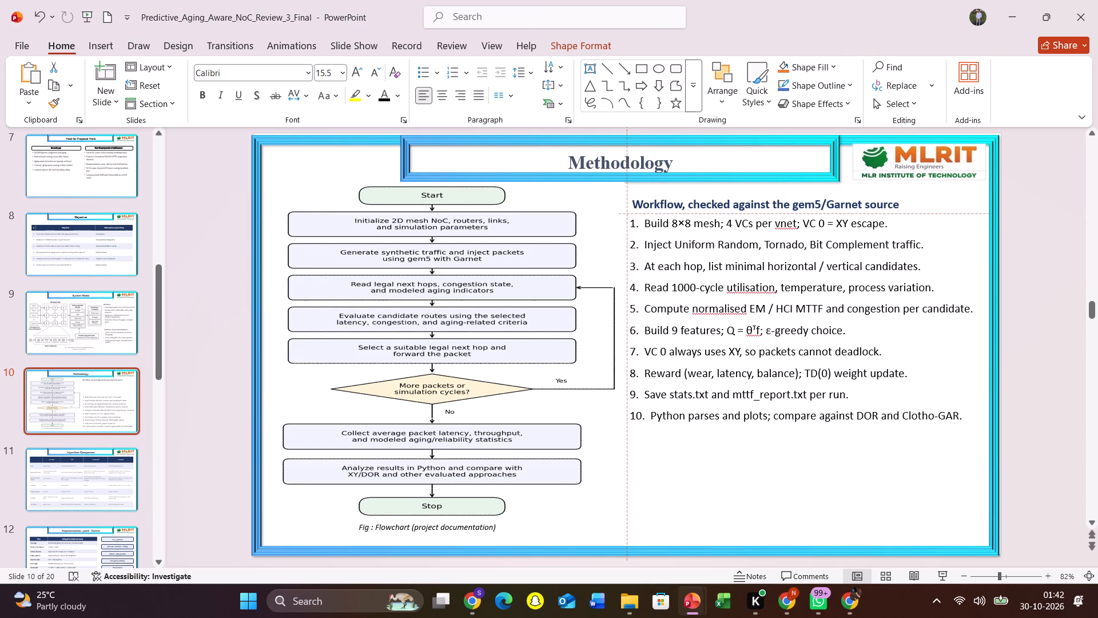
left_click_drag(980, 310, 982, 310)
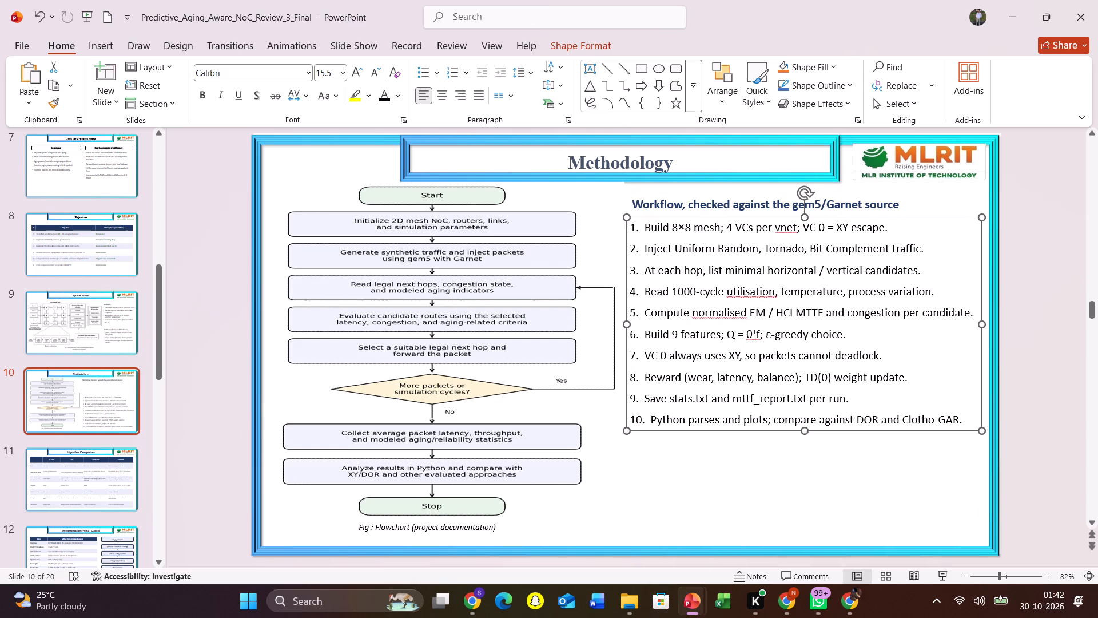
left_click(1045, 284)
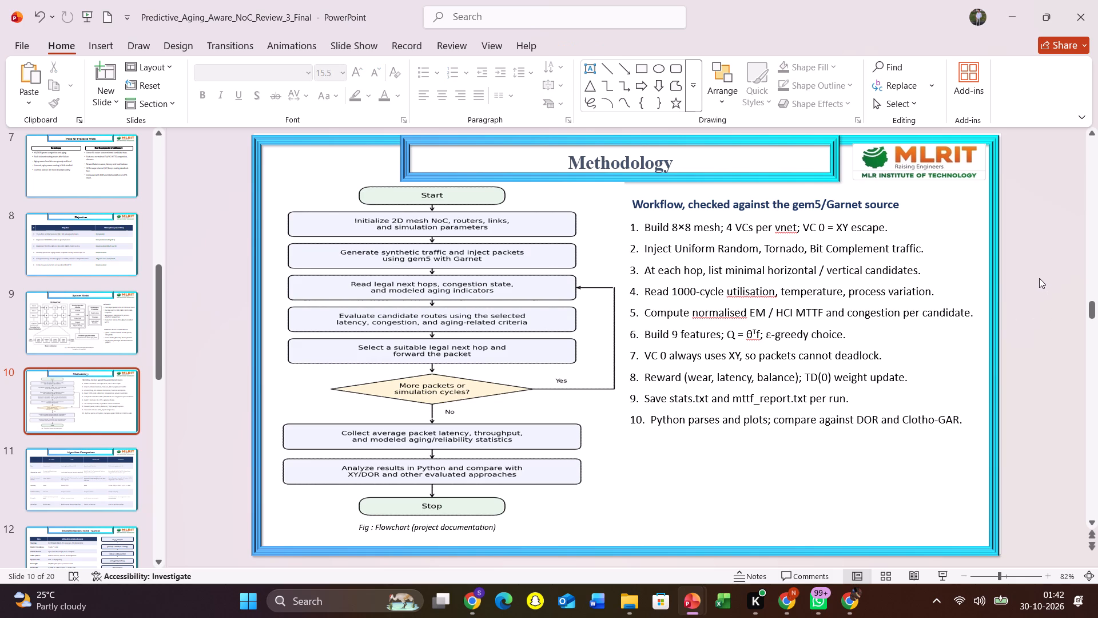
Lower the numbered list so it is vertically centred beside the flowchart, and place the workflow heading directly above it.
left_click(798, 286)
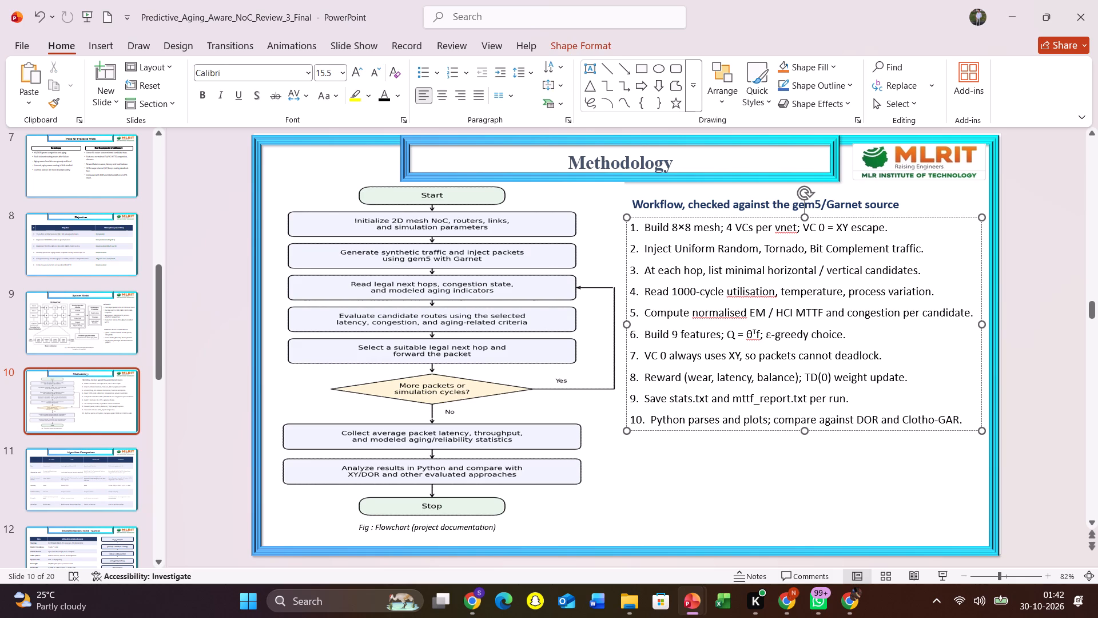
left_click_drag(979, 334, 982, 378)
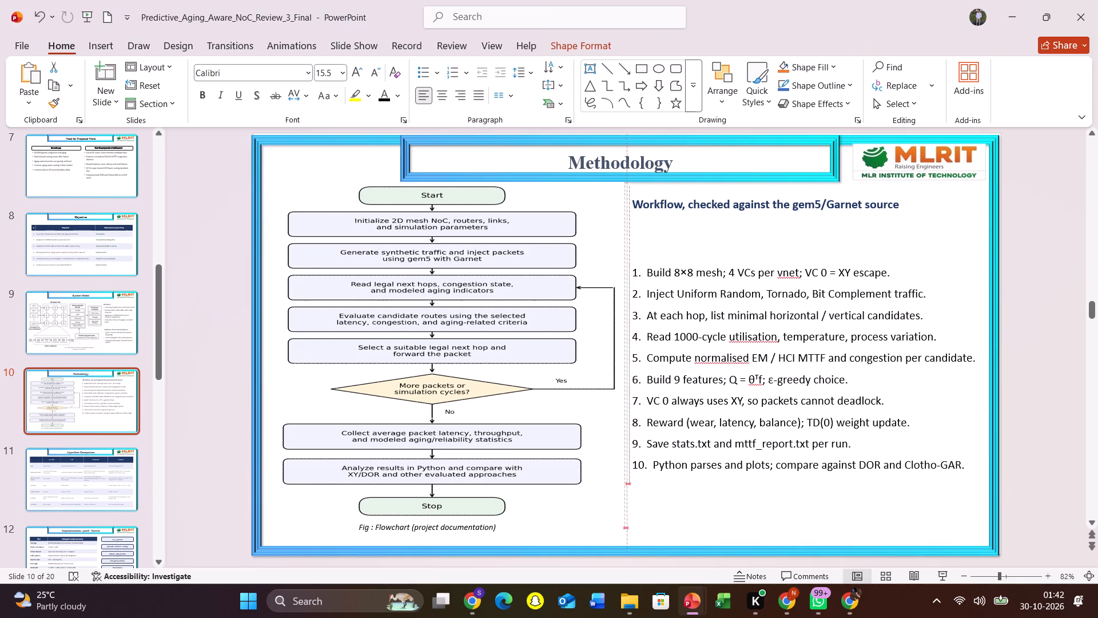
left_click_drag(982, 378, 983, 381)
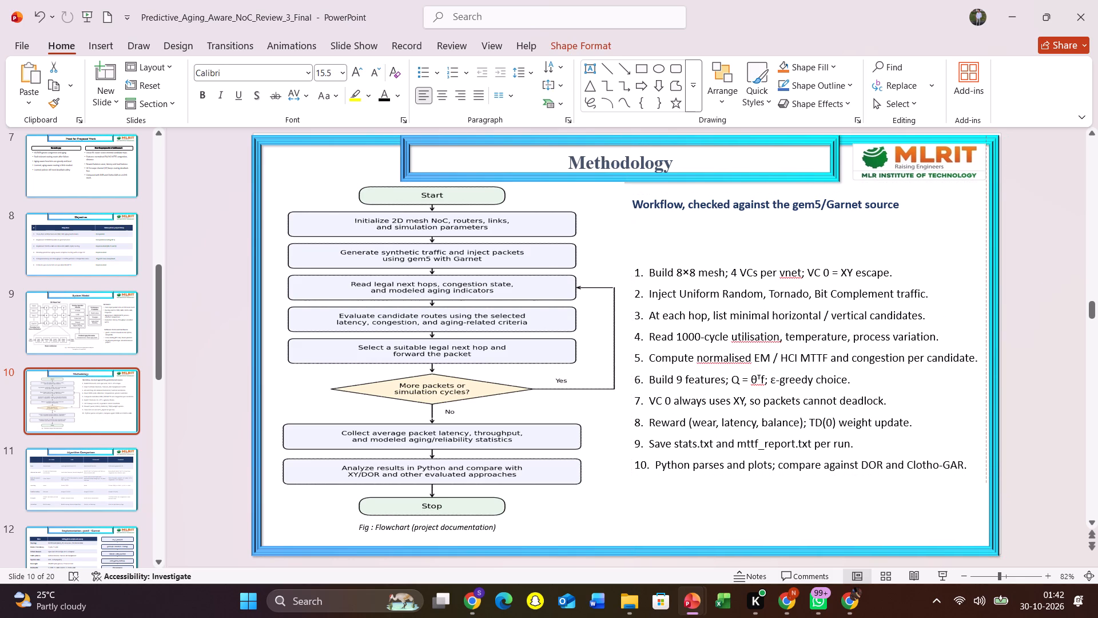
left_click_drag(983, 381, 983, 382)
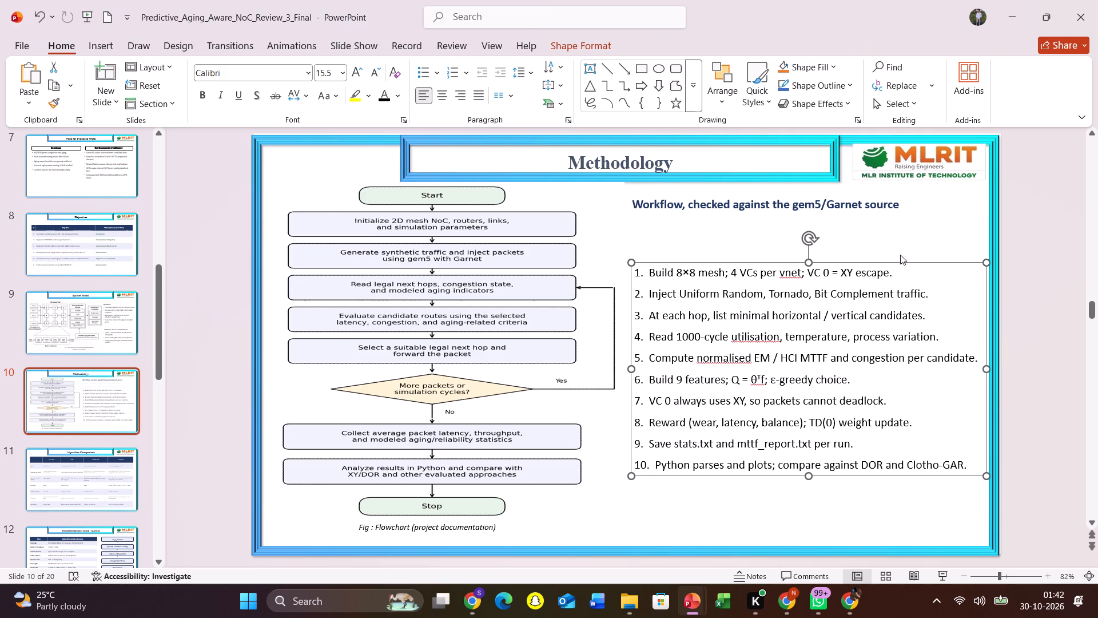
left_click(888, 205)
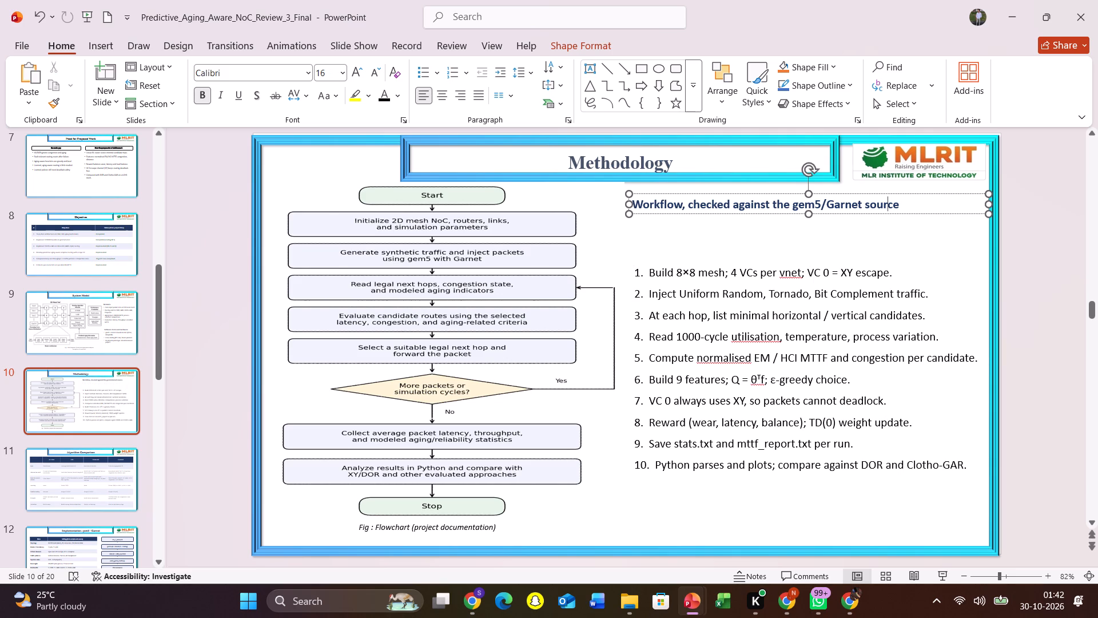
left_click_drag(972, 203, 970, 247)
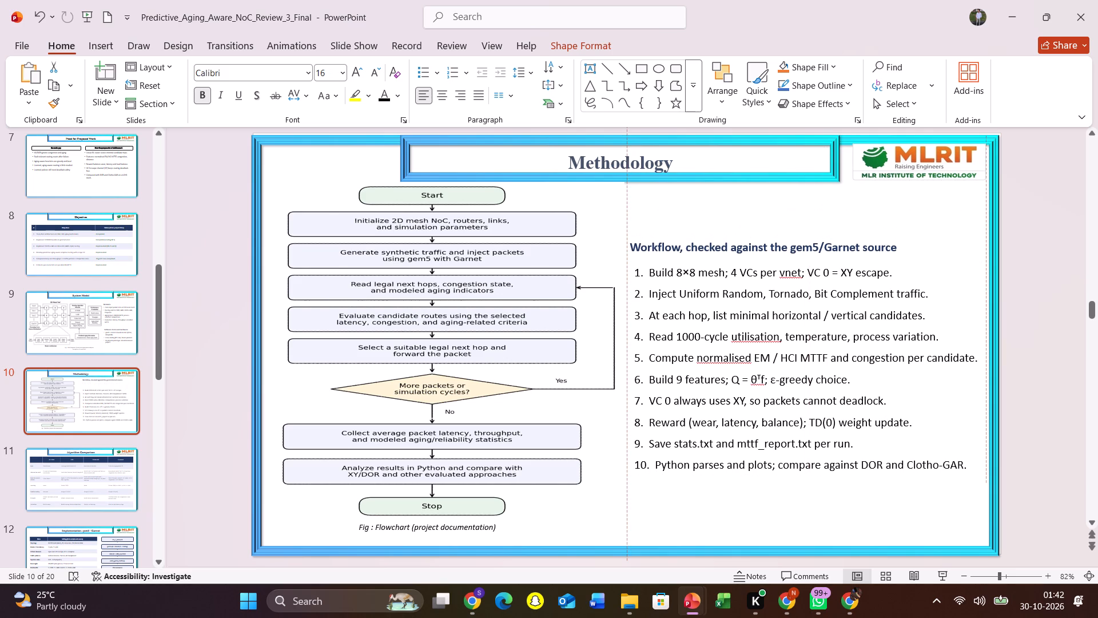
left_click_drag(970, 247, 971, 253)
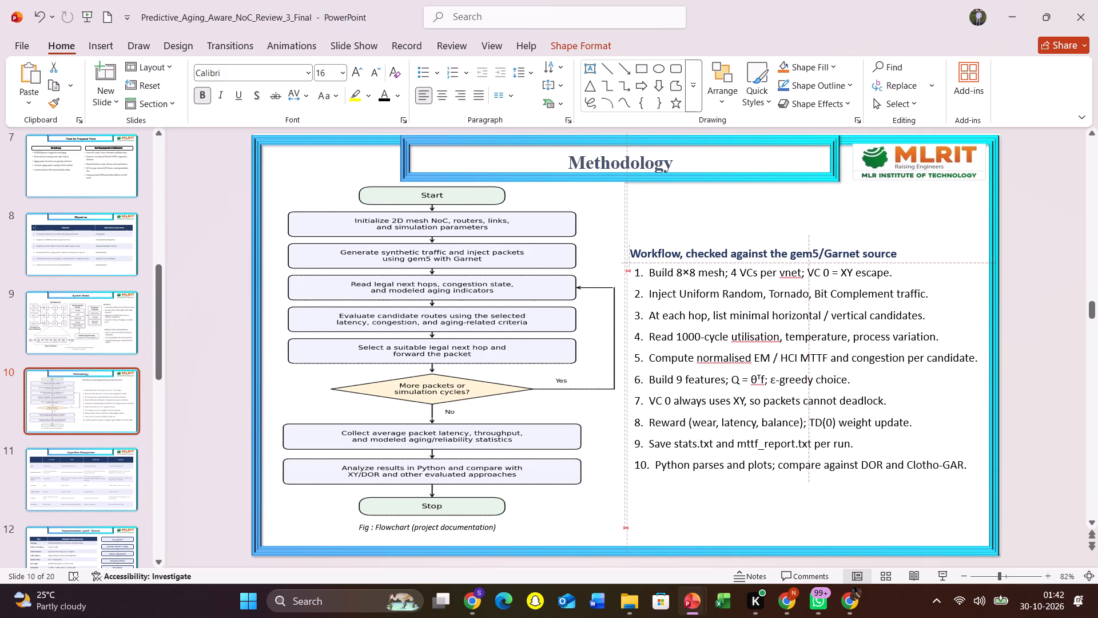
left_click_drag(971, 253, 971, 251)
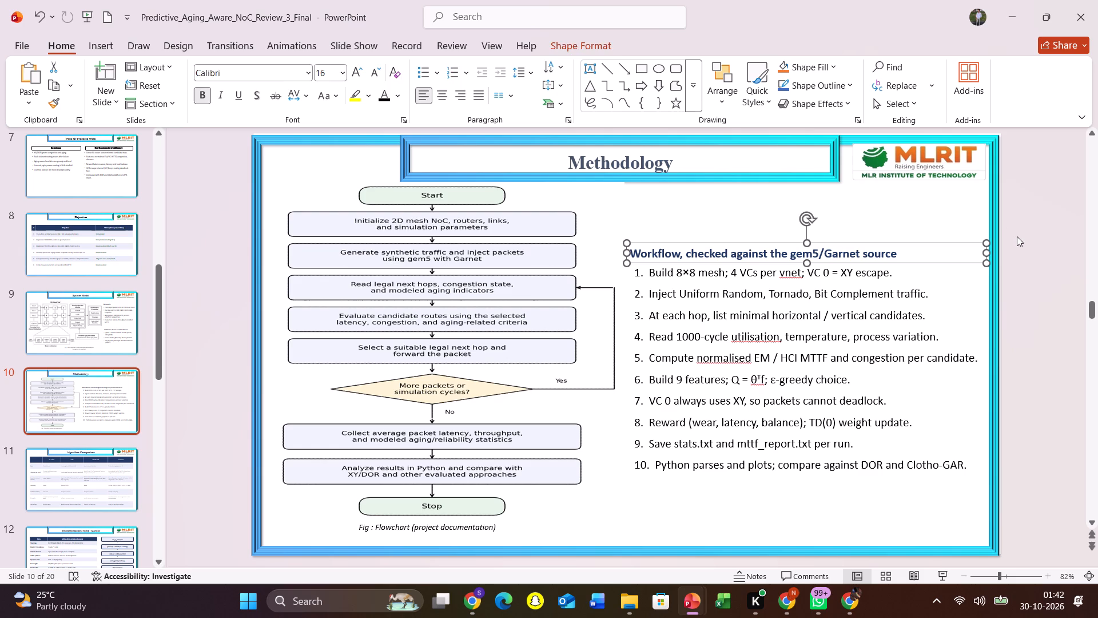
Nudge the workflow heading on the Methodology slide slightly left, keeping it directly above the numbered list.
left_click(1017, 236)
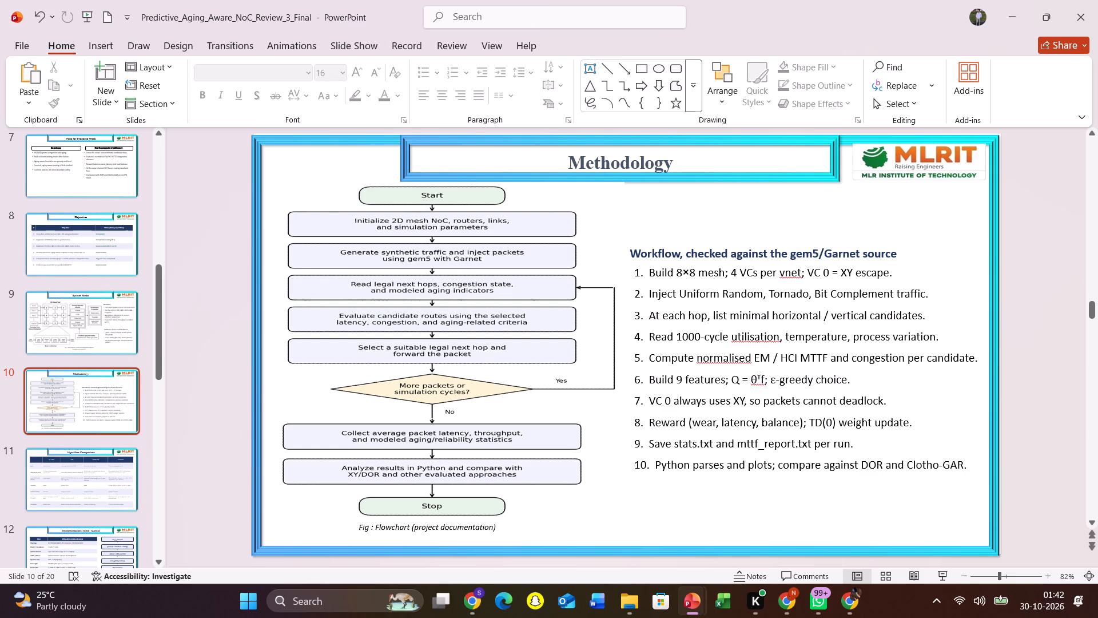
left_click(881, 252)
left_click(909, 255)
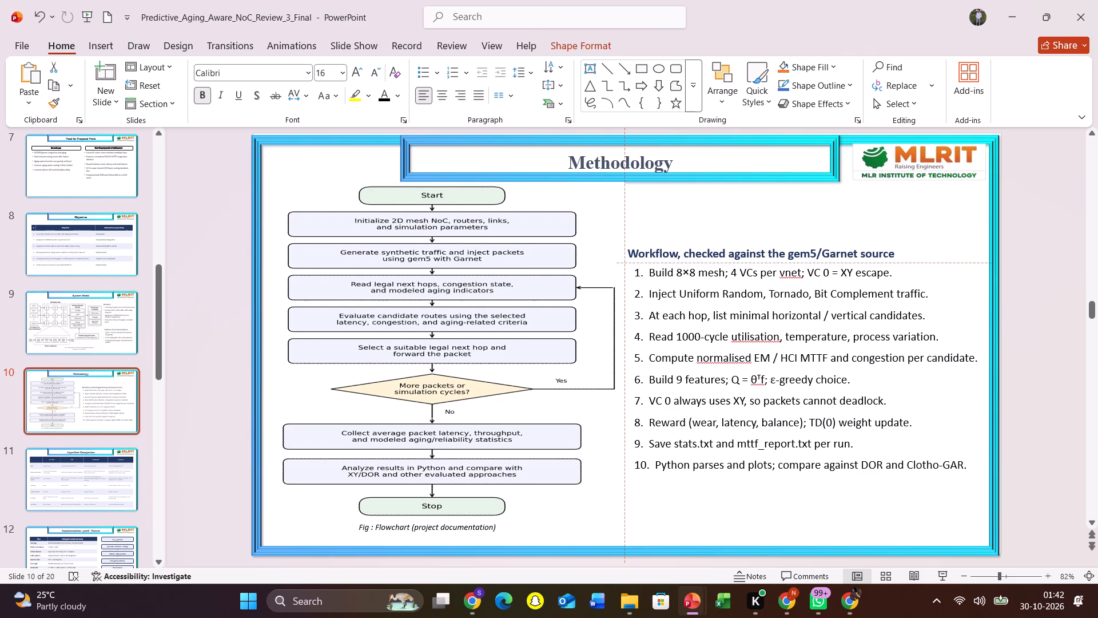
left_click(1020, 290)
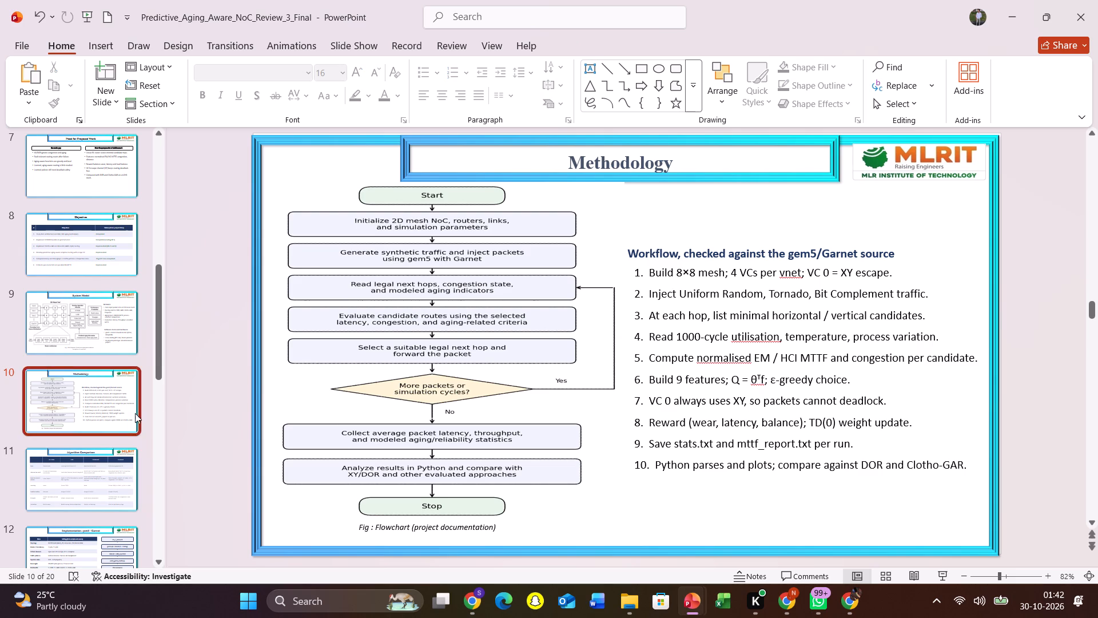
Set all text in the table on the Algorithm Comparison slide to 14 pt.
left_click(101, 466)
scroll(104, 460, "down", 1)
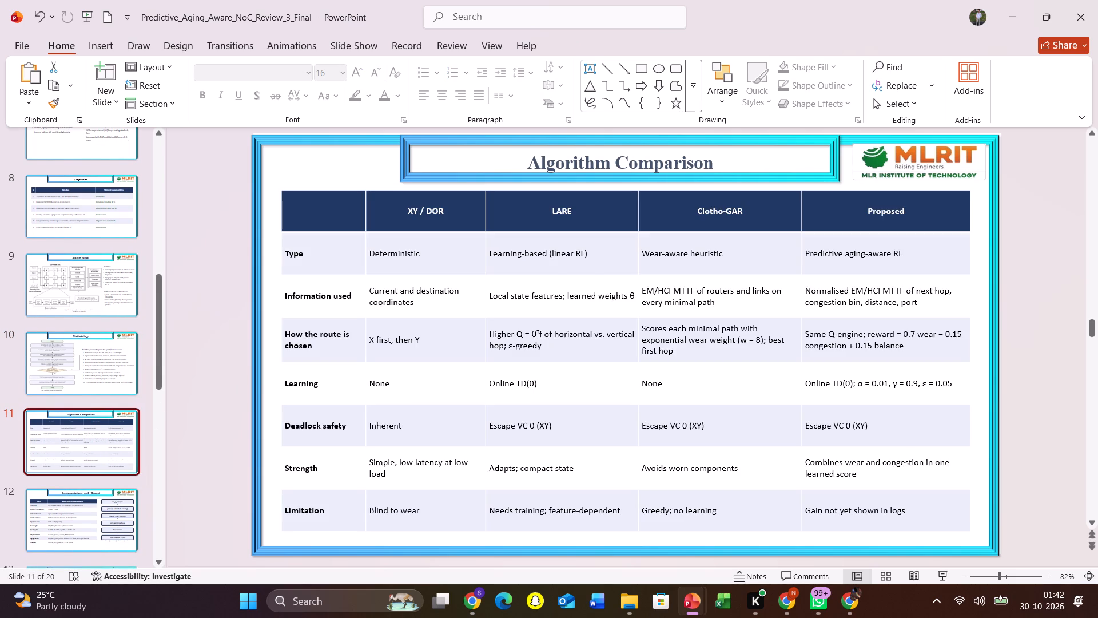
left_click(351, 349)
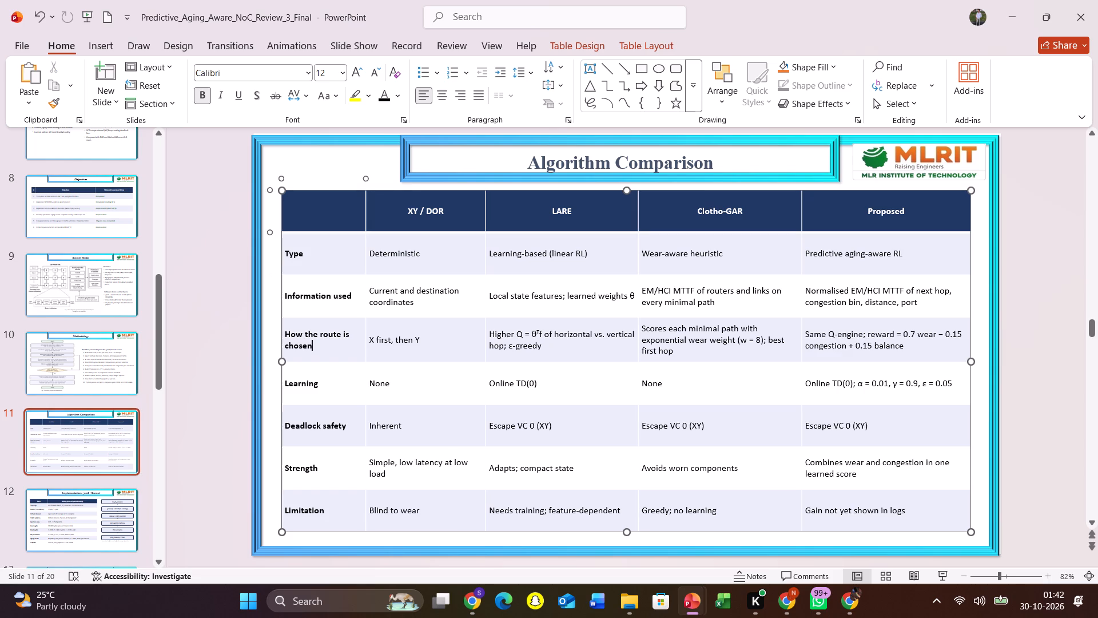
key("ctrl+a")
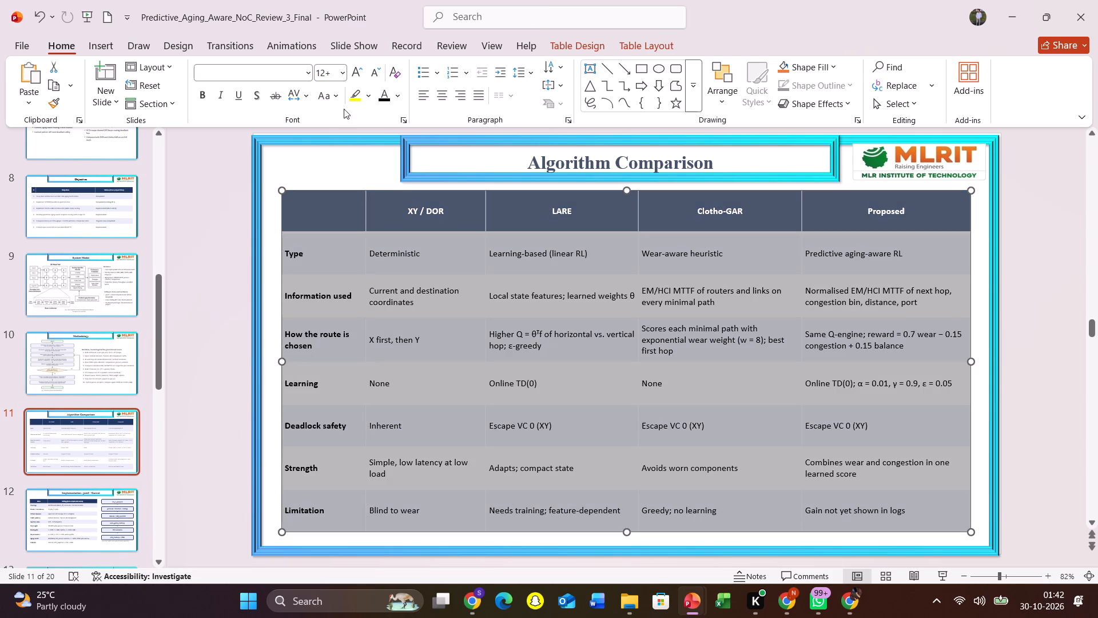
left_click(345, 68)
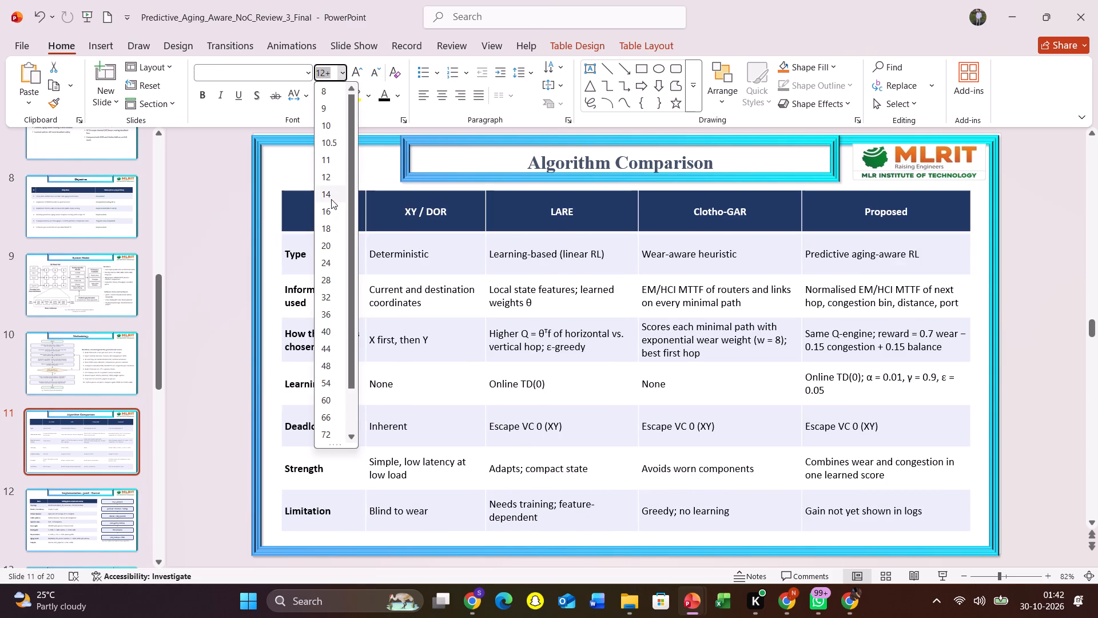
left_click(331, 194)
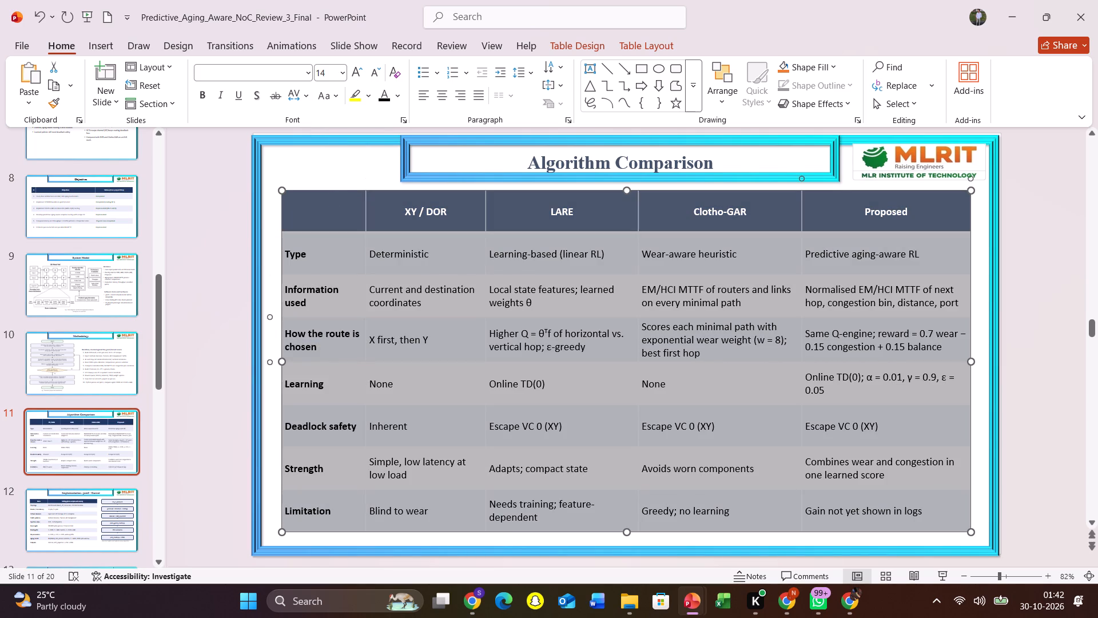
left_click(1035, 350)
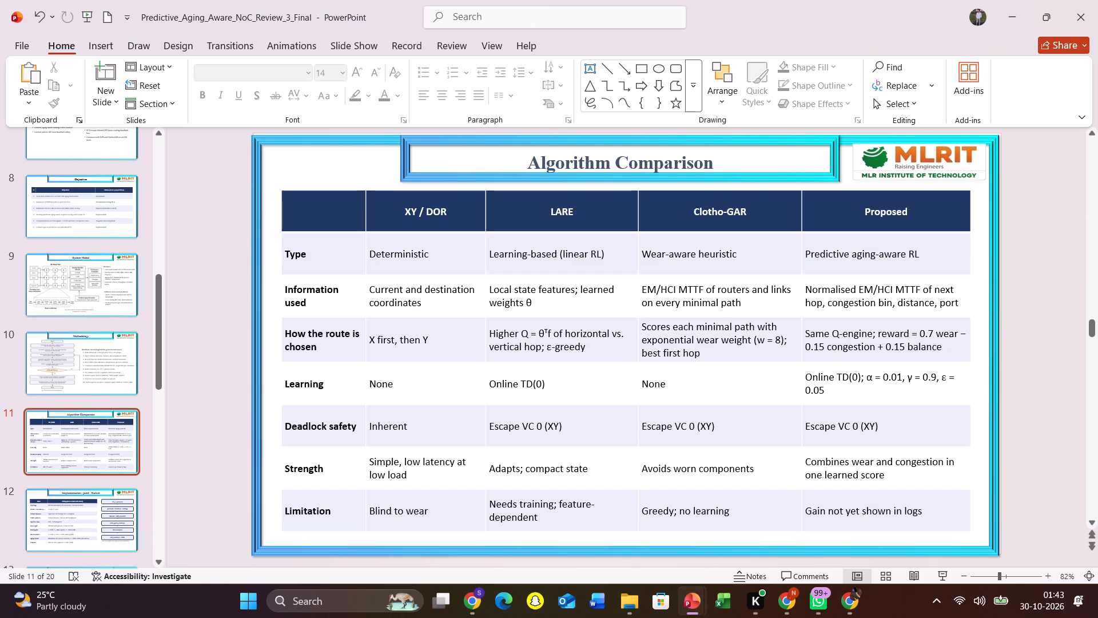
Set all text in the settings table on the Implementation: gem5 / Garnet slide to 16 pt.
left_click(92, 517)
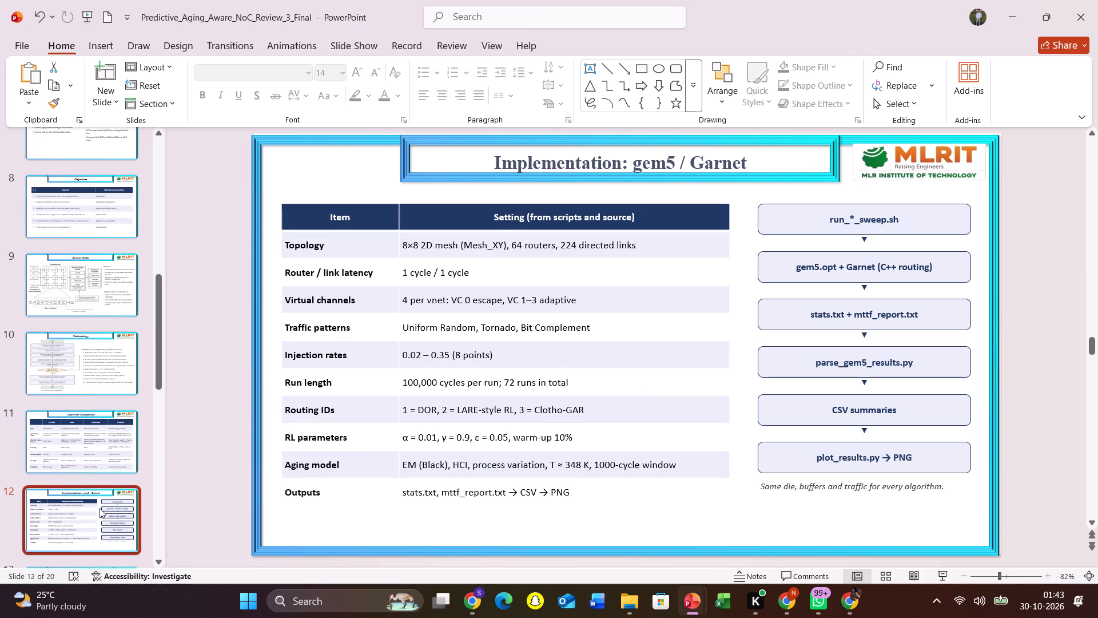
left_click(392, 393)
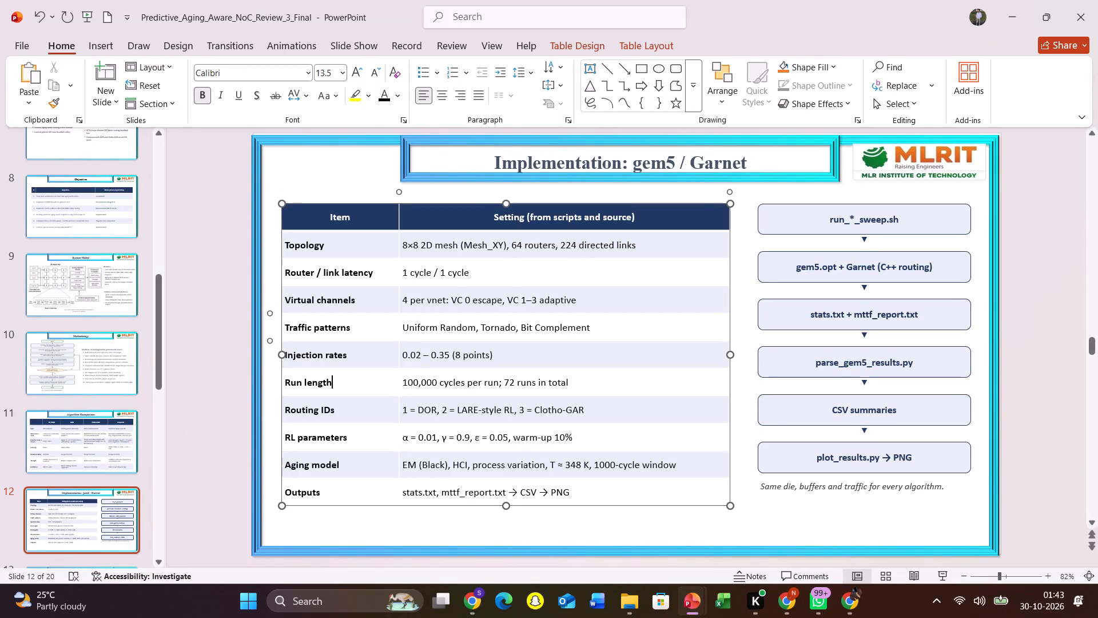
key("ctrl+a")
left_click(341, 74)
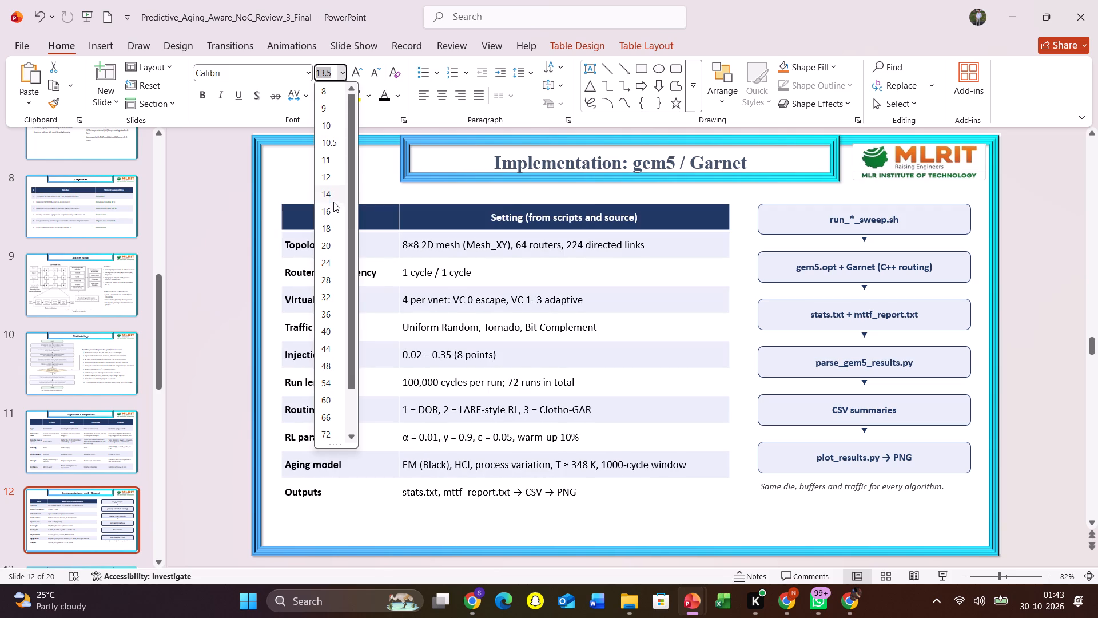
left_click(333, 210)
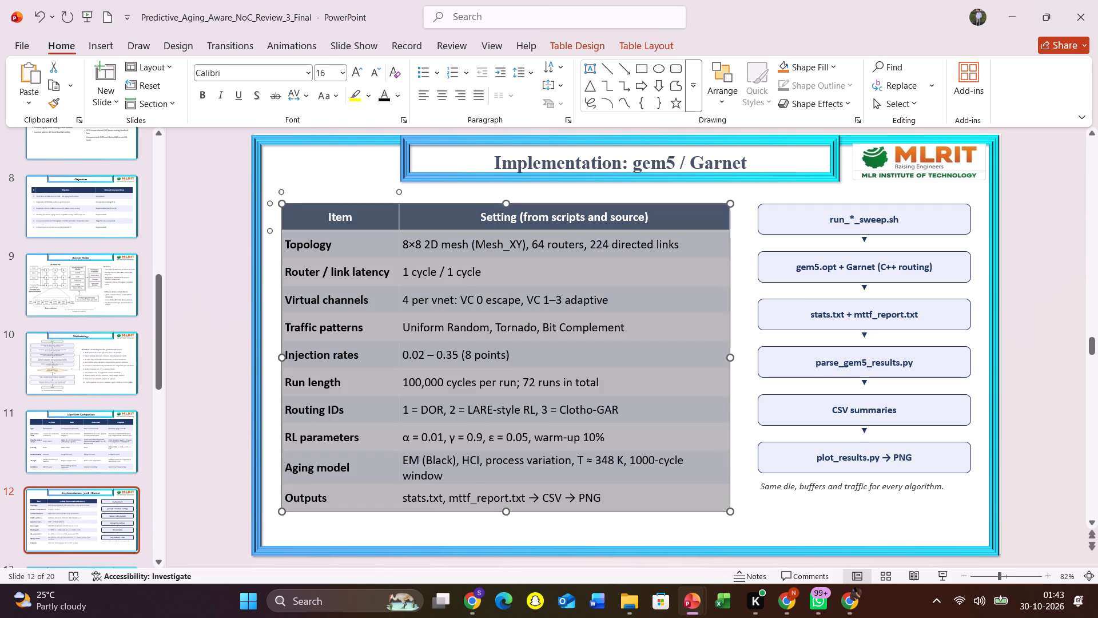
left_click(1031, 294)
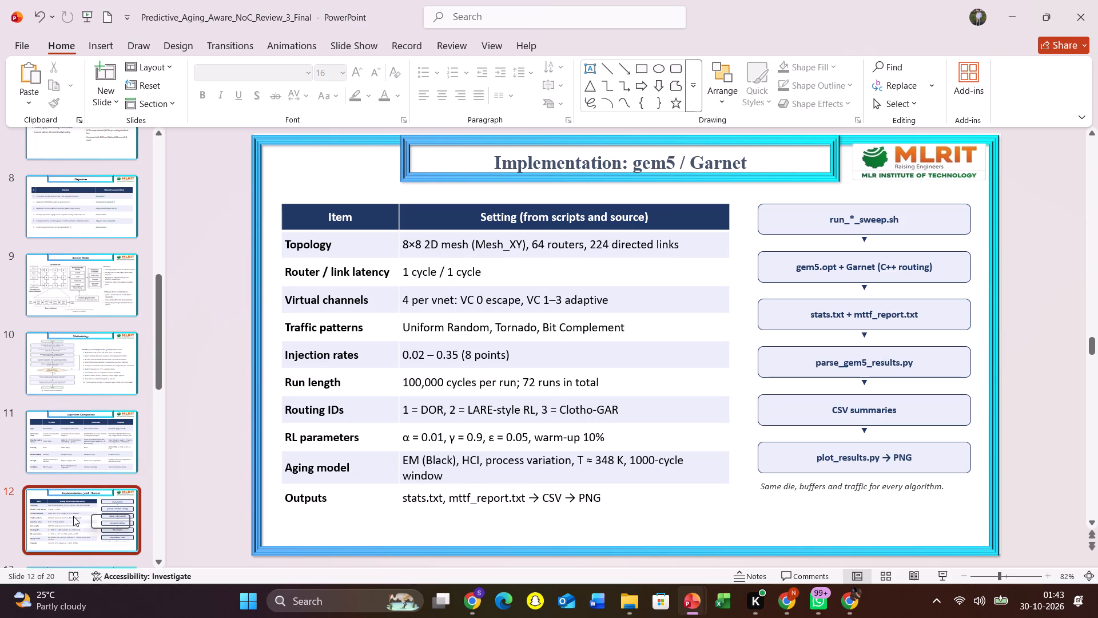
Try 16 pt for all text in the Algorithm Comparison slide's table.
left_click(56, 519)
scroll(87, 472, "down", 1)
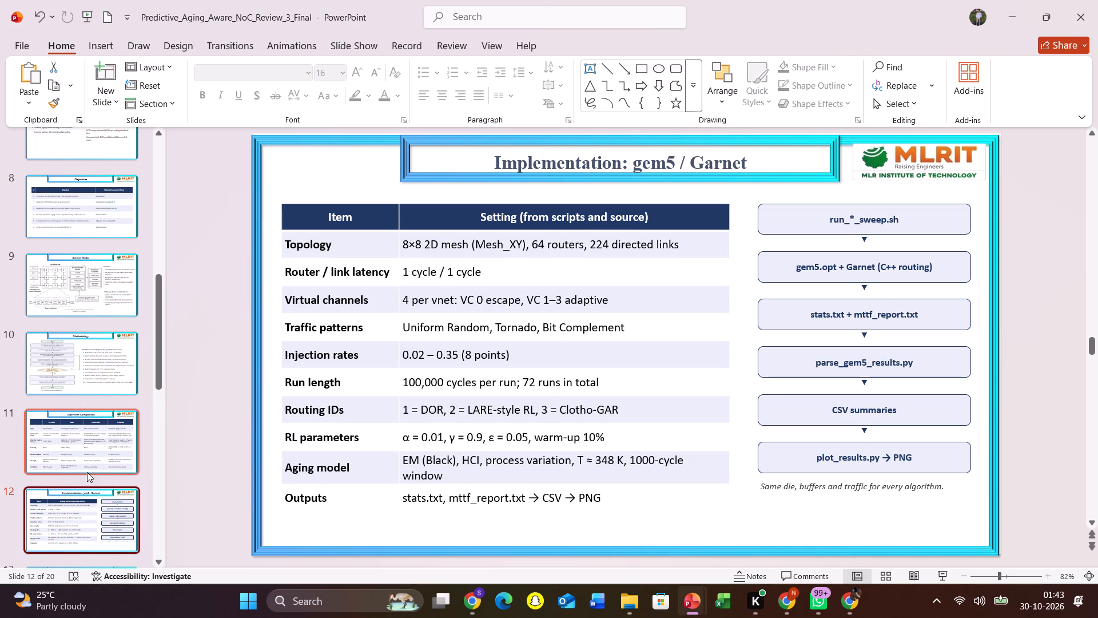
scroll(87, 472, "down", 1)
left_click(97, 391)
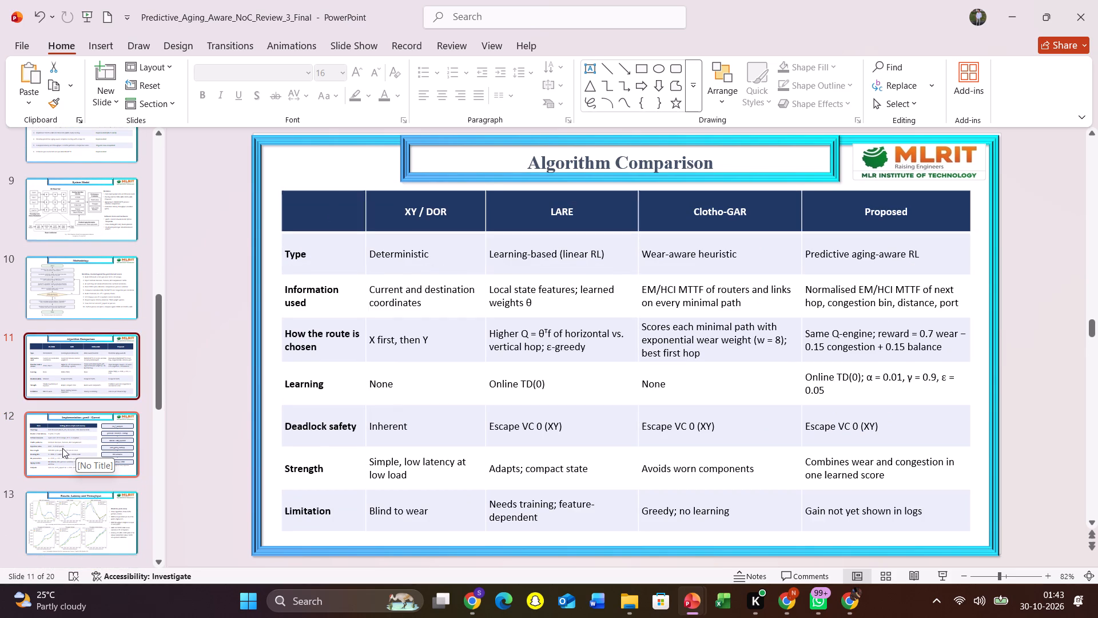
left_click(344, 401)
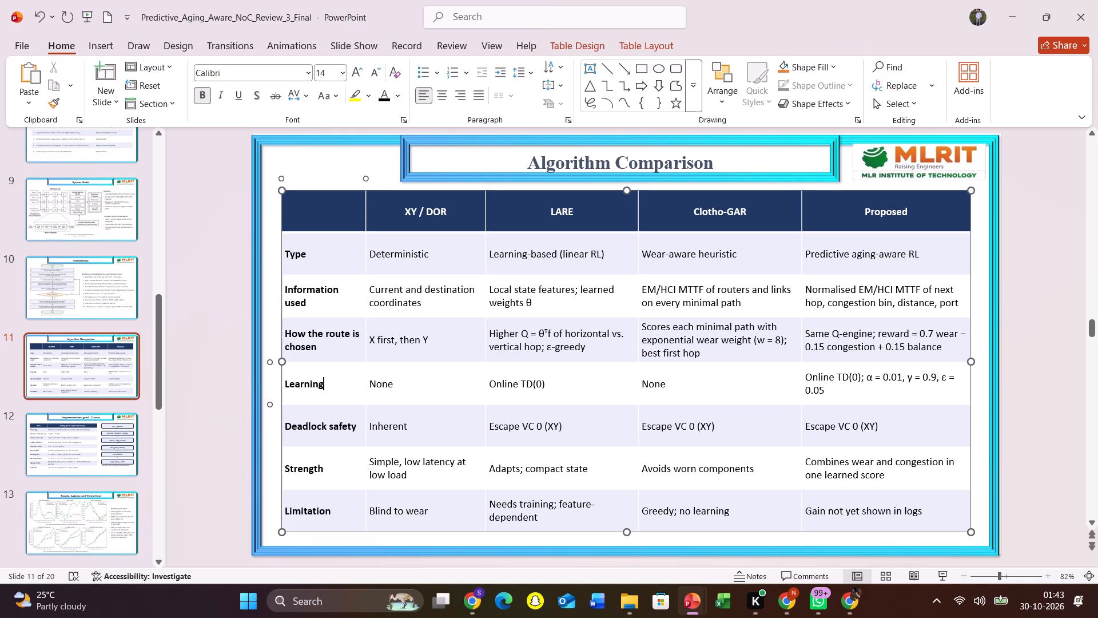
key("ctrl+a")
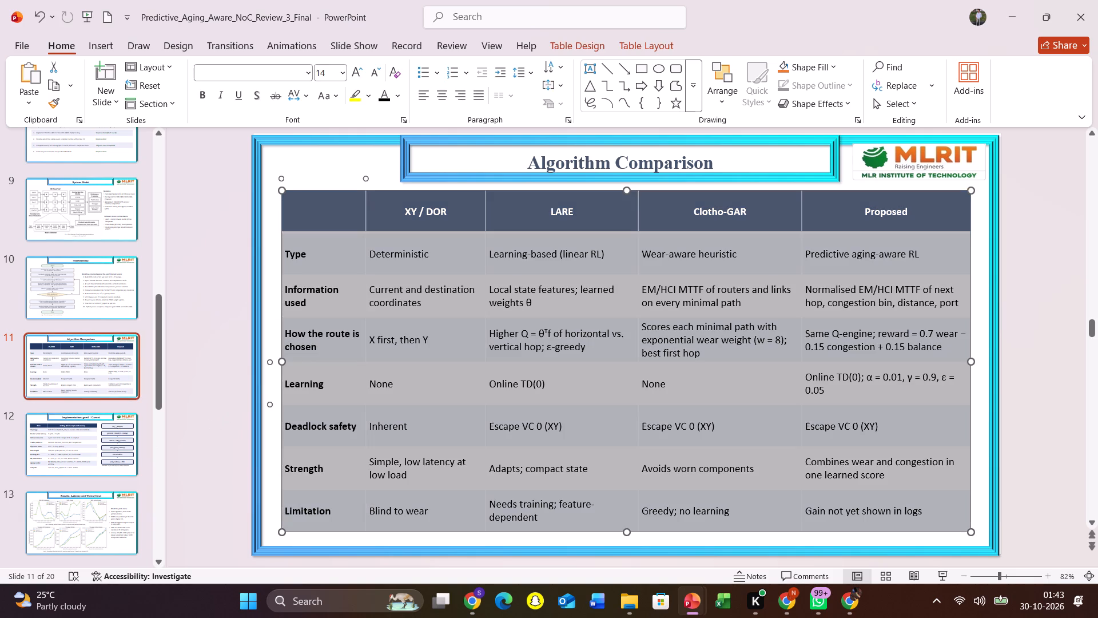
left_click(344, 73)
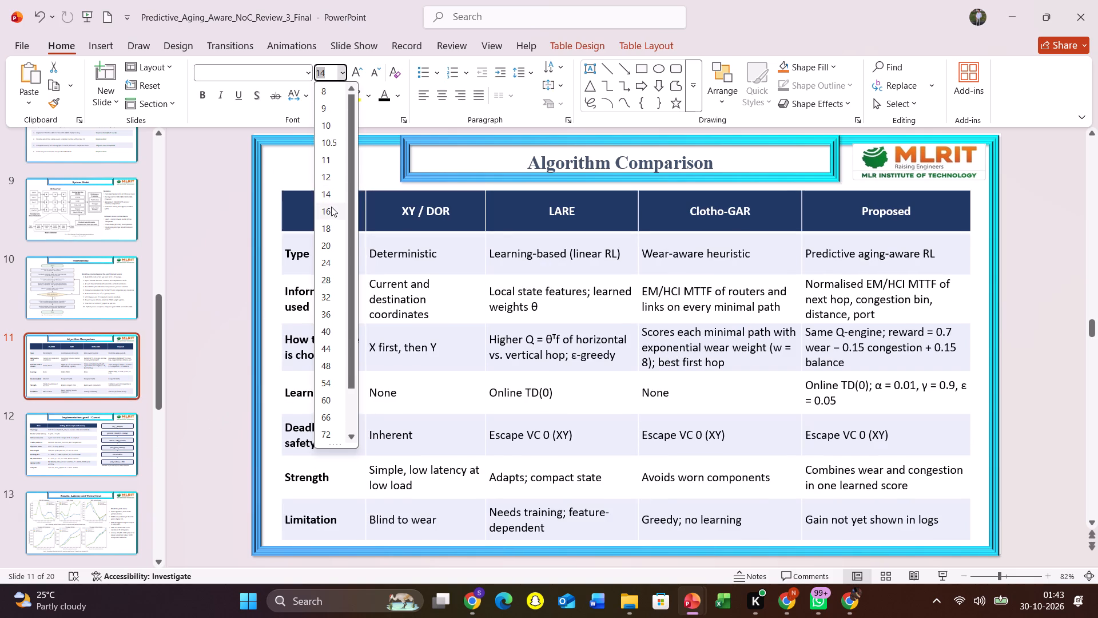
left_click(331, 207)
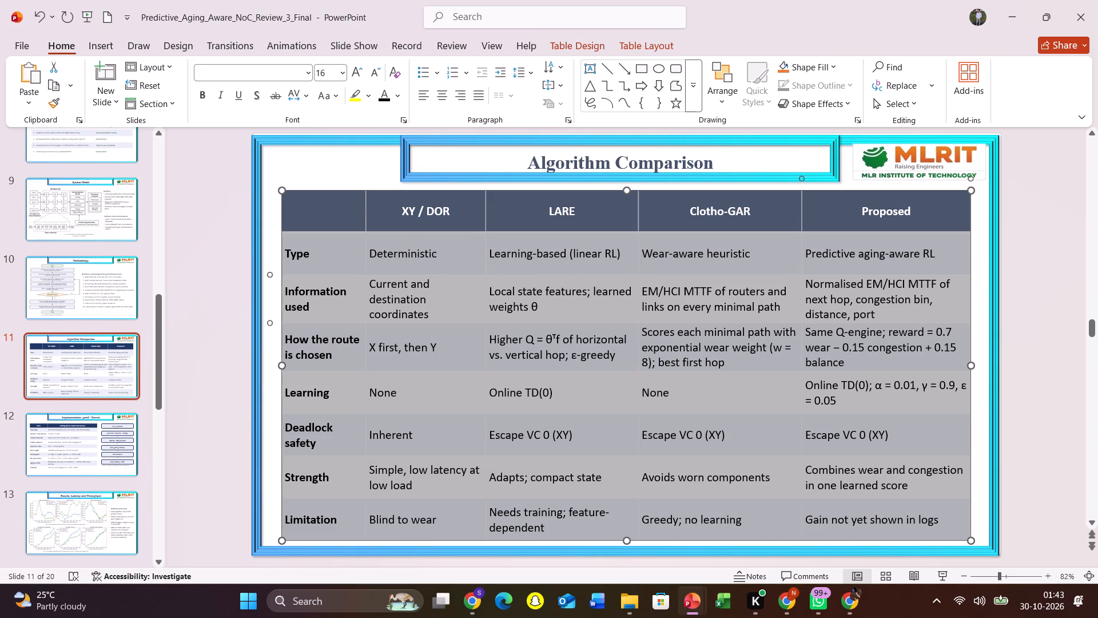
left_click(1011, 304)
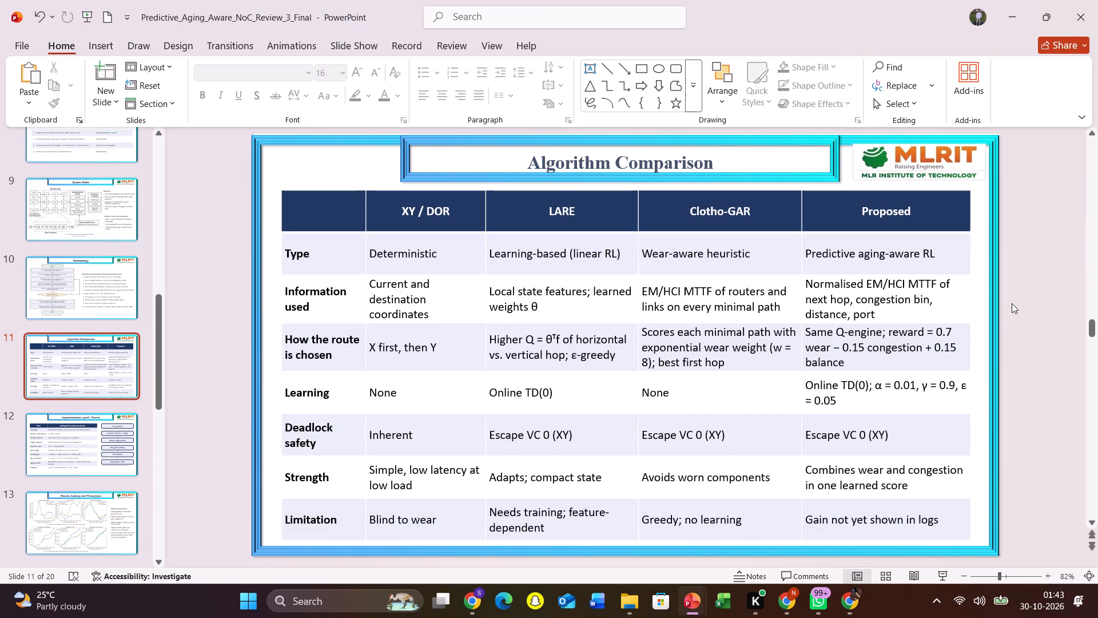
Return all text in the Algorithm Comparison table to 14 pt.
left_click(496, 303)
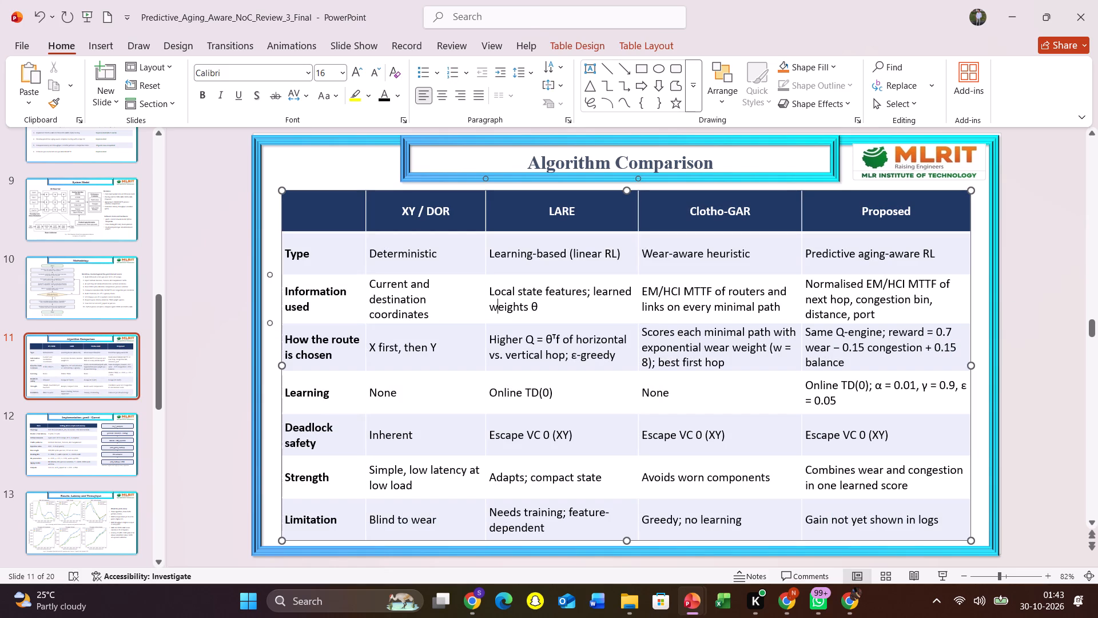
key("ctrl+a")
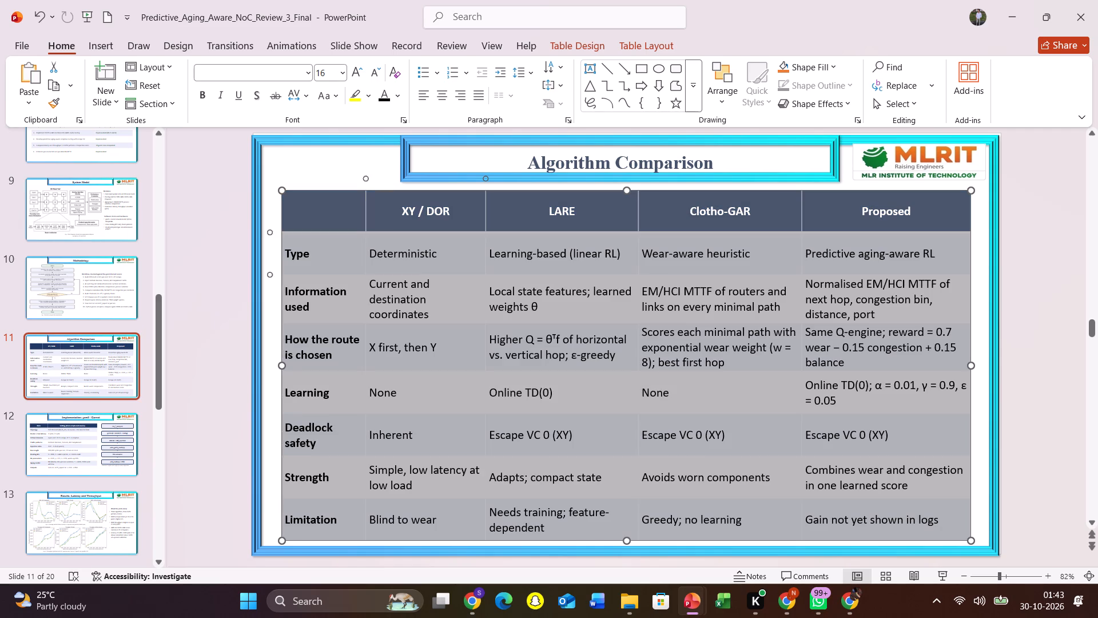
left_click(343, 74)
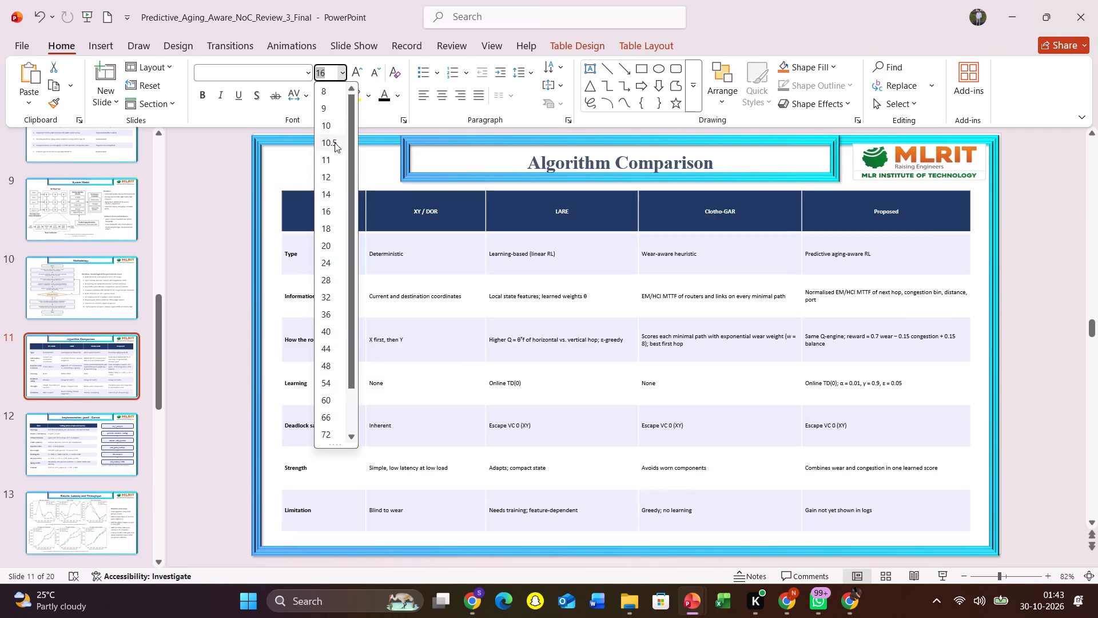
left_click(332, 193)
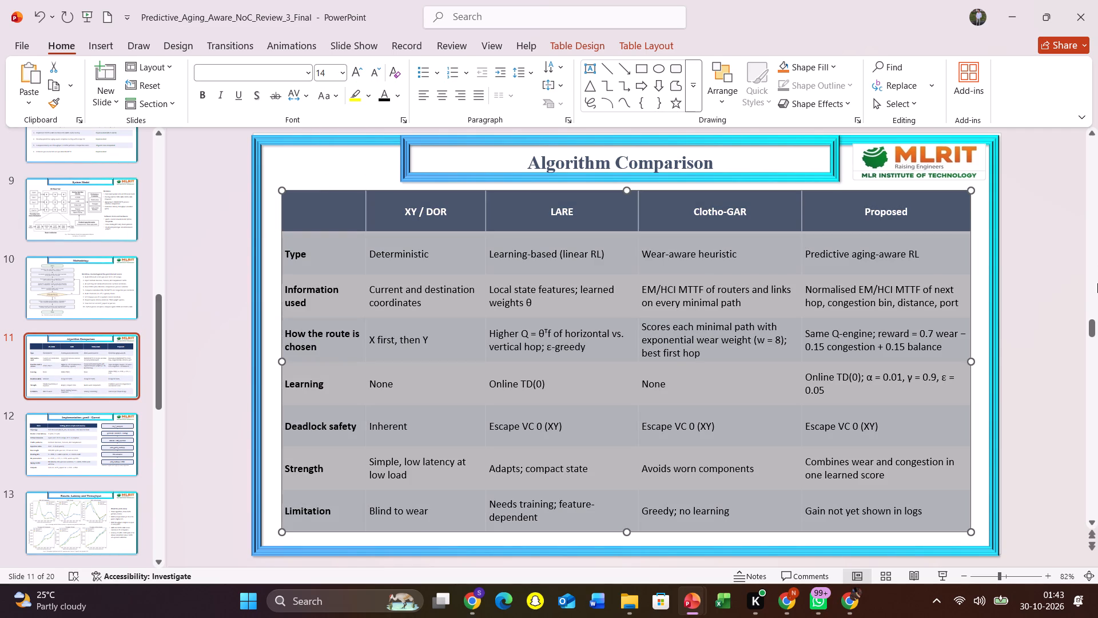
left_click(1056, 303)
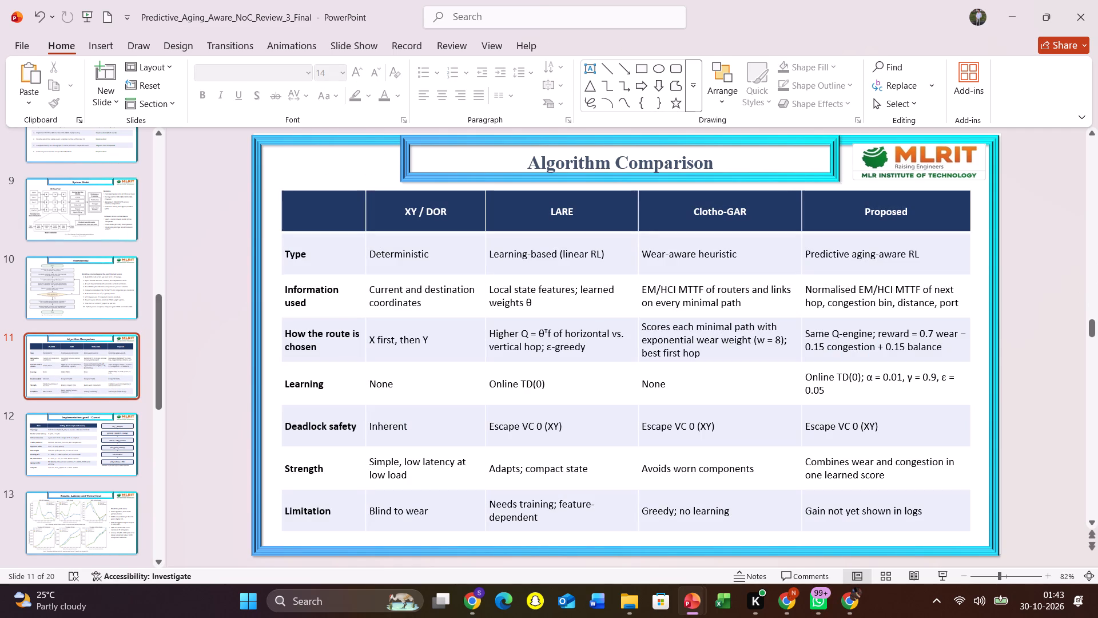
On the Results: Comparison and Discussion slide, adjust the simulation output picture's top edge so it ends slightly higher, just below the table.
left_click(79, 510)
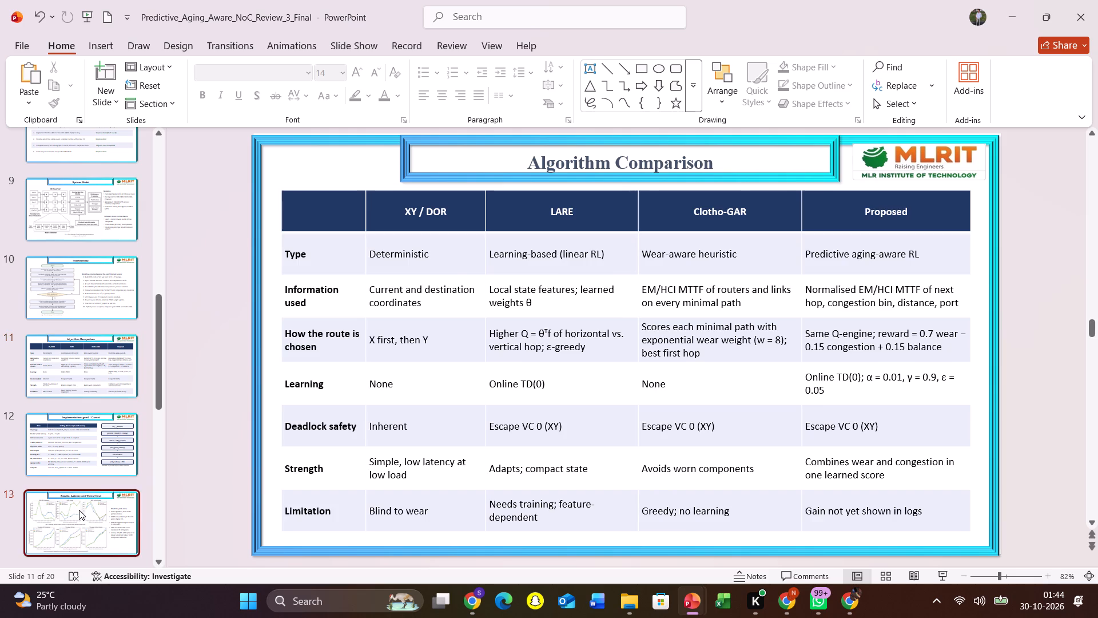
scroll(81, 506, "down", 2)
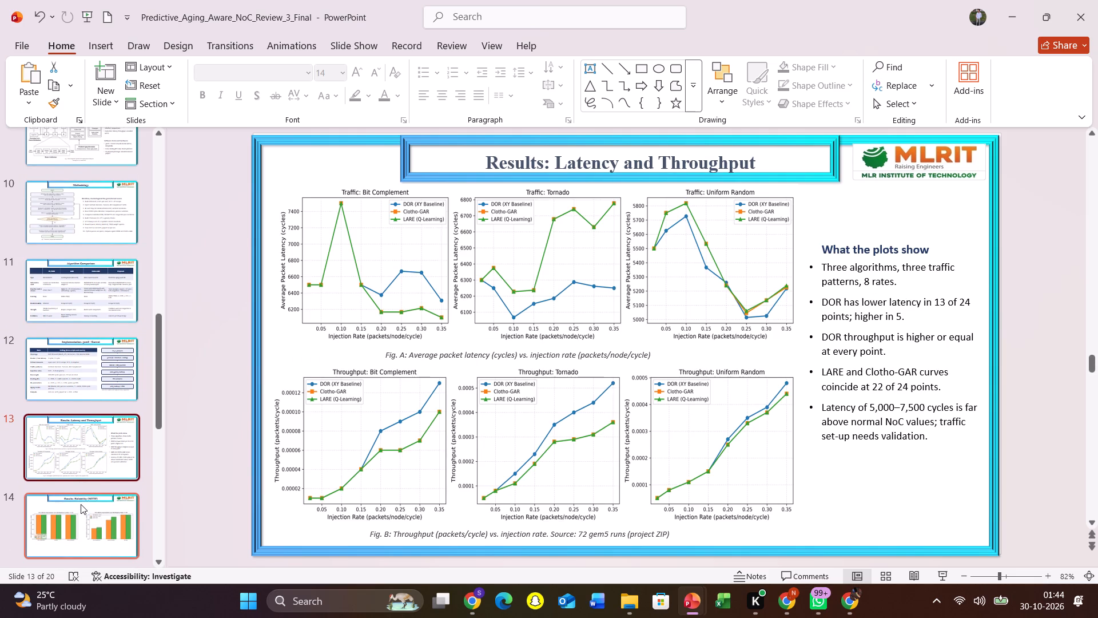
scroll(81, 504, "down", 4)
left_click(91, 458)
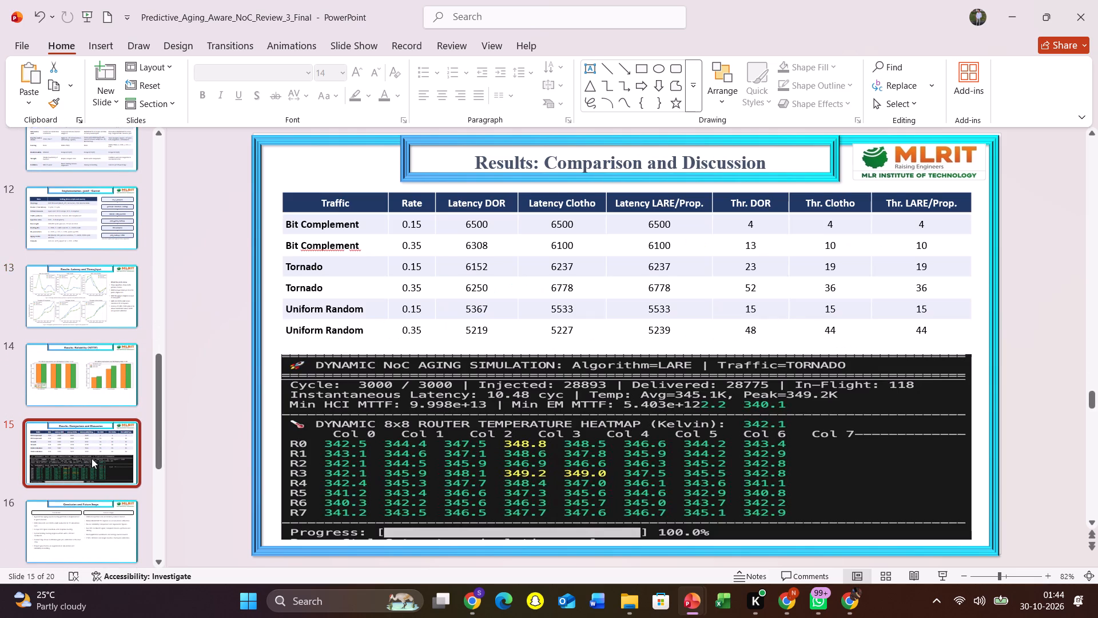
left_click(451, 469)
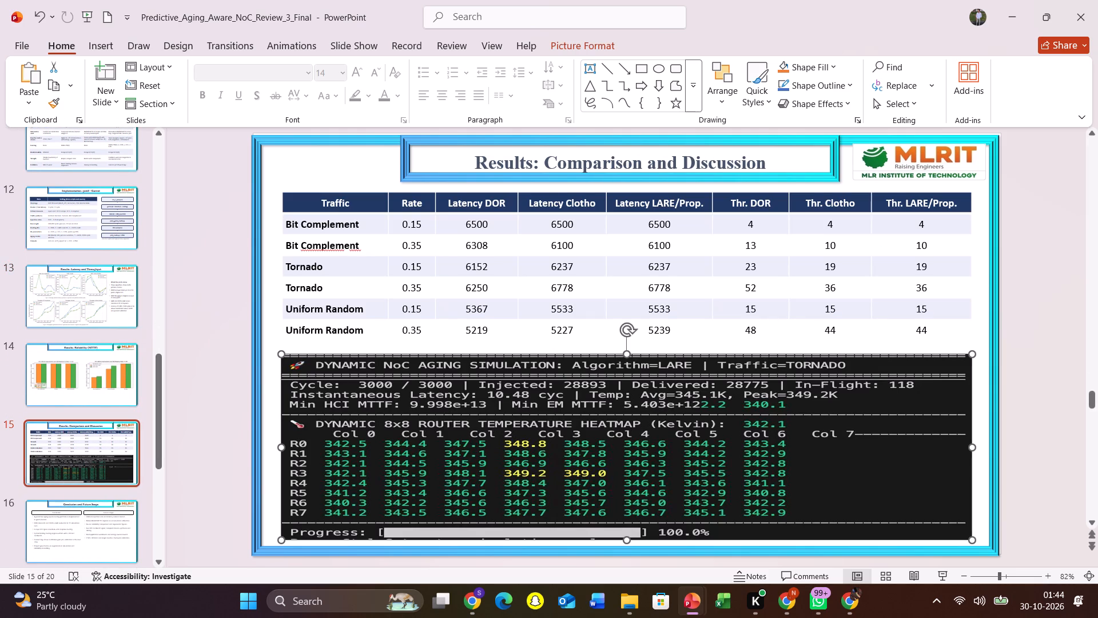
left_click(623, 356)
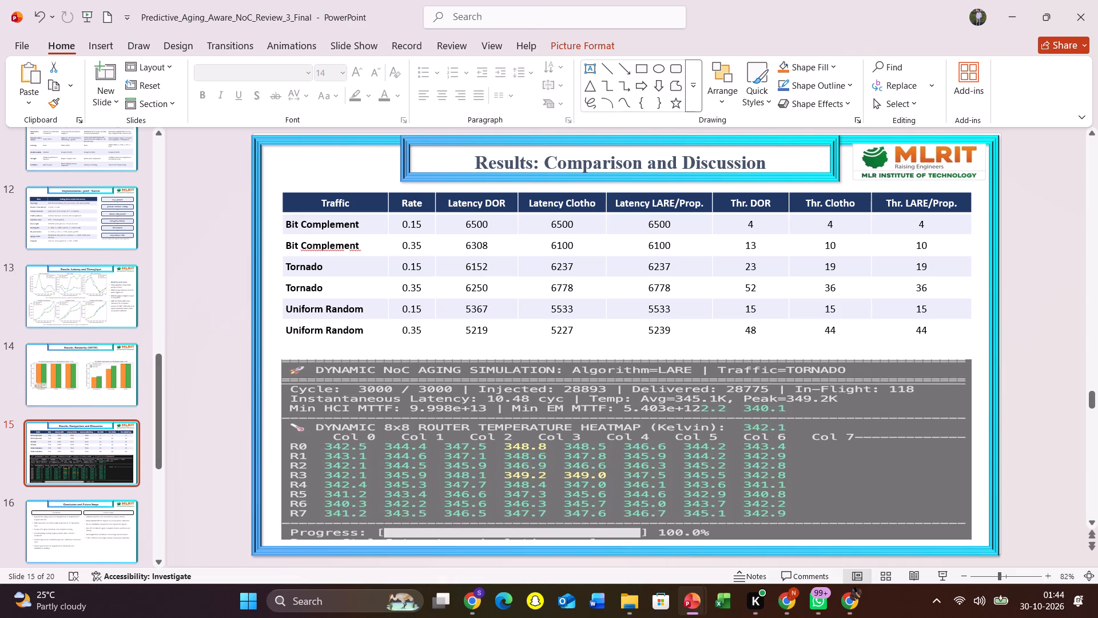
left_click(1031, 332)
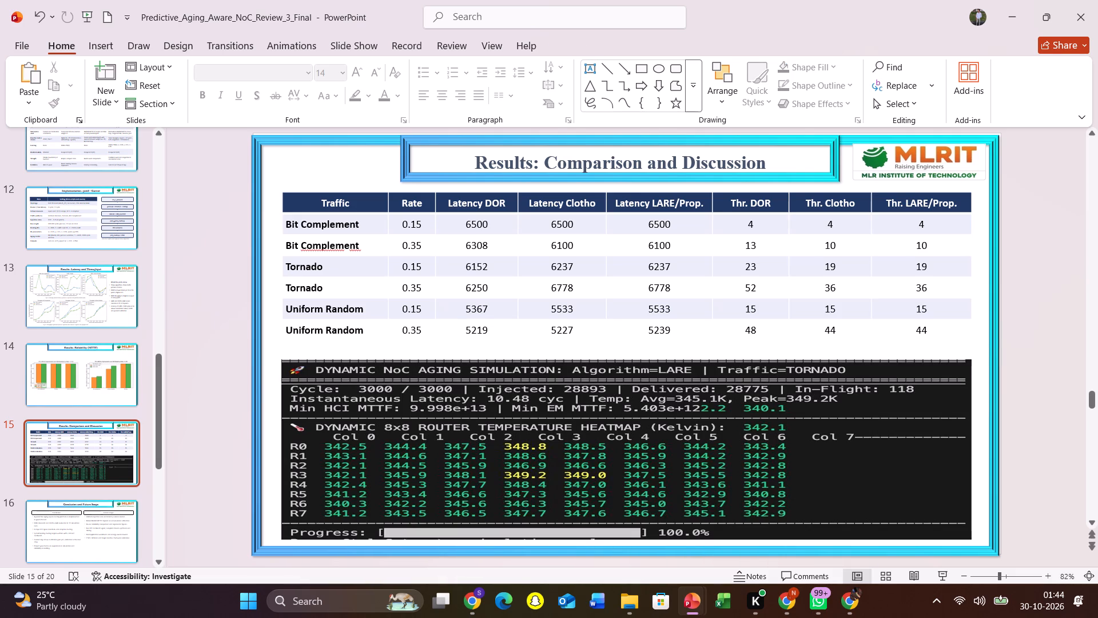
left_click(580, 401)
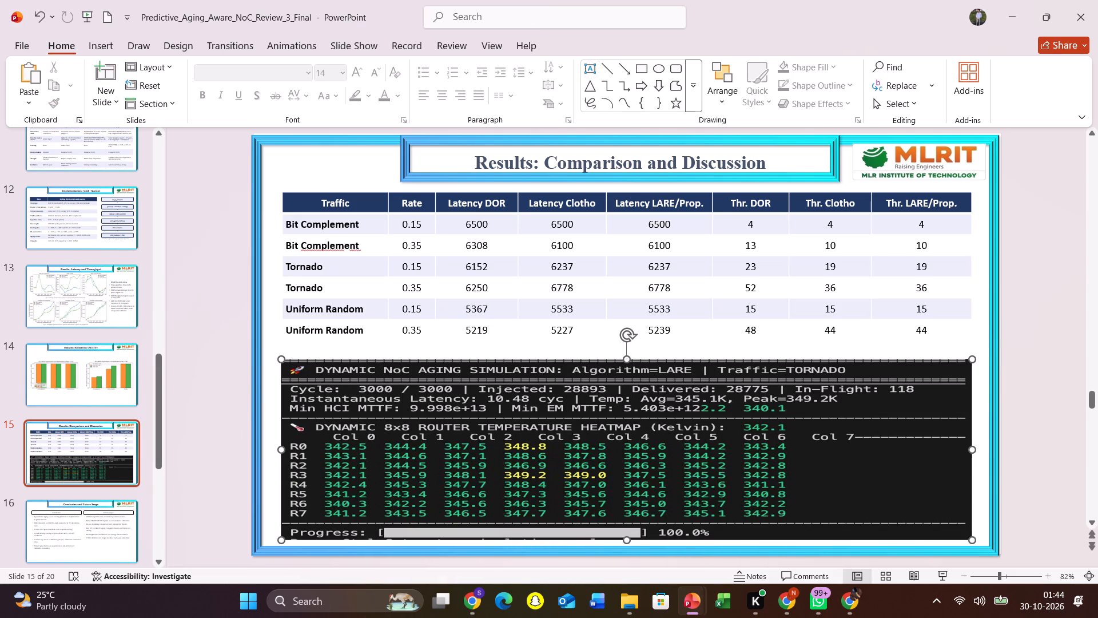
left_click_drag(627, 360, 629, 351)
left_click(1048, 386)
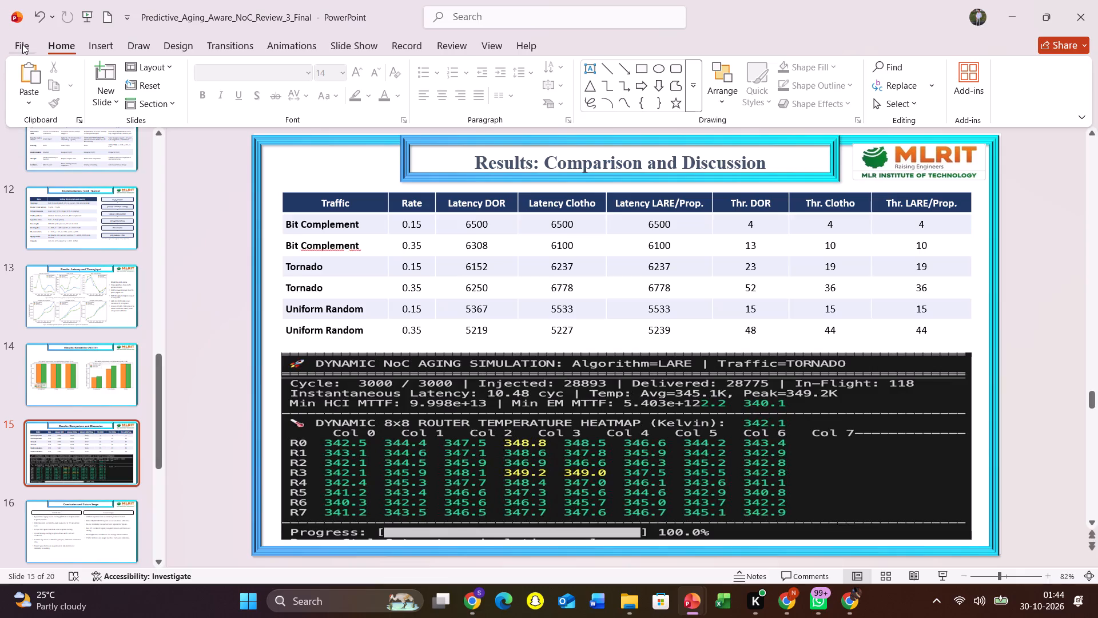
Start saving a copy of the presentation in the ICT JAVA folder and clear the suggested file name.
left_click(22, 44)
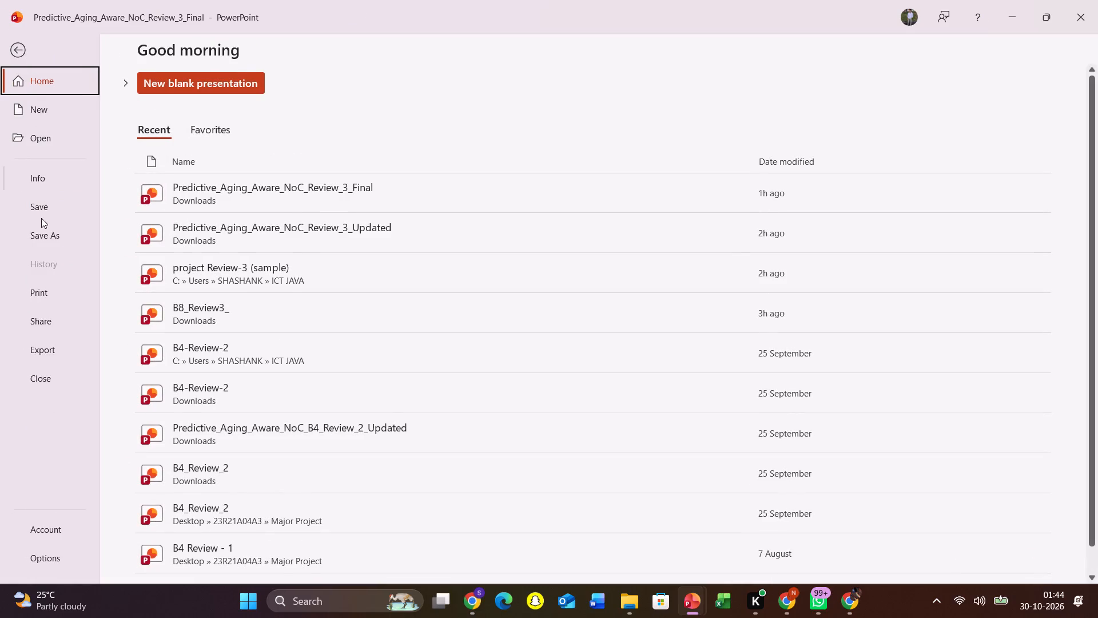
left_click(40, 232)
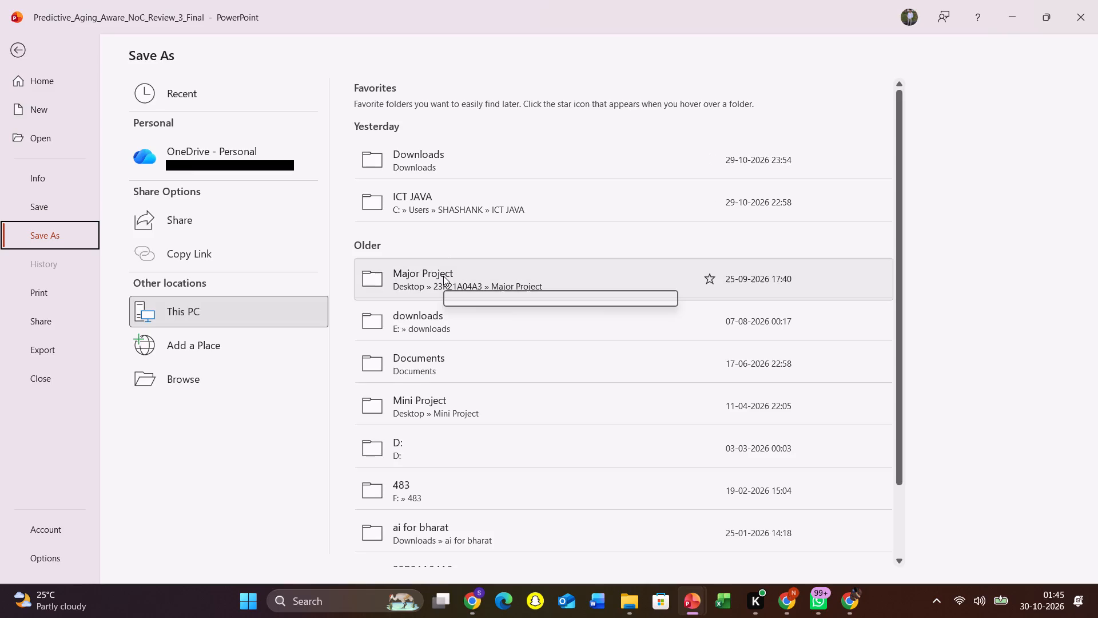
left_click(469, 200)
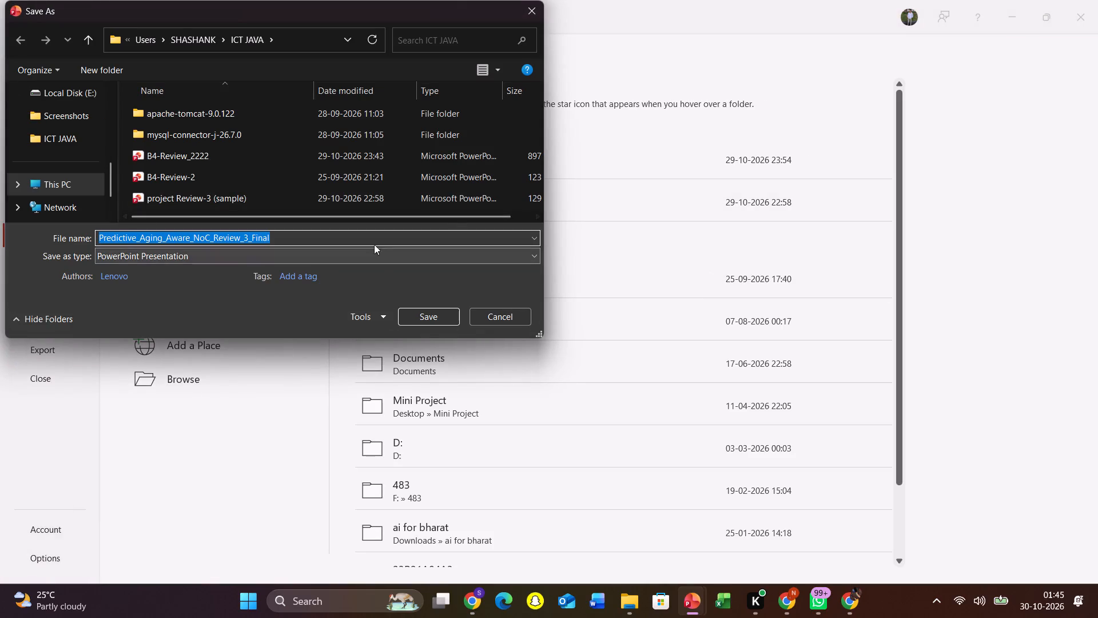
key("BackSpace")
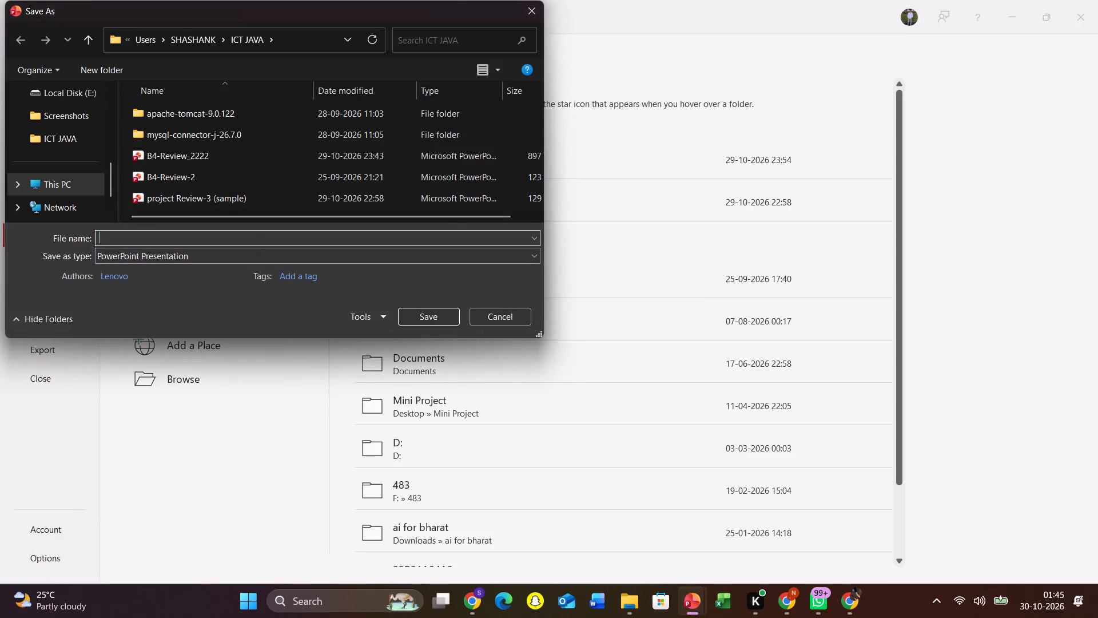
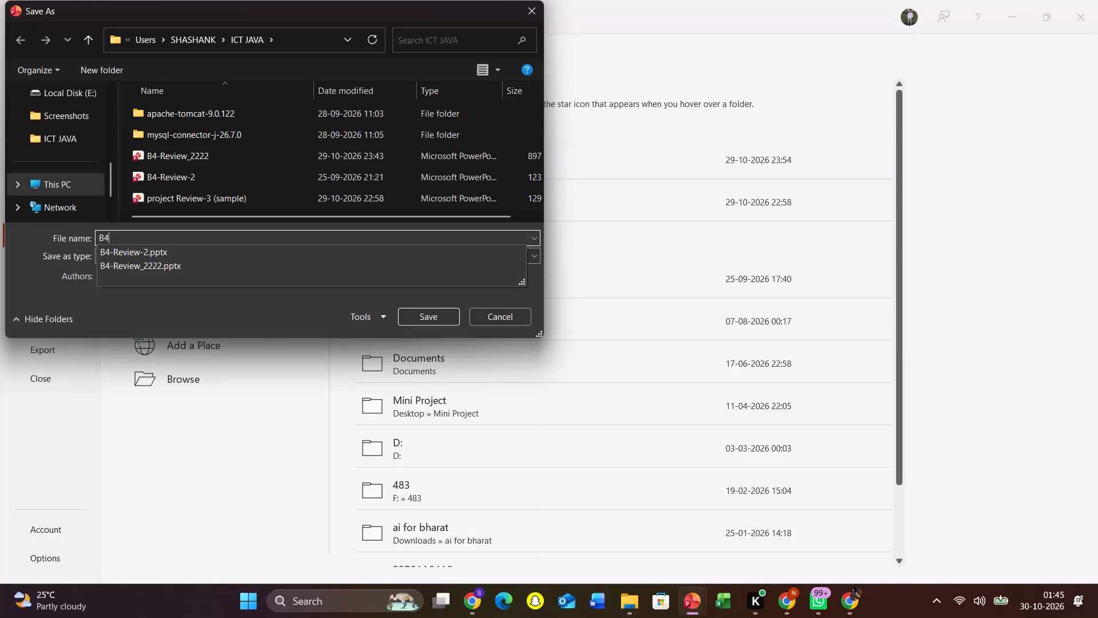
Name the copy B4-Review-3, keeping PowerPoint Presentation as the file type.
key("minus")
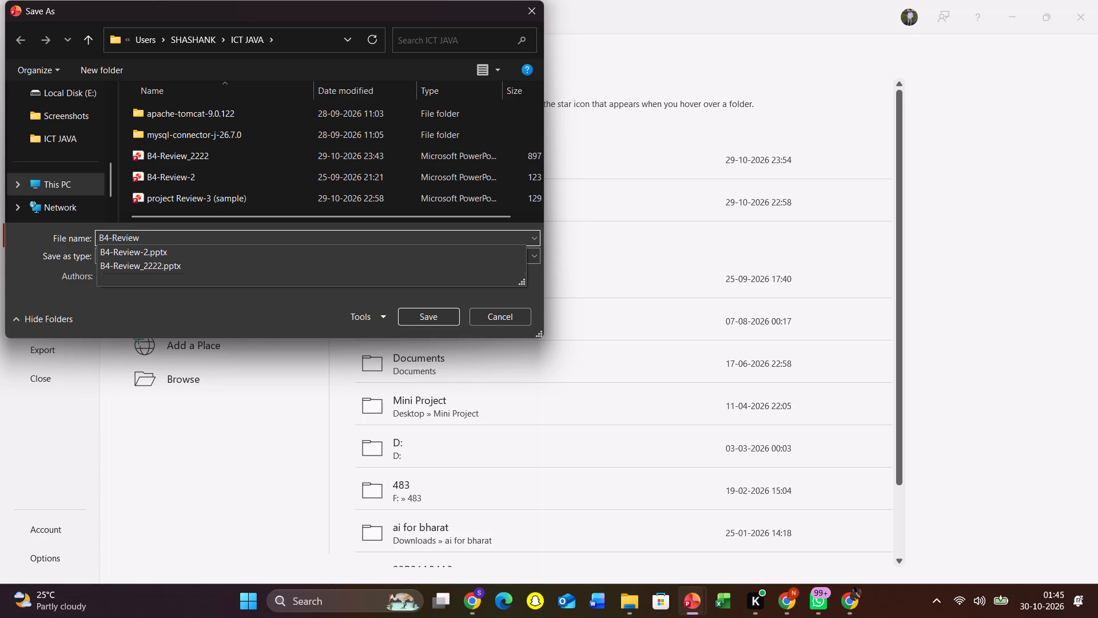
key("minus")
key("3")
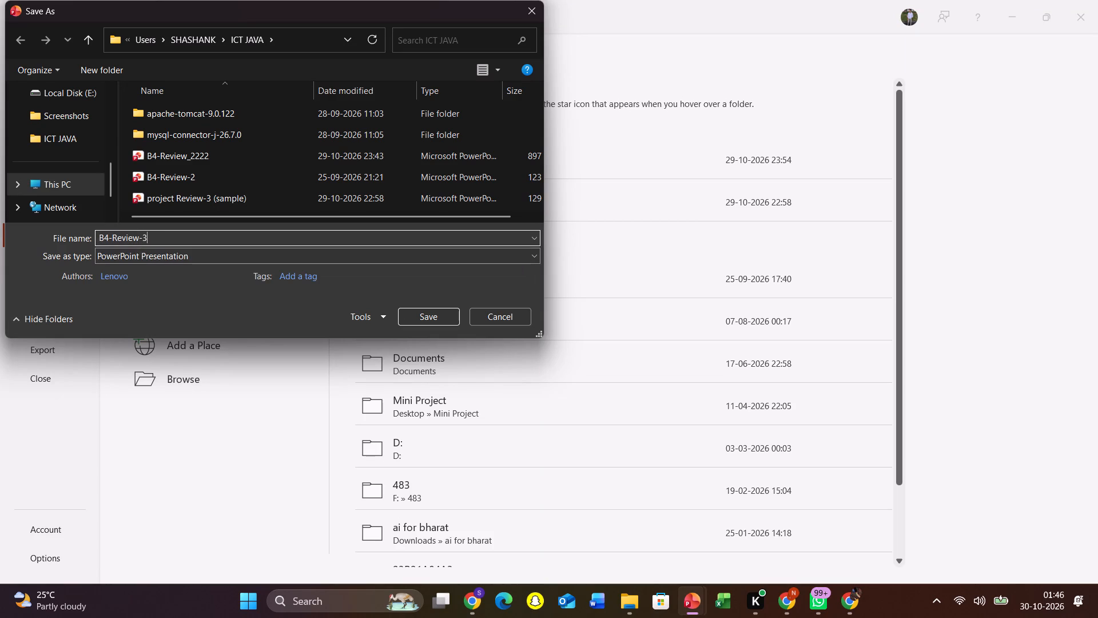
scroll(376, 152, "down", 8)
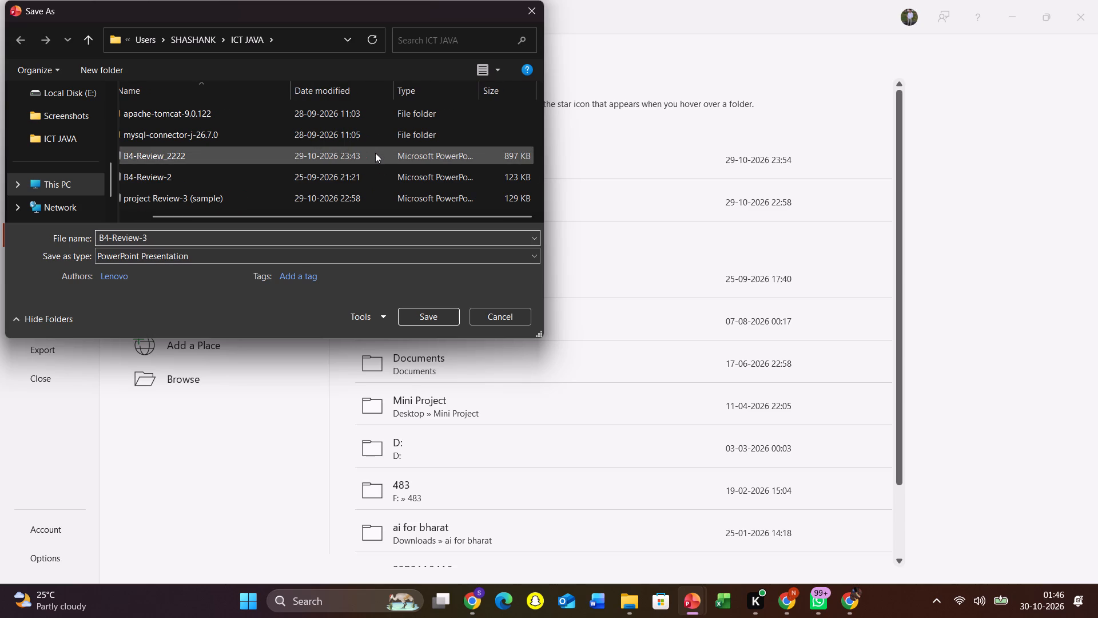
scroll(375, 153, "up", 4)
left_click(384, 248)
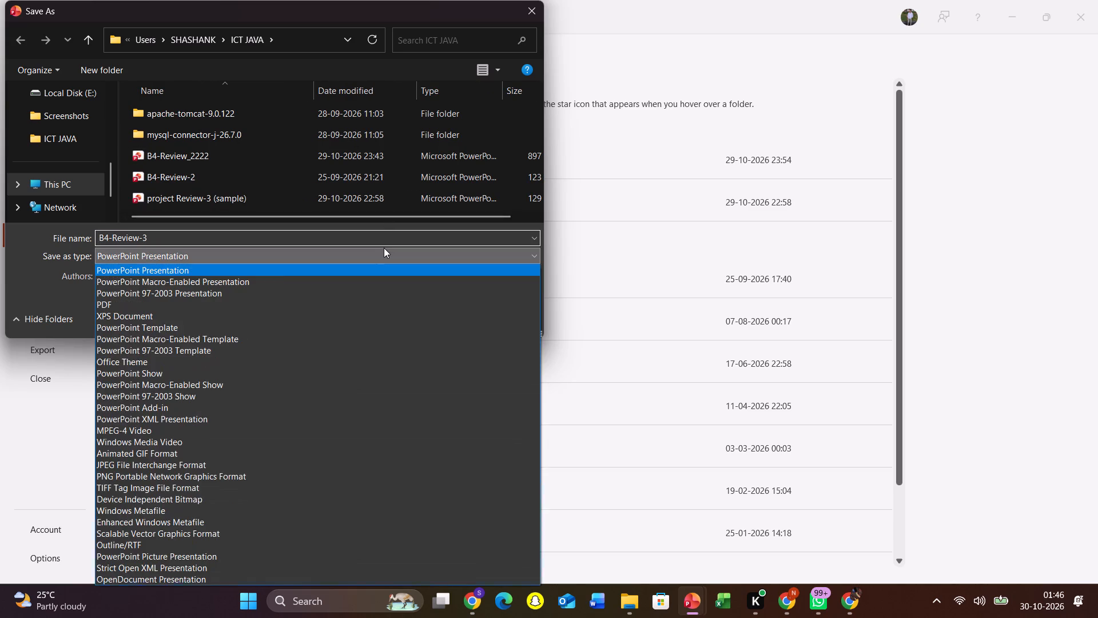
left_click(384, 248)
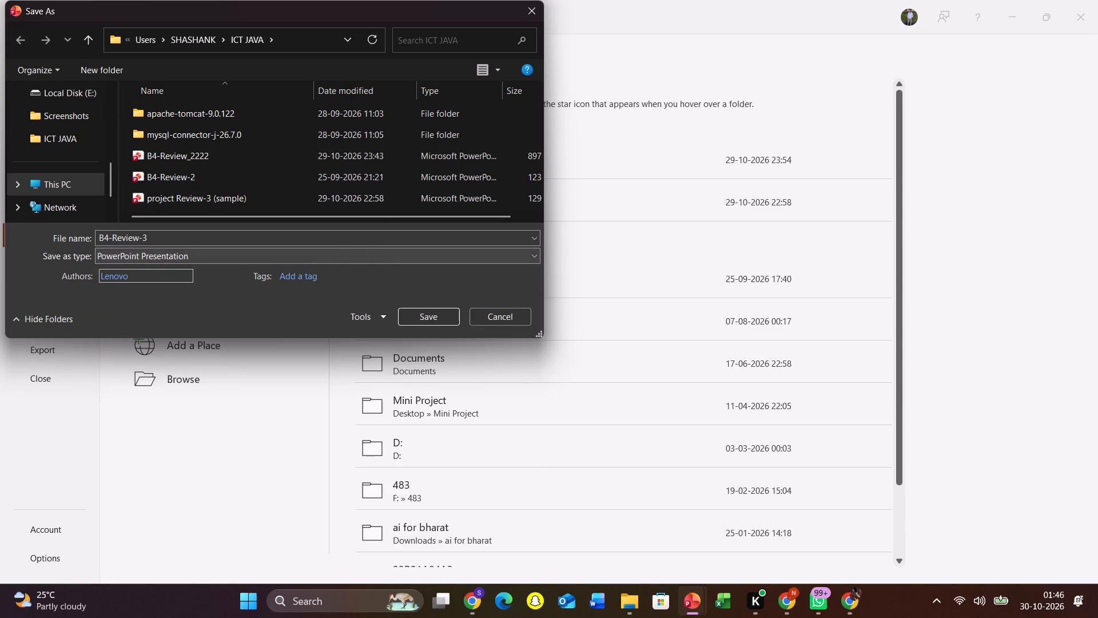
Replace the author Lenovo with the presenter's first name and save the copy in the ICT JAVA folder.
left_click(135, 281)
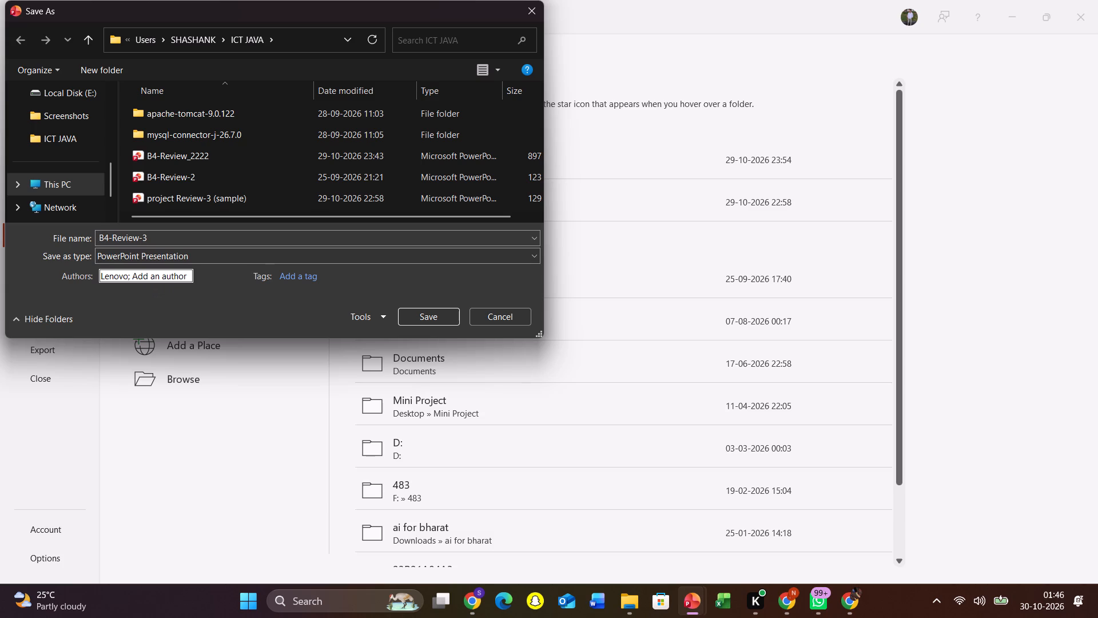
left_click(187, 279)
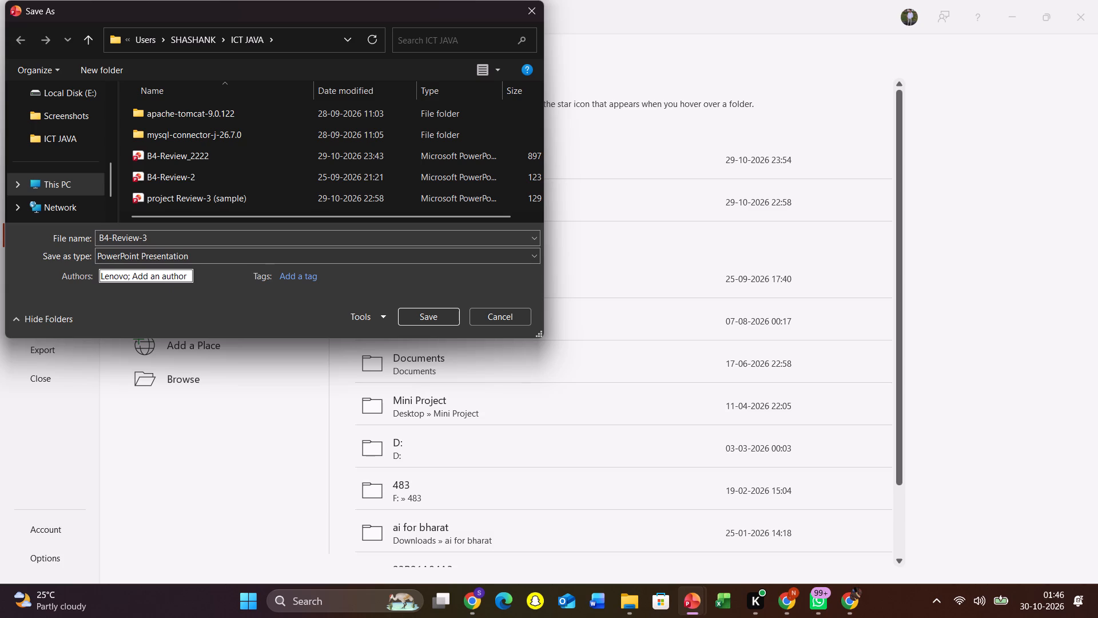
left_click(128, 276)
key("BackSpace")
type("hashank")
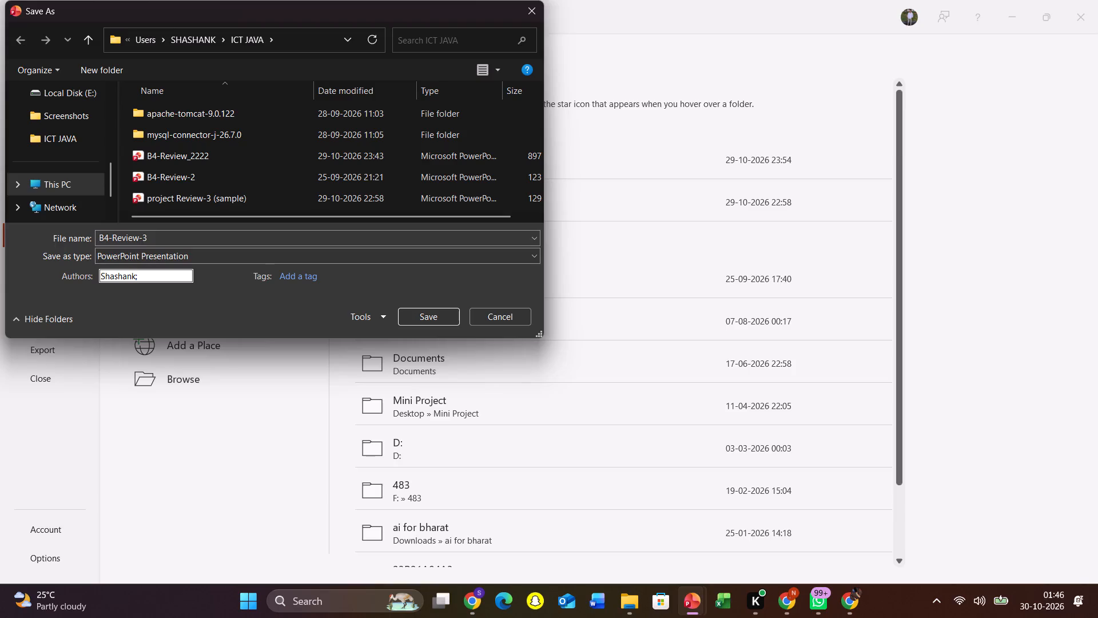
left_click(424, 315)
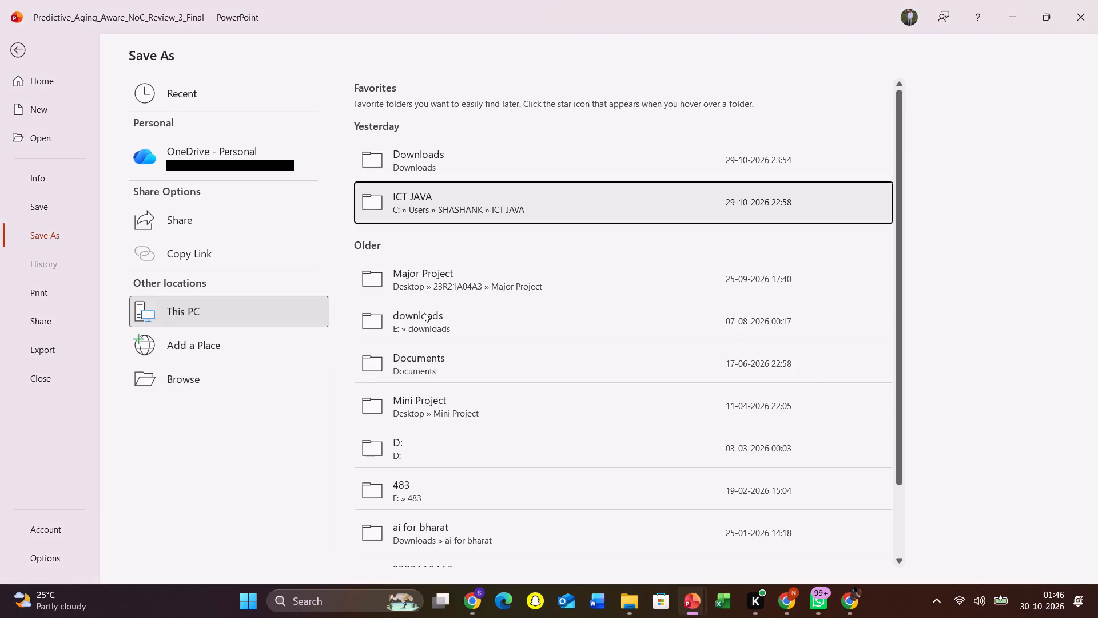
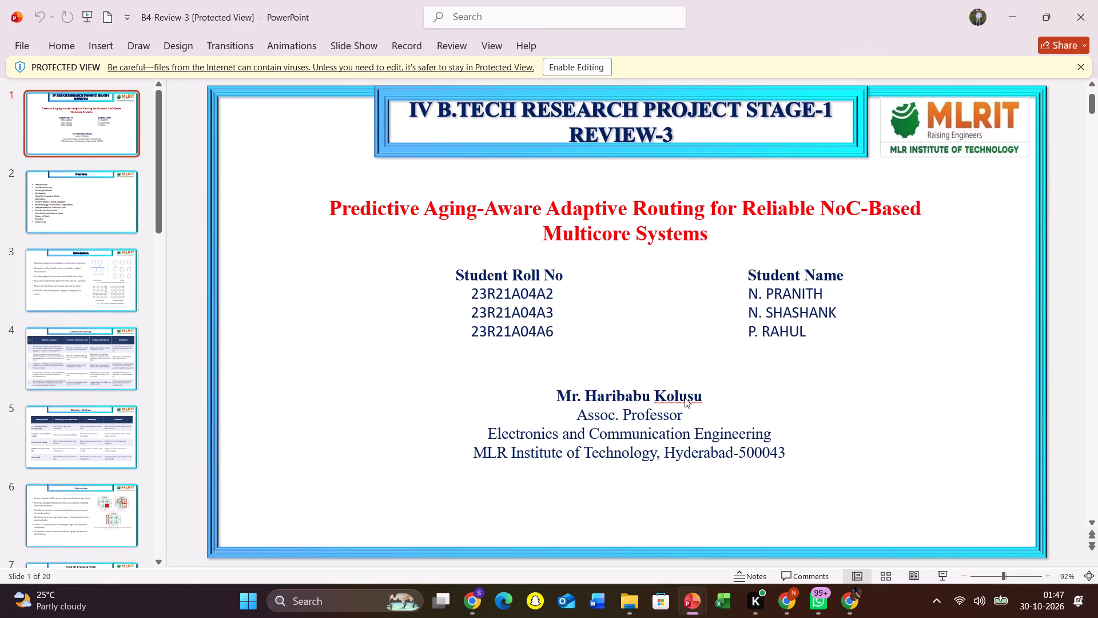
Run the slide show from the beginning and review the slides from the title through Implementation: gem5 / Garnet.
scroll(505, 252, "down", 2)
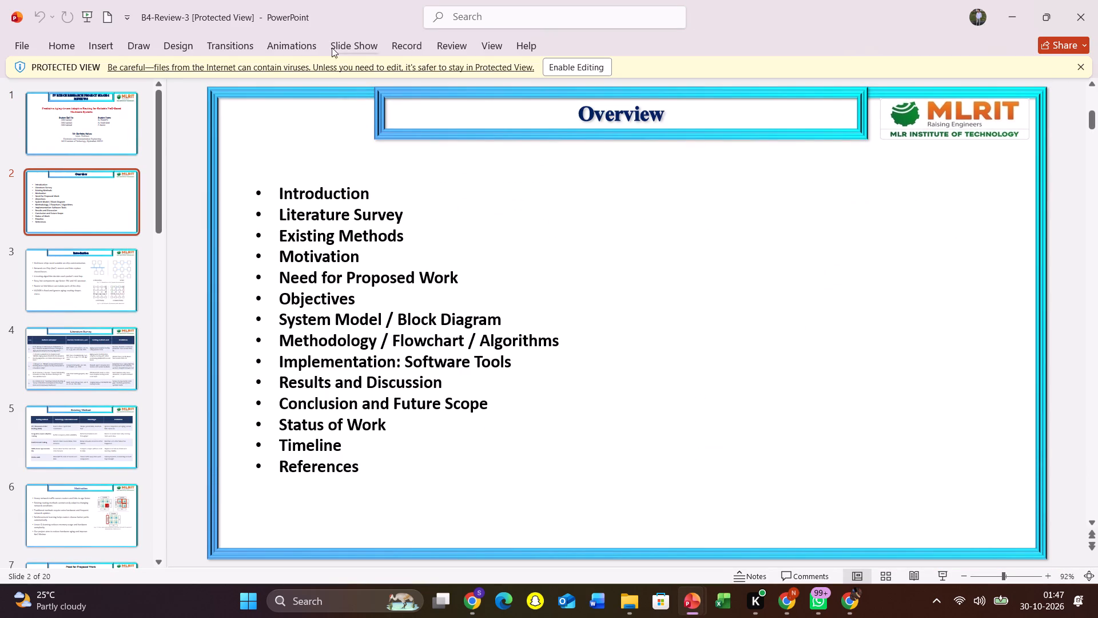
left_click(344, 45)
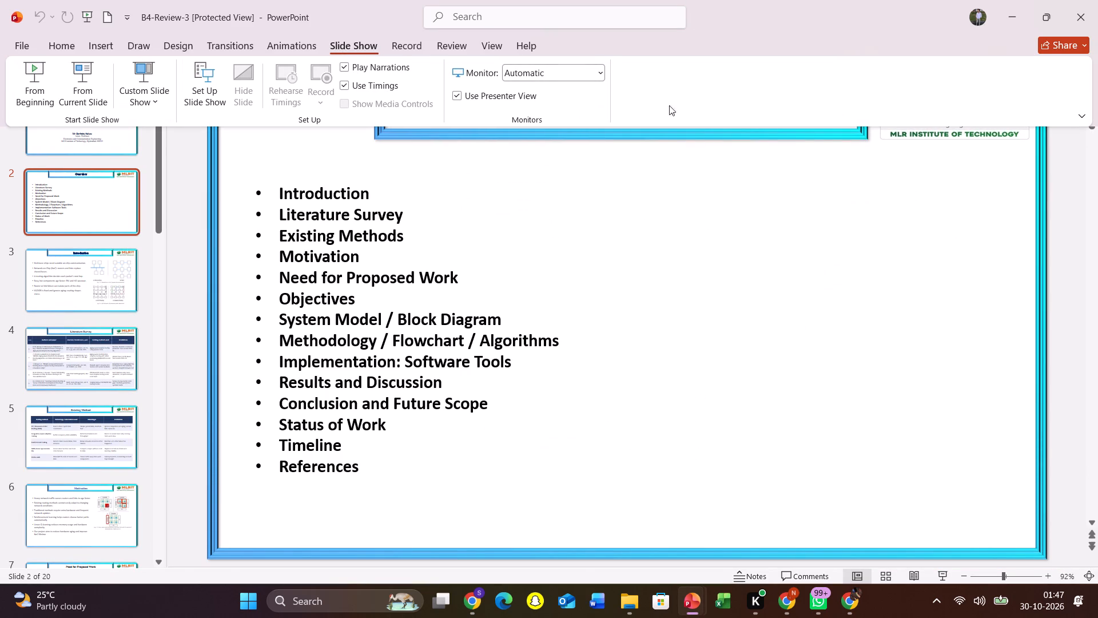
left_click(31, 78)
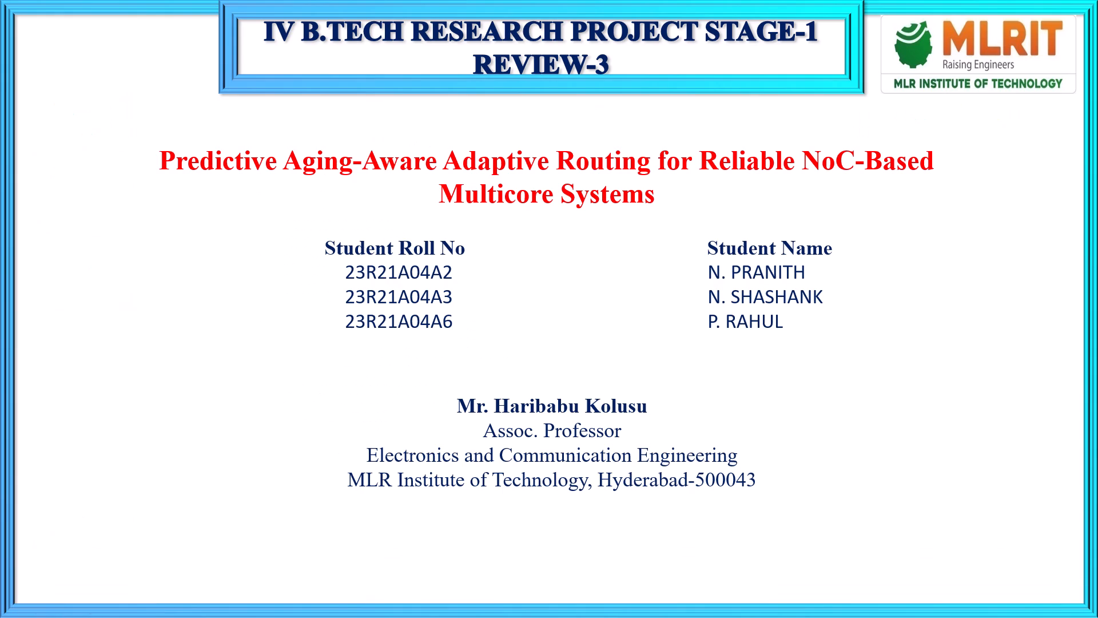
key("Return")
key("Return")
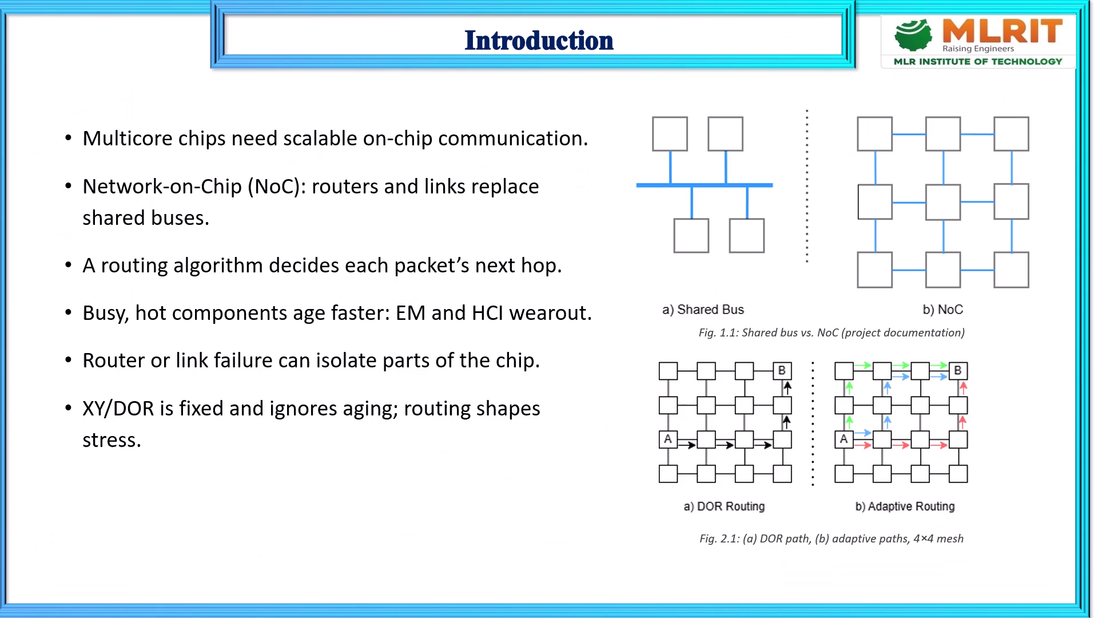
key("Return")
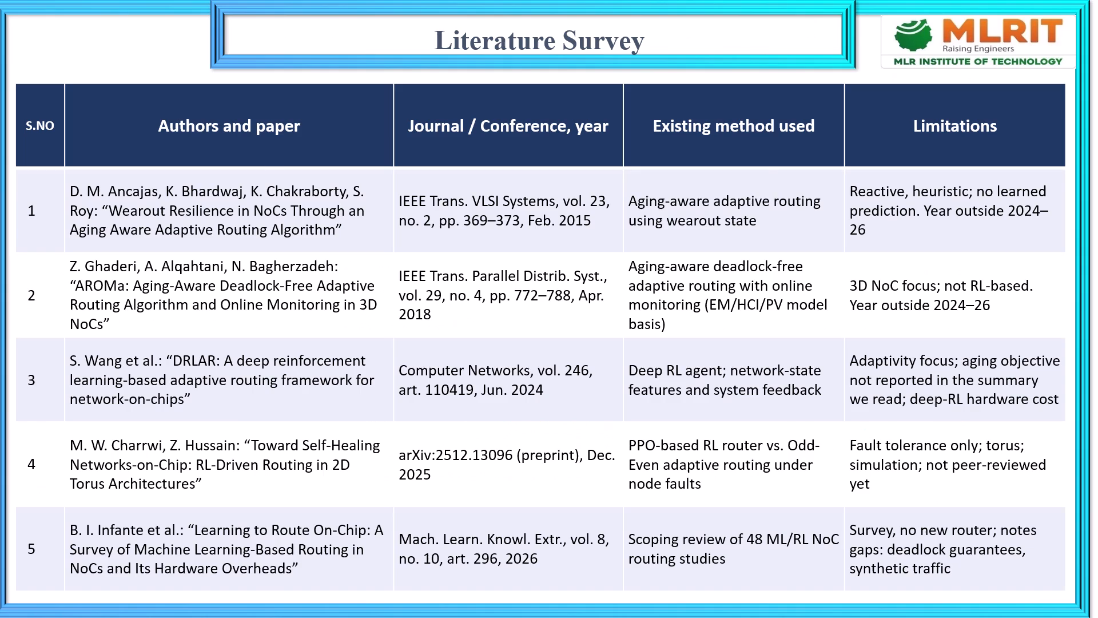
key("Return")
key("Return")
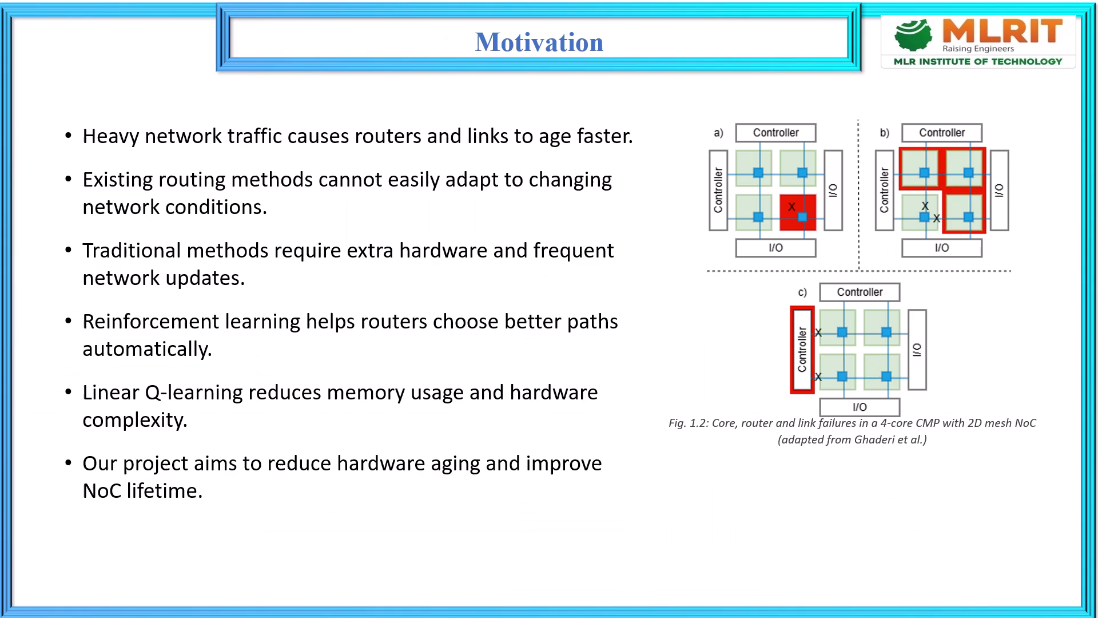
key("Return")
key("Return")
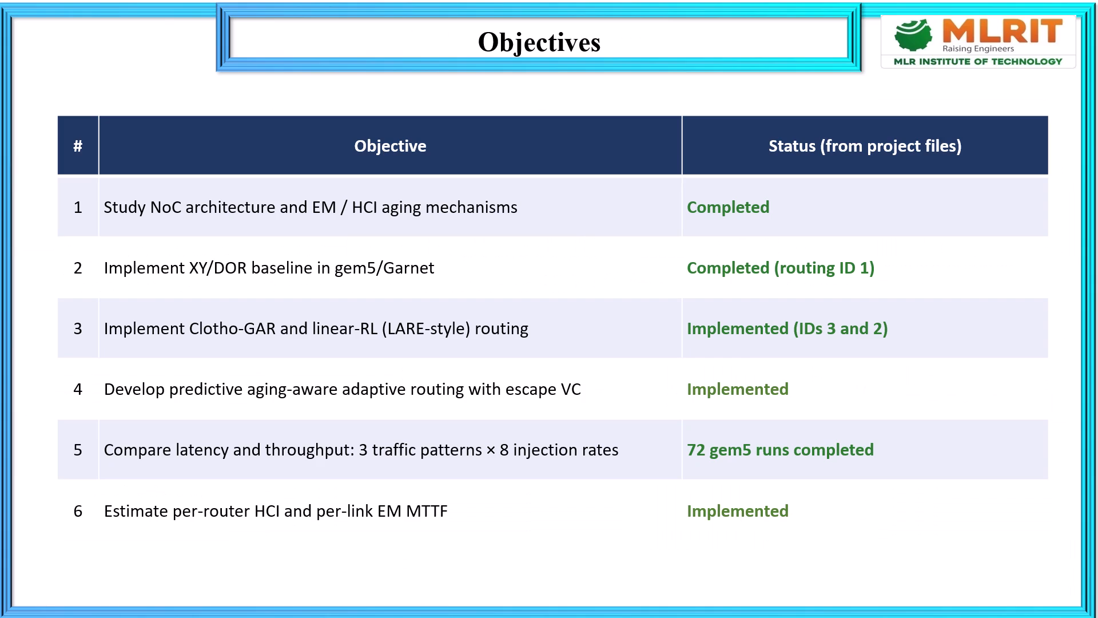
key("Return")
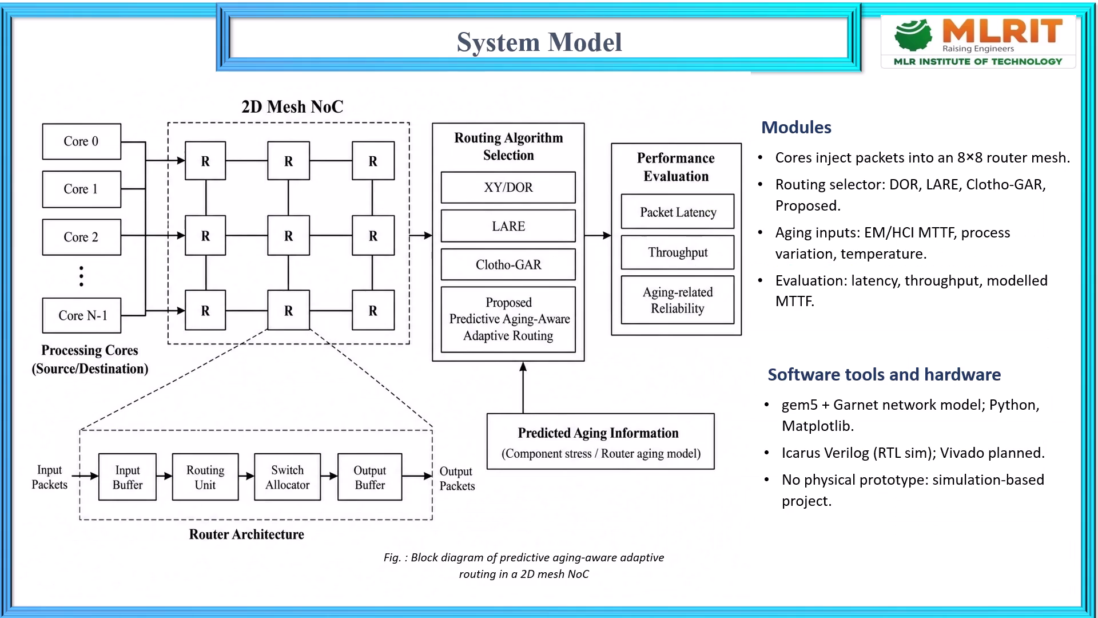
key("Return")
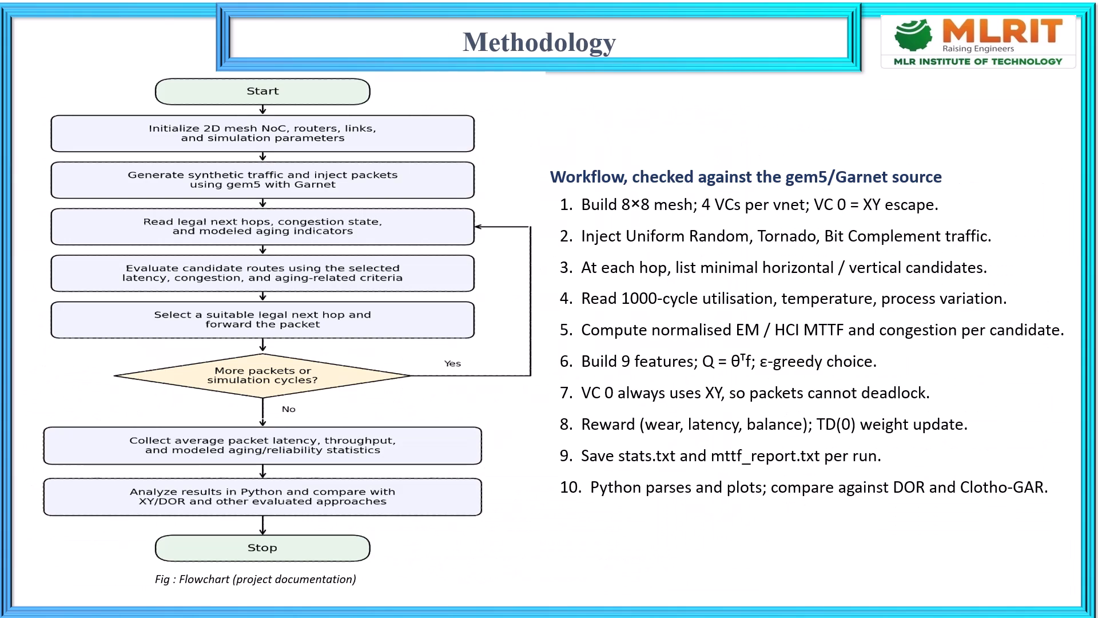
key("Return")
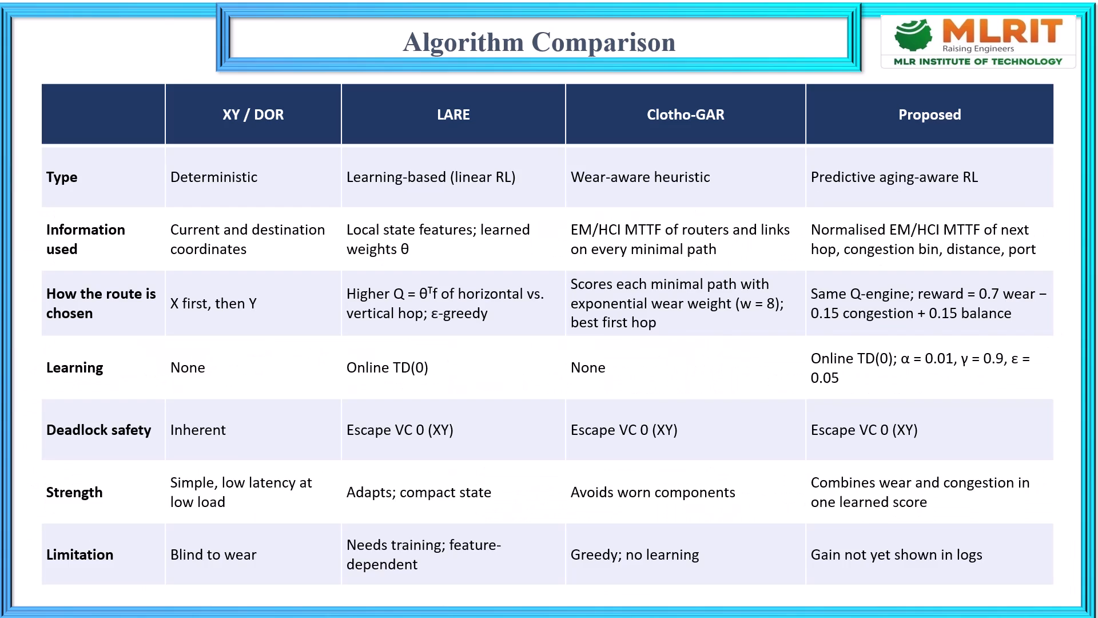
key("Return")
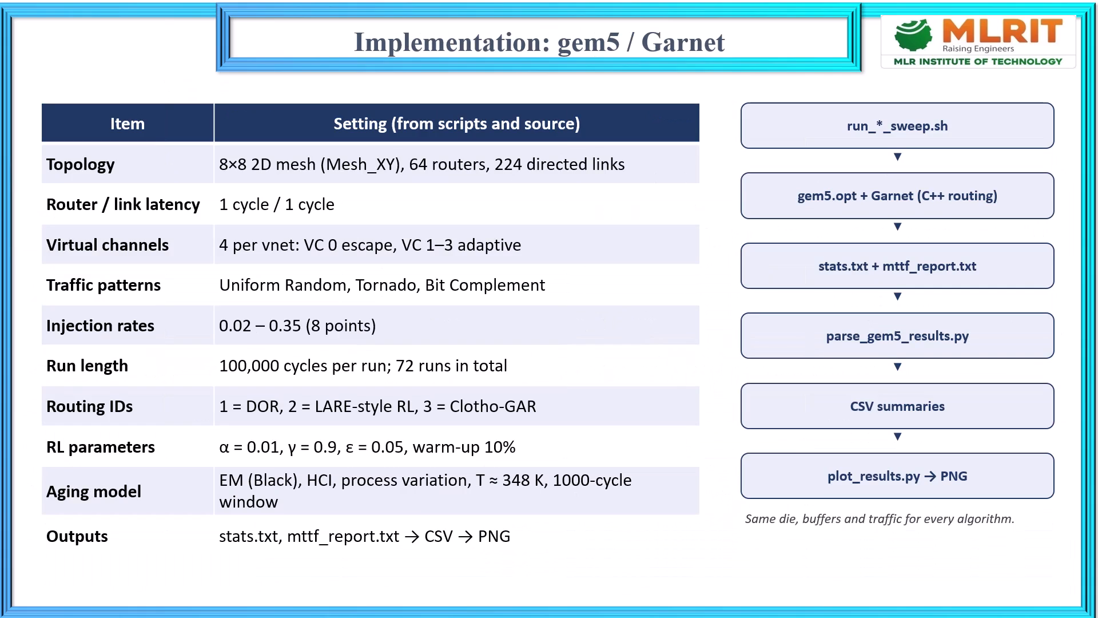
Review the remaining slides from Results: Latency and Throughput through the end of the deck, and exit the slide show.
key("Return")
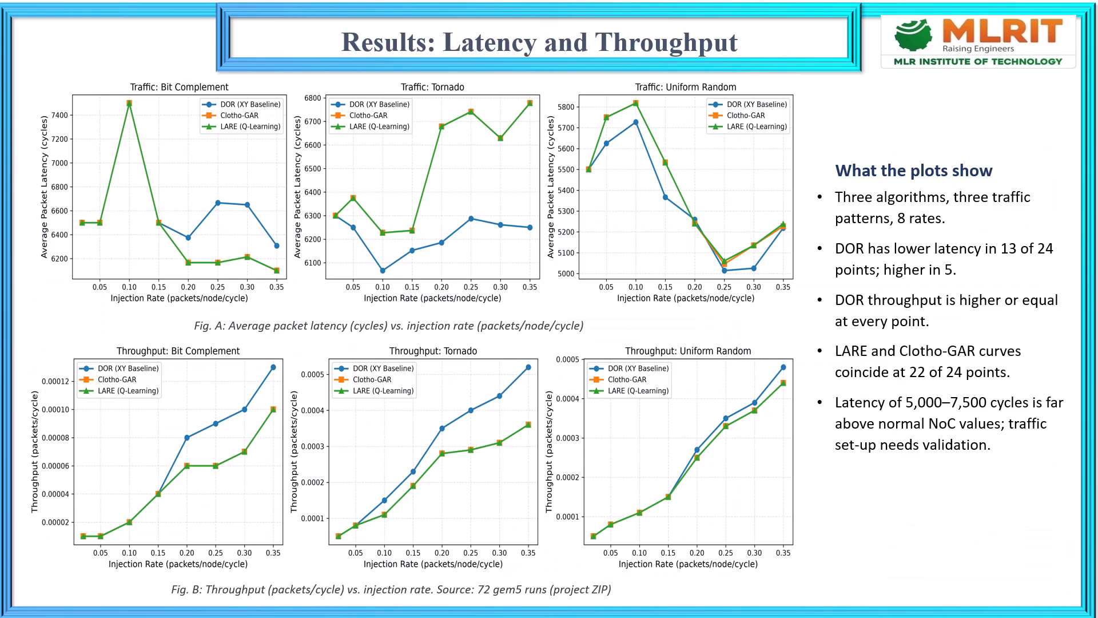
key("Return")
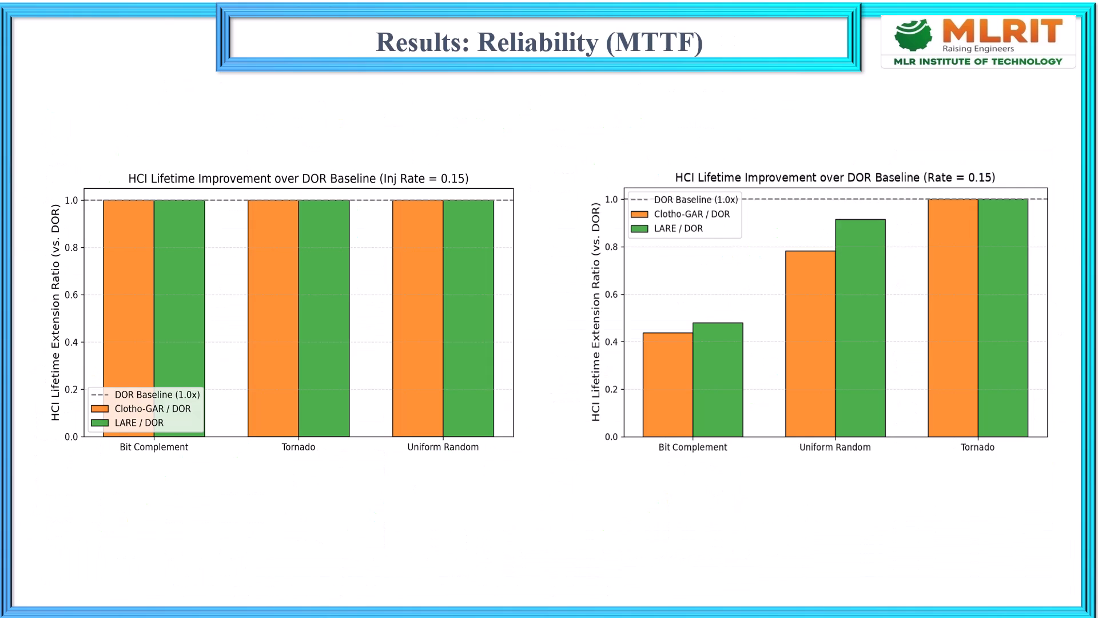
key("Return")
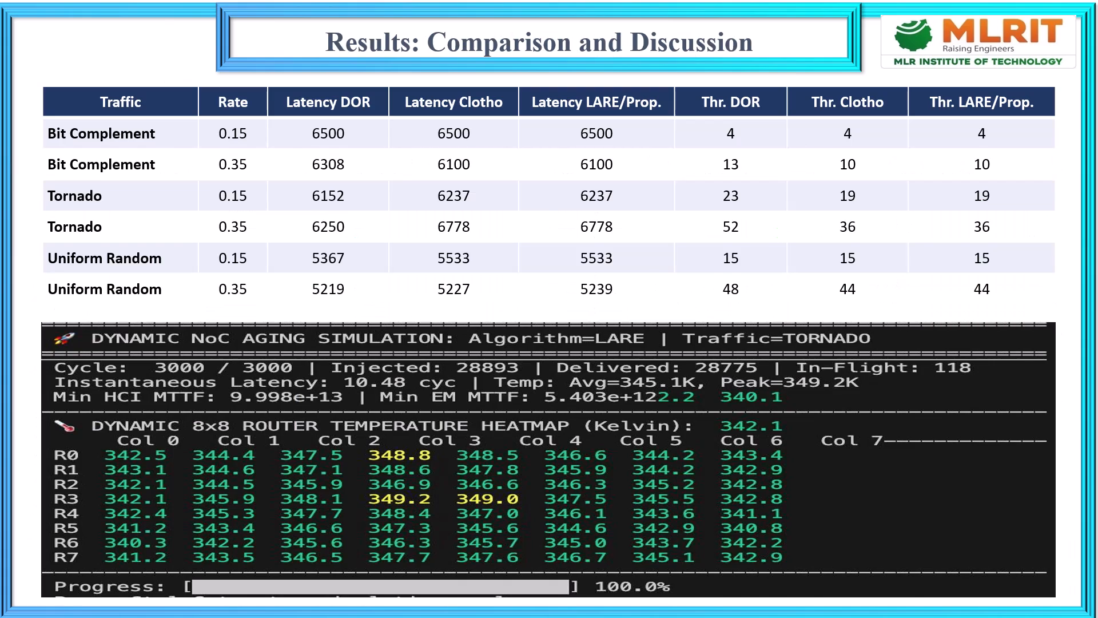
key("Return")
key("Return")
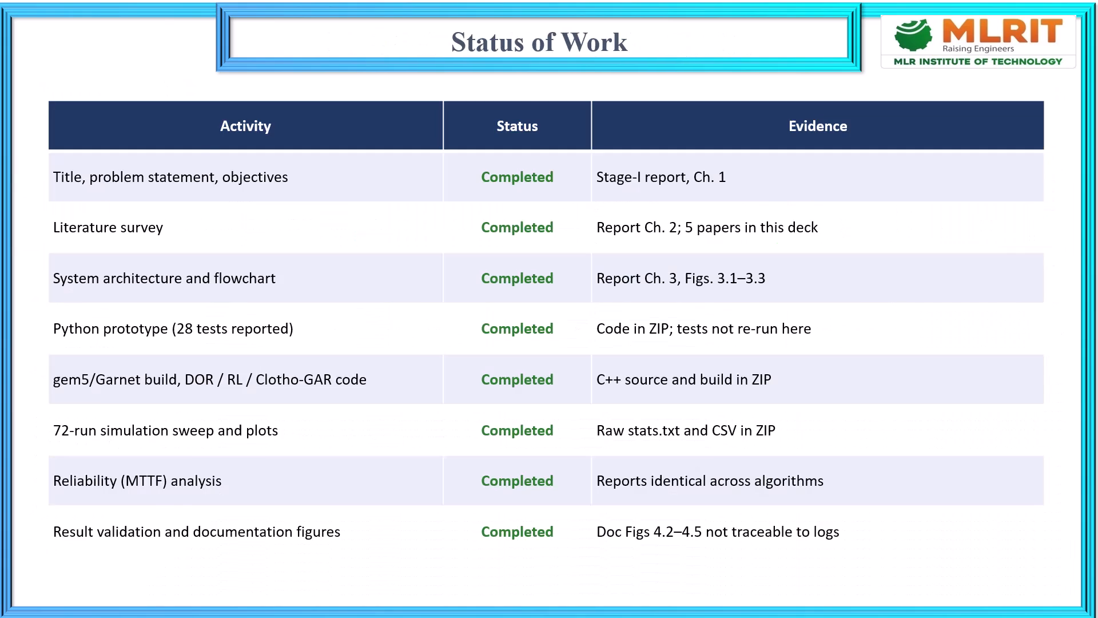
key("Return")
key("Return")
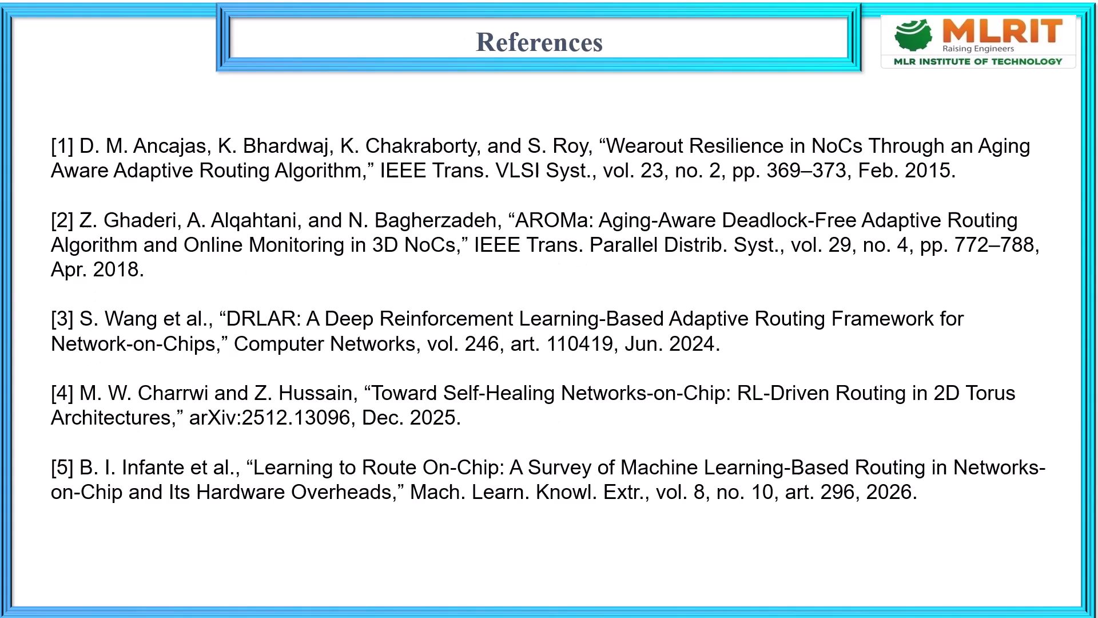
key("Return")
key("Return")
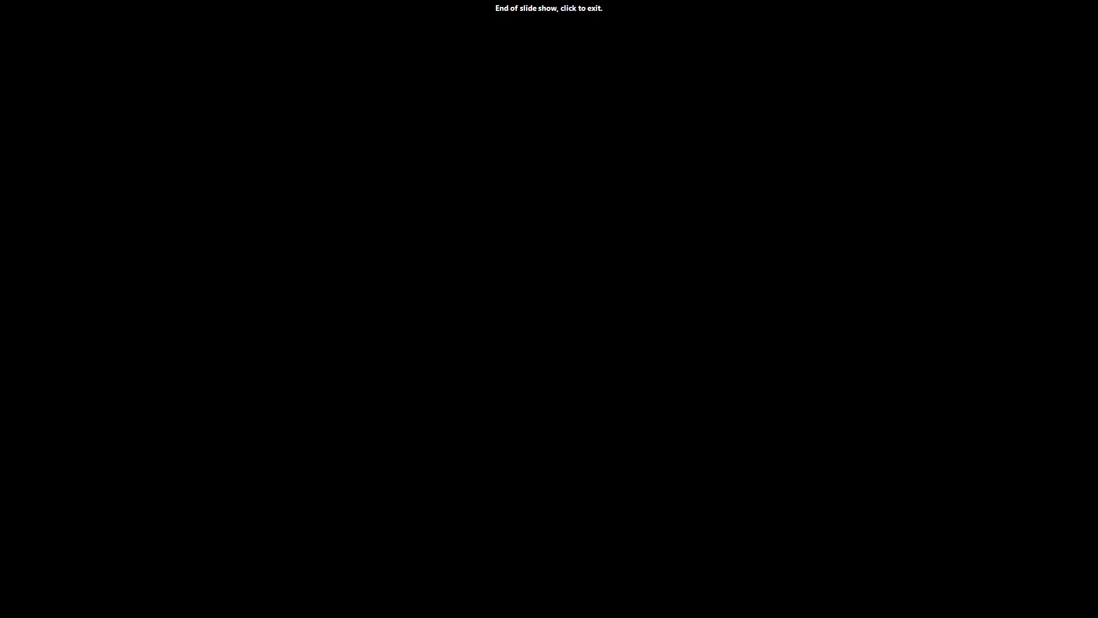
key("Escape")
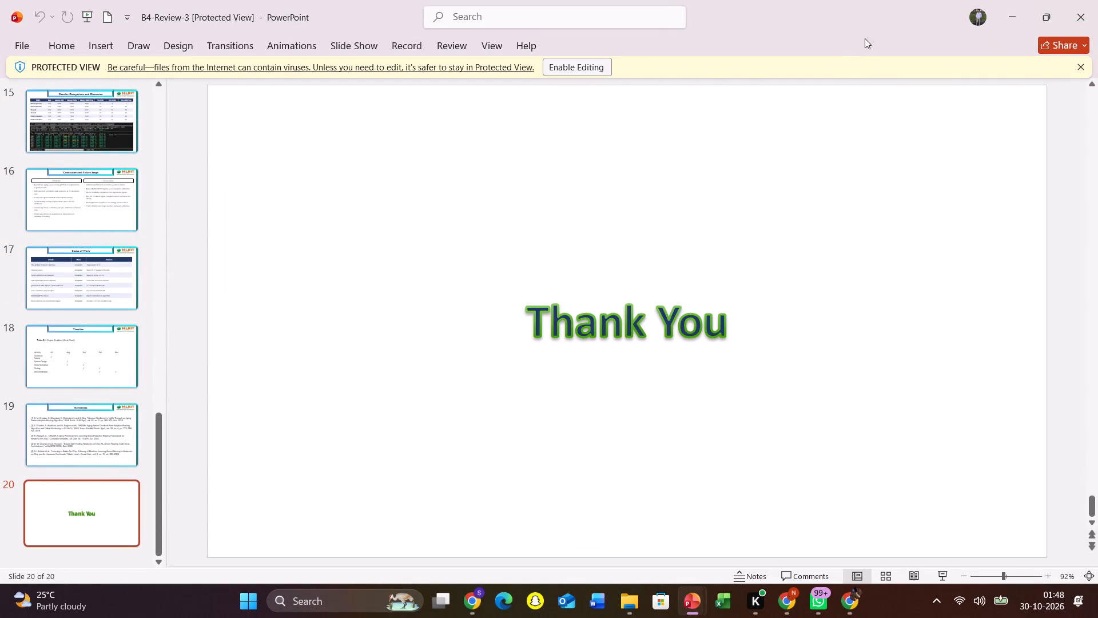
Close the B4-Review-3 presentation.
left_click(1071, 18)
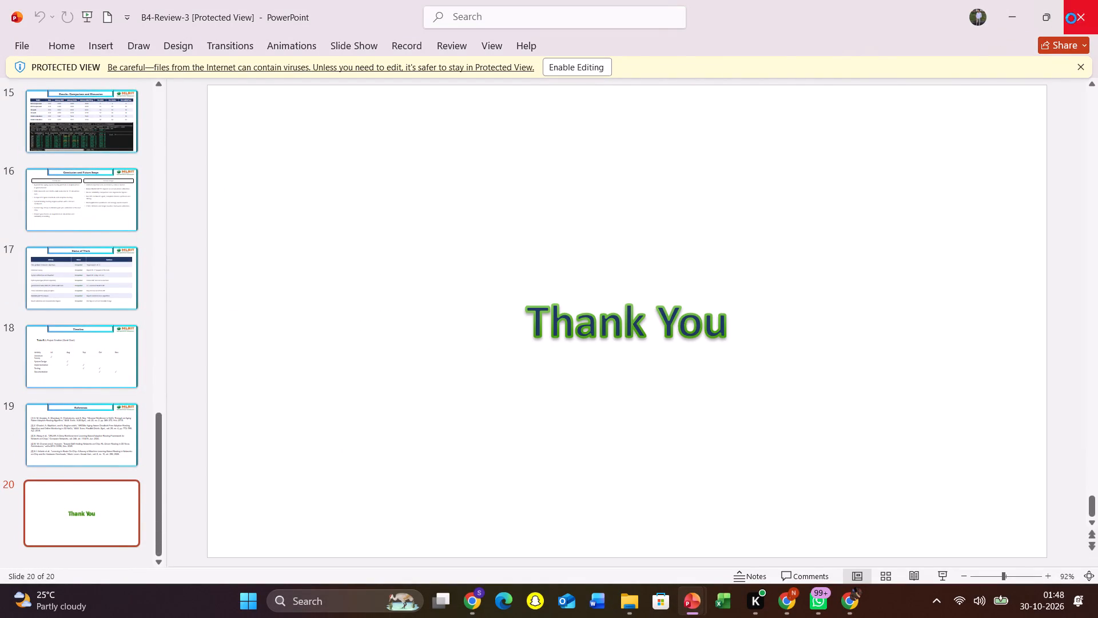
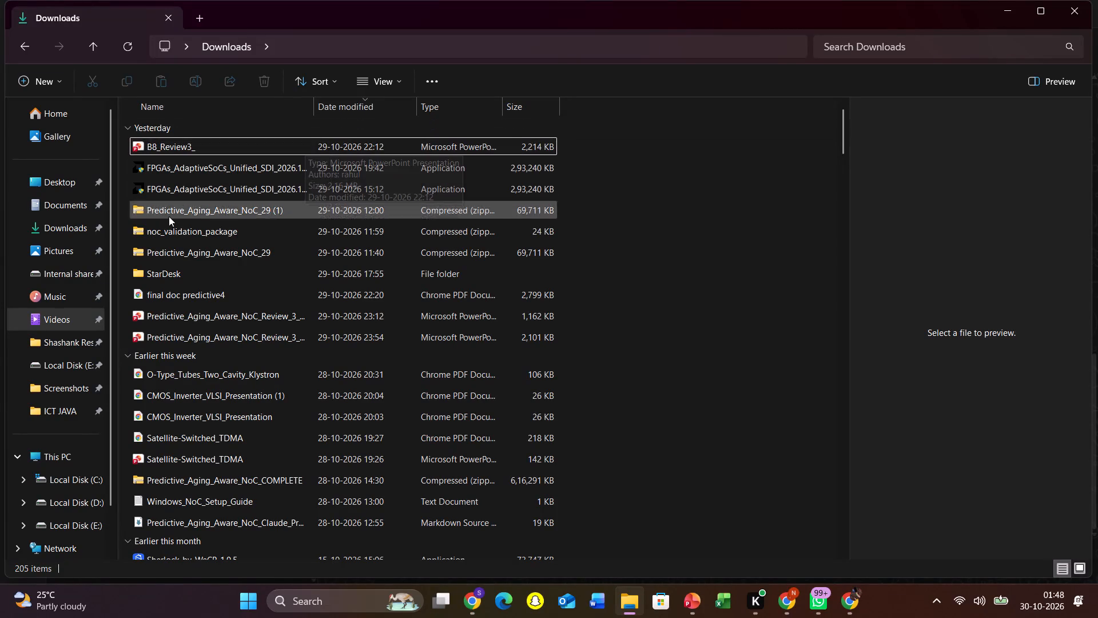
Open the B4-Review-3 presentation from the ICT JAVA folder.
left_click(63, 403)
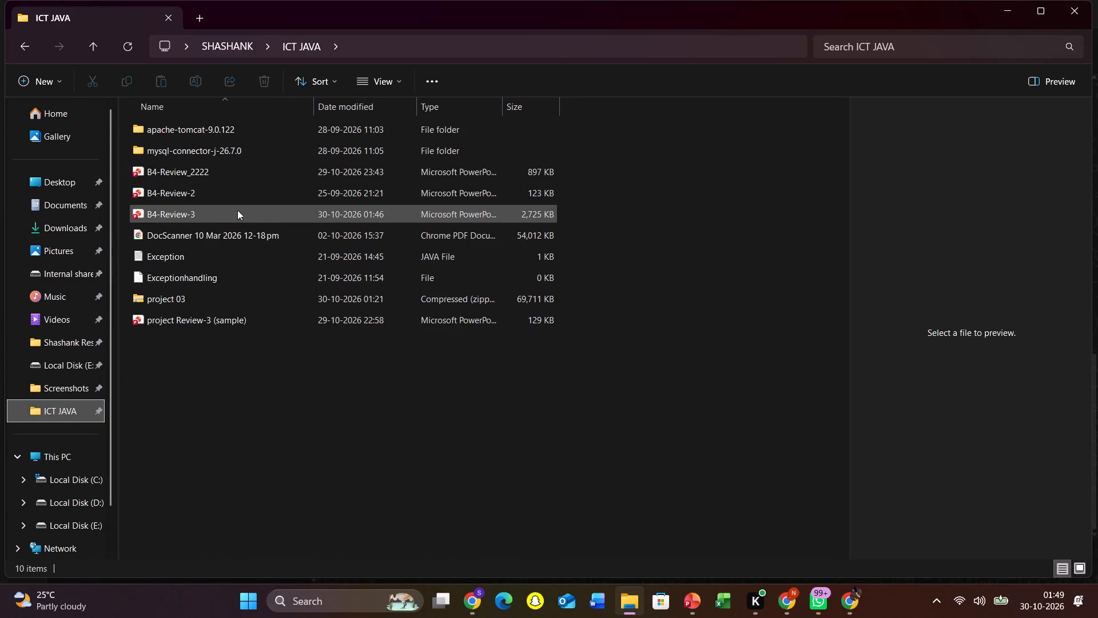
left_click(233, 219)
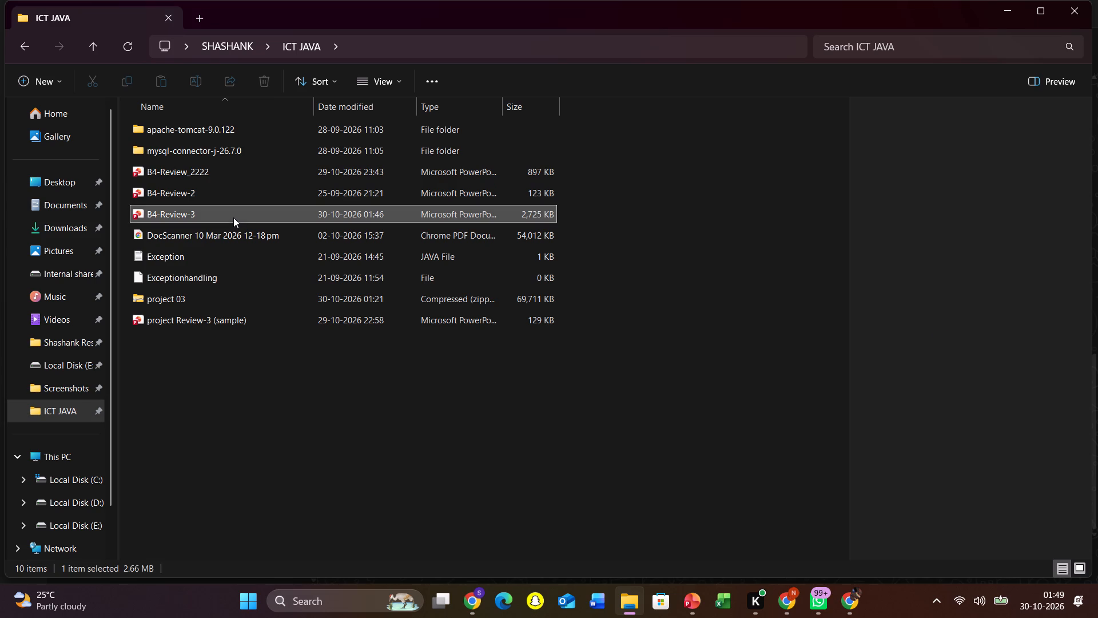
double_click(233, 216)
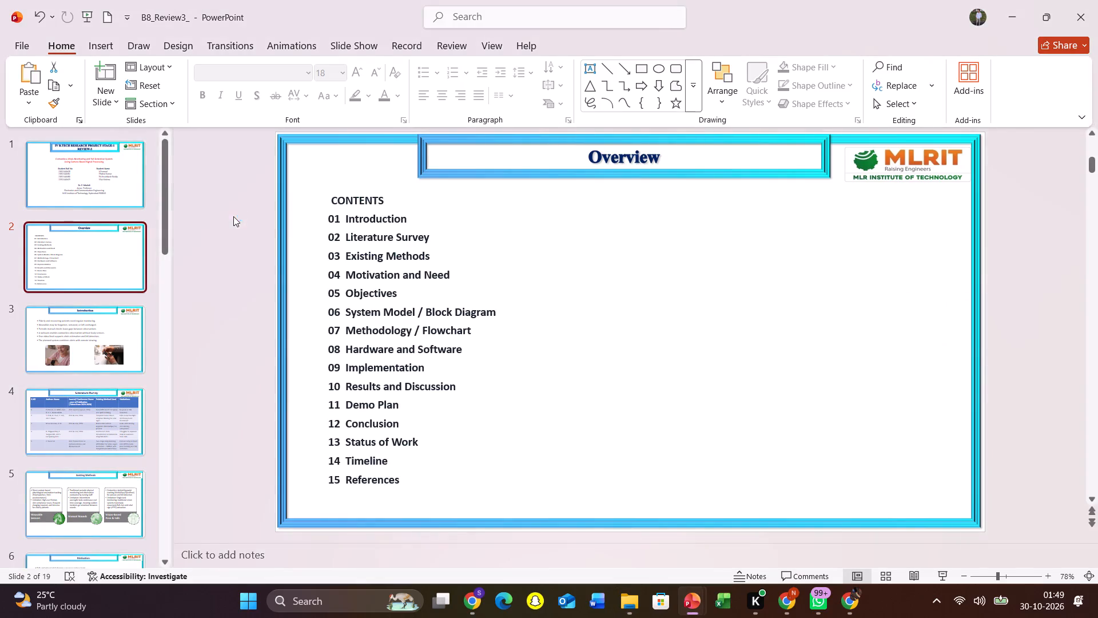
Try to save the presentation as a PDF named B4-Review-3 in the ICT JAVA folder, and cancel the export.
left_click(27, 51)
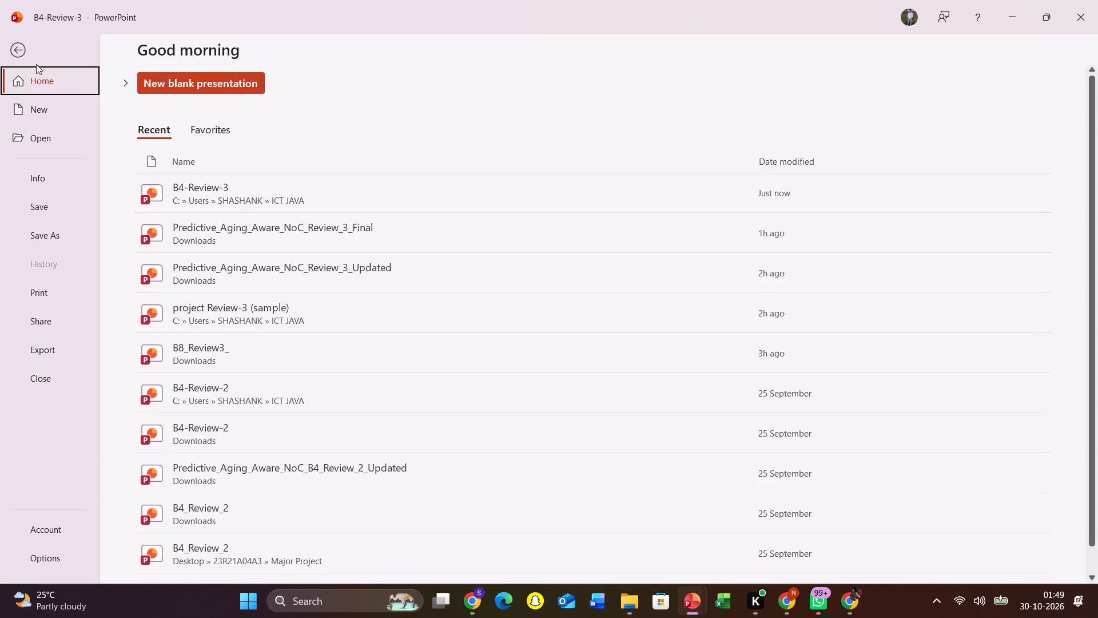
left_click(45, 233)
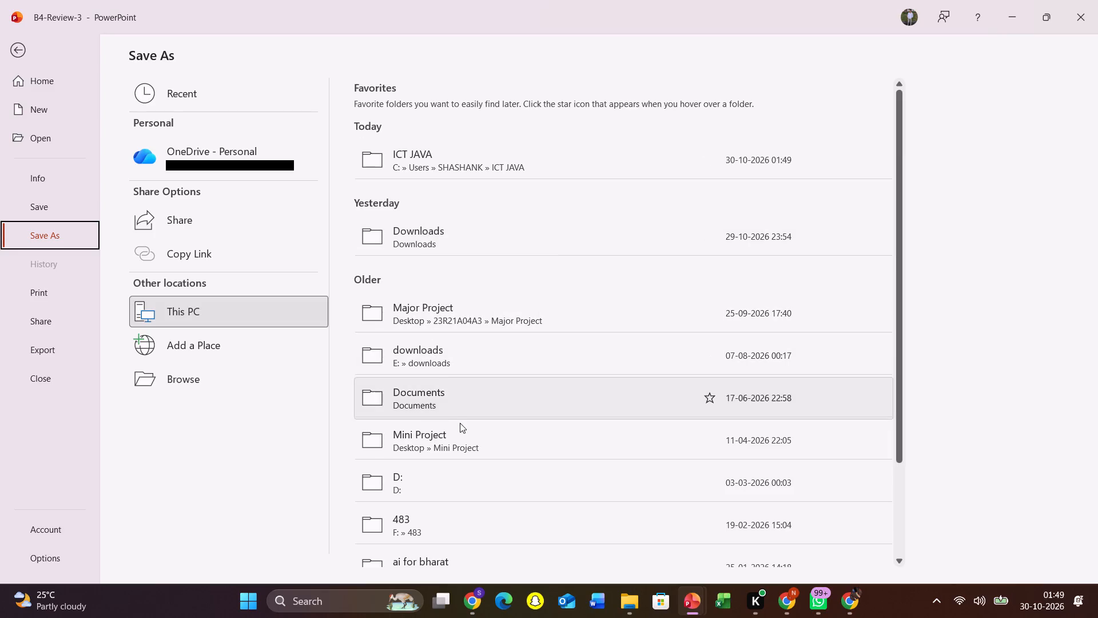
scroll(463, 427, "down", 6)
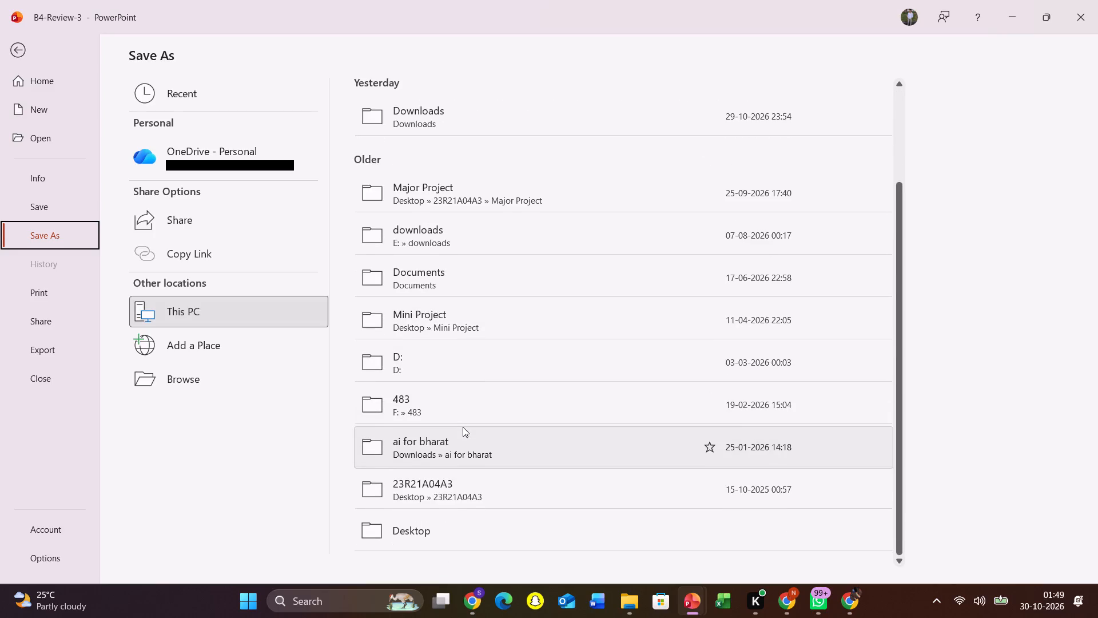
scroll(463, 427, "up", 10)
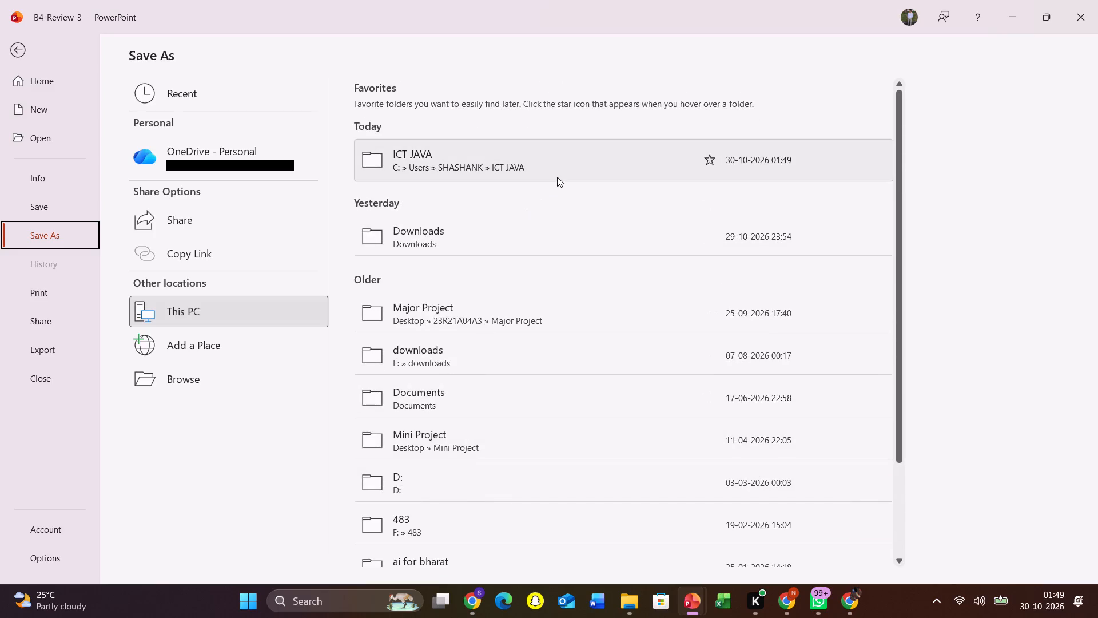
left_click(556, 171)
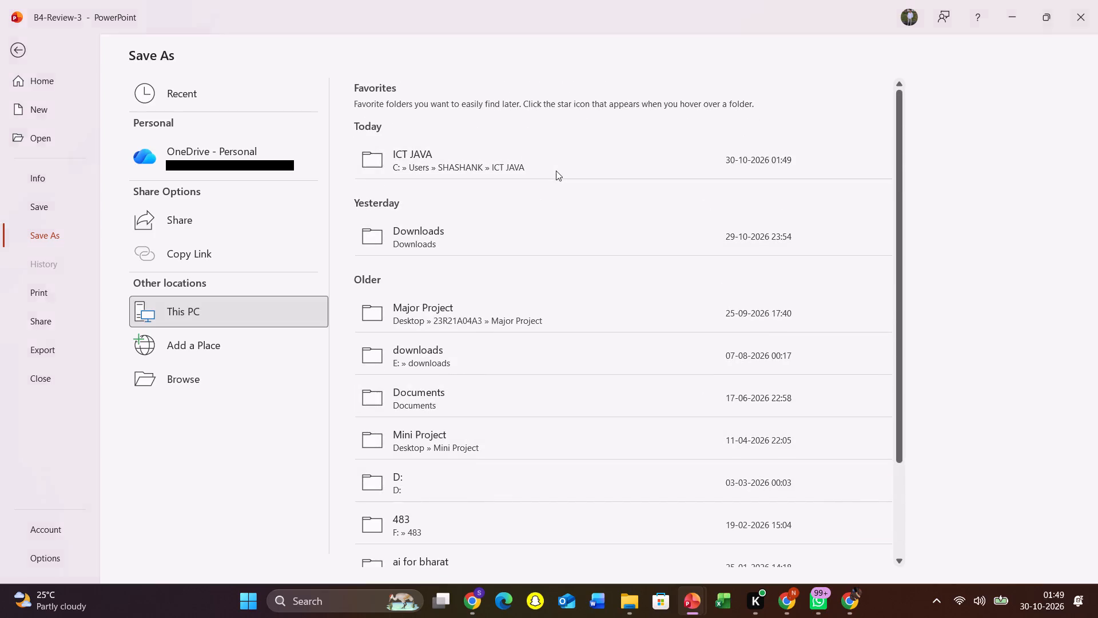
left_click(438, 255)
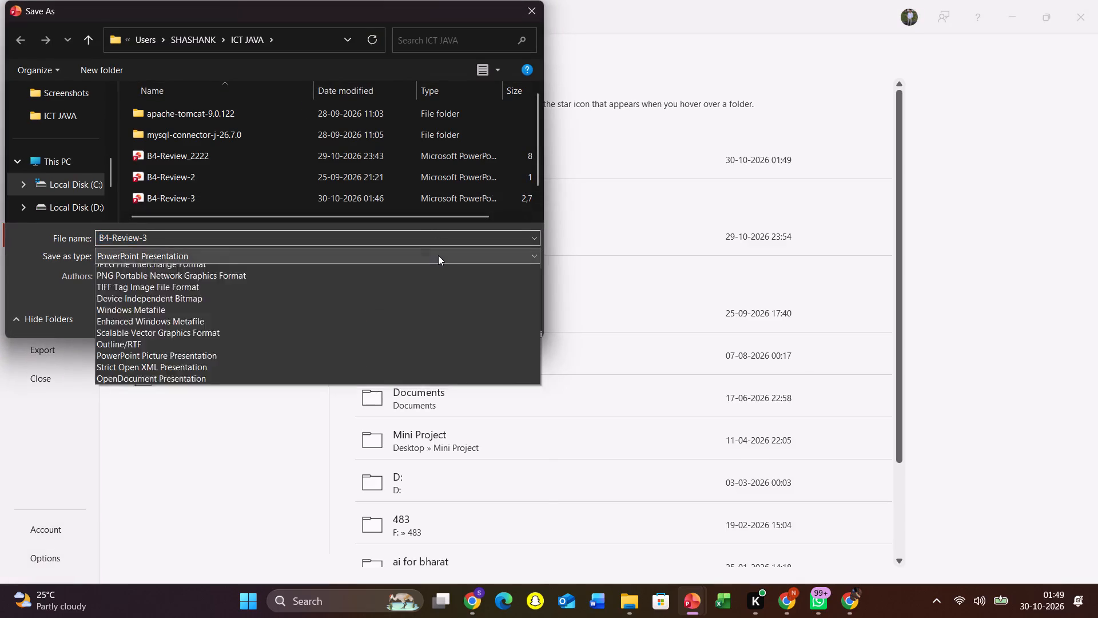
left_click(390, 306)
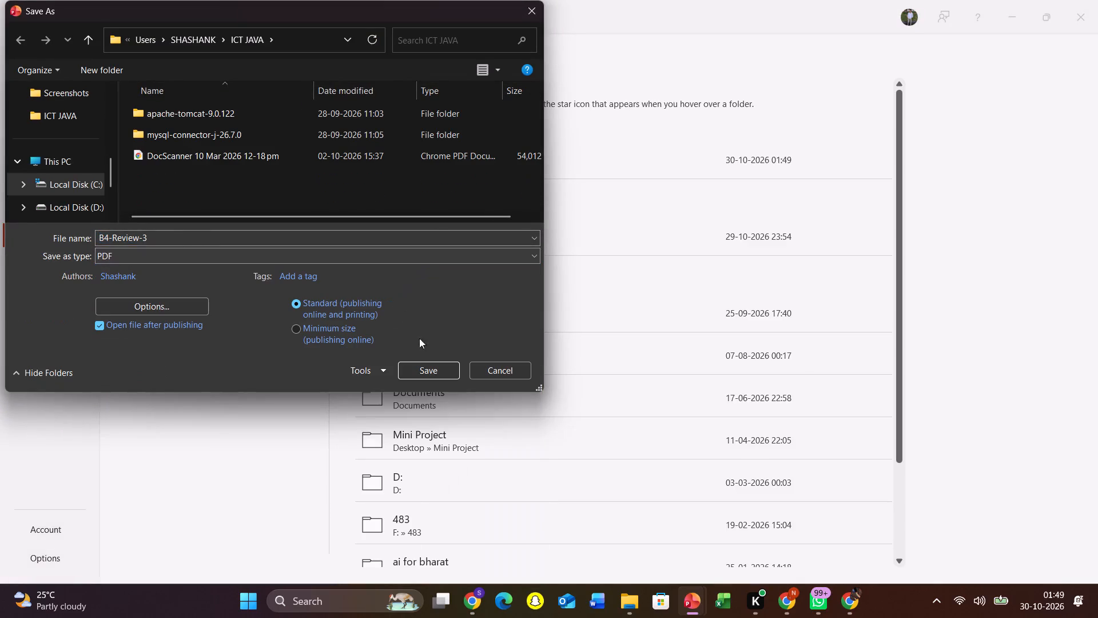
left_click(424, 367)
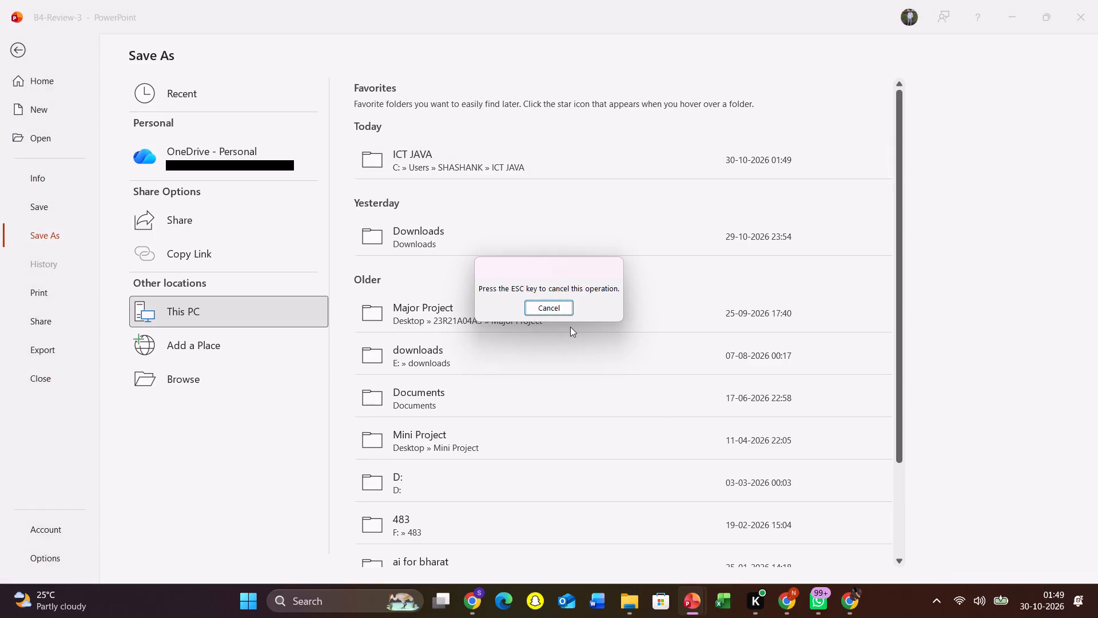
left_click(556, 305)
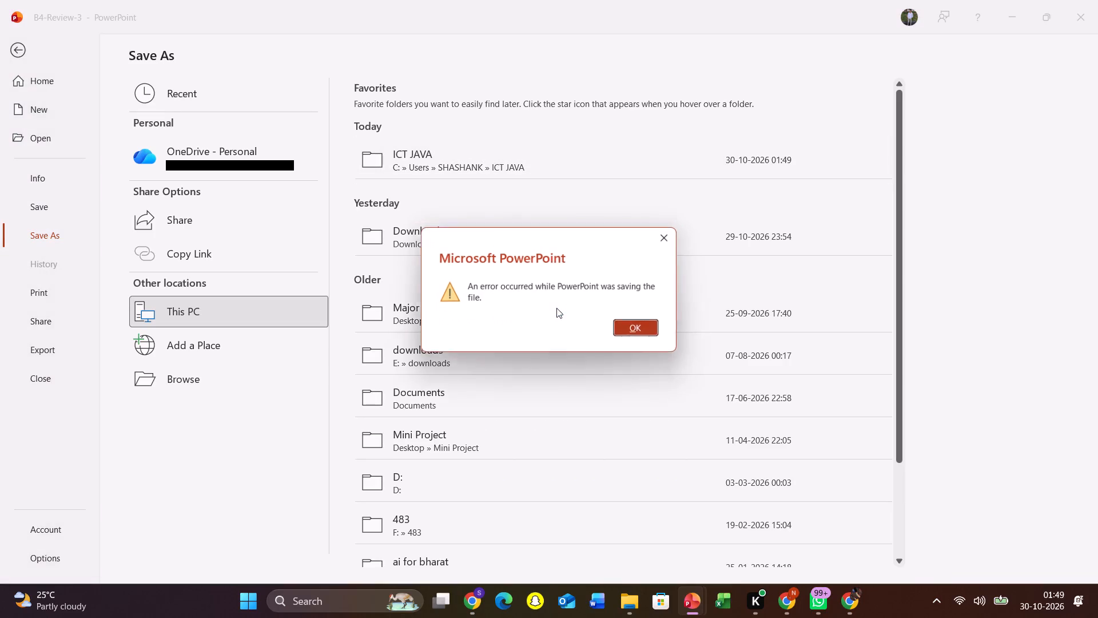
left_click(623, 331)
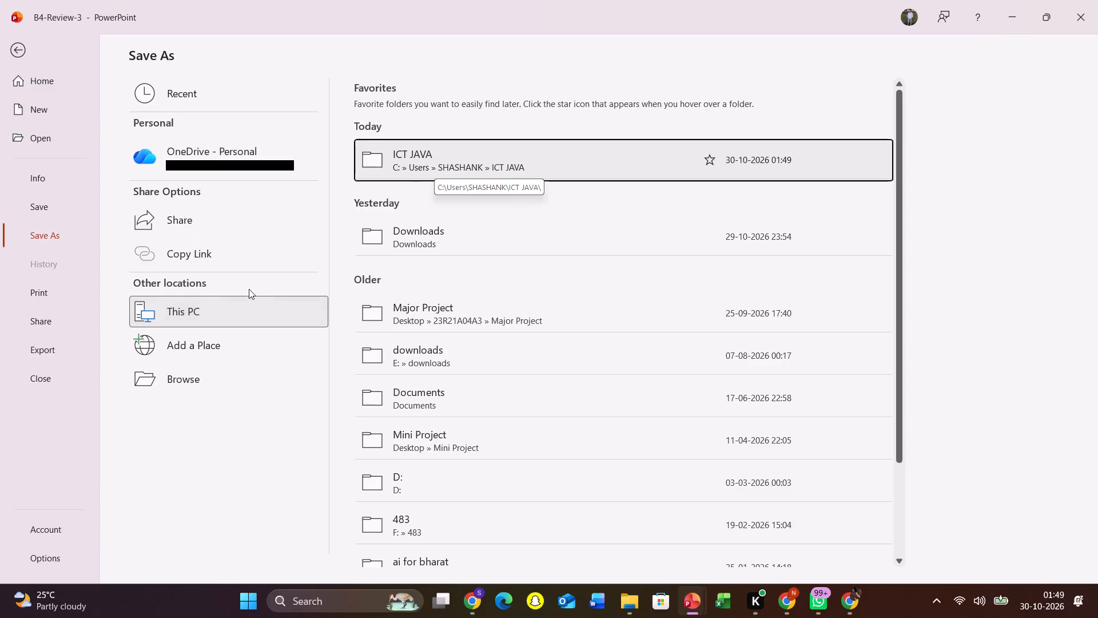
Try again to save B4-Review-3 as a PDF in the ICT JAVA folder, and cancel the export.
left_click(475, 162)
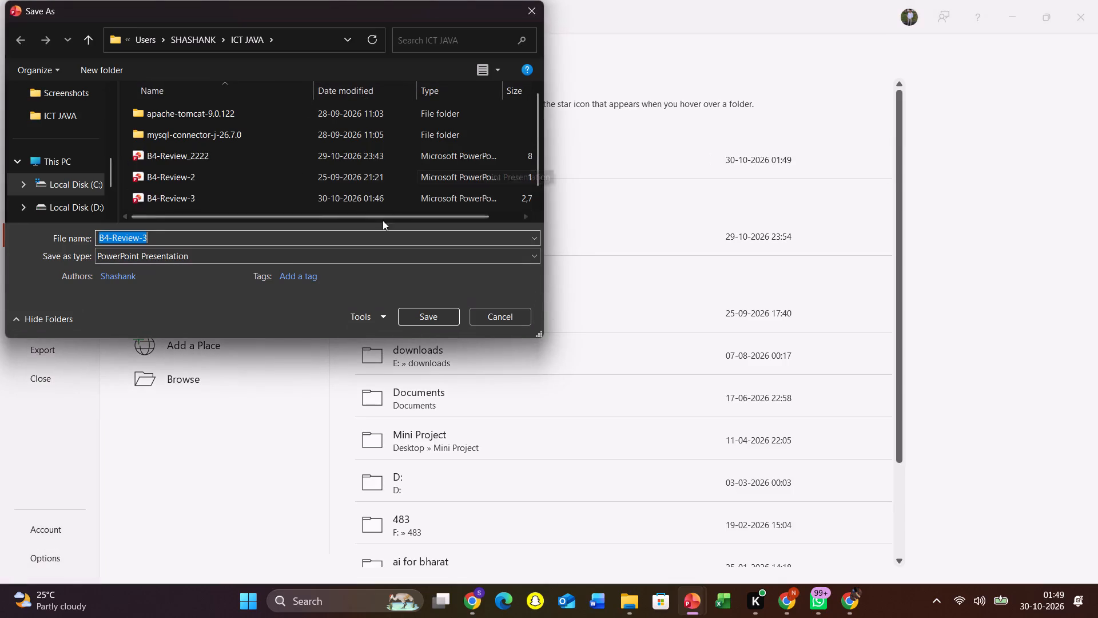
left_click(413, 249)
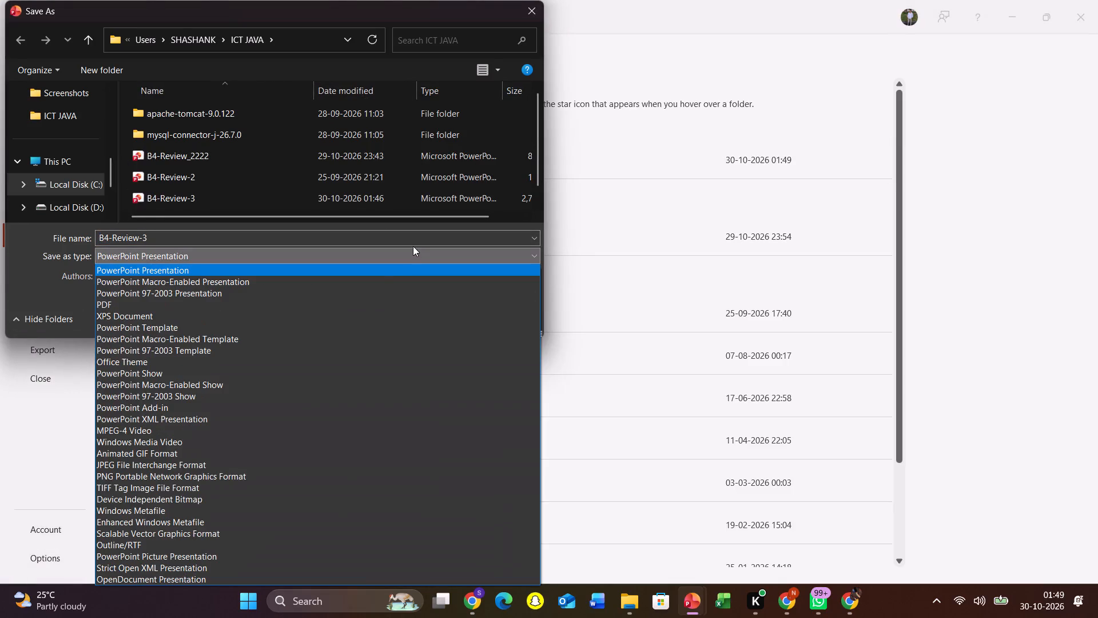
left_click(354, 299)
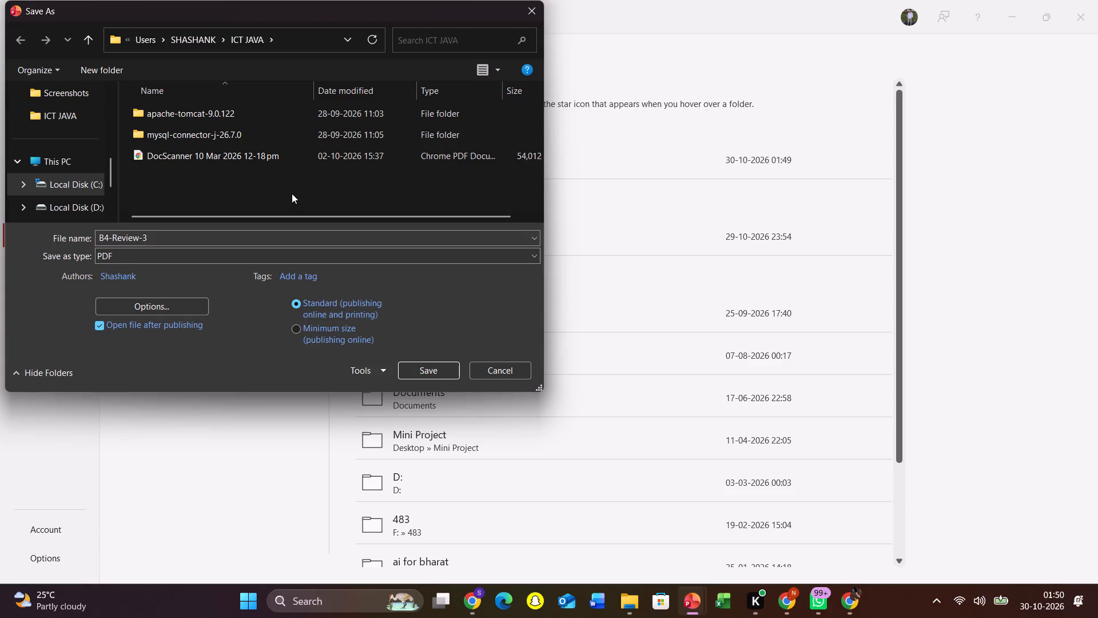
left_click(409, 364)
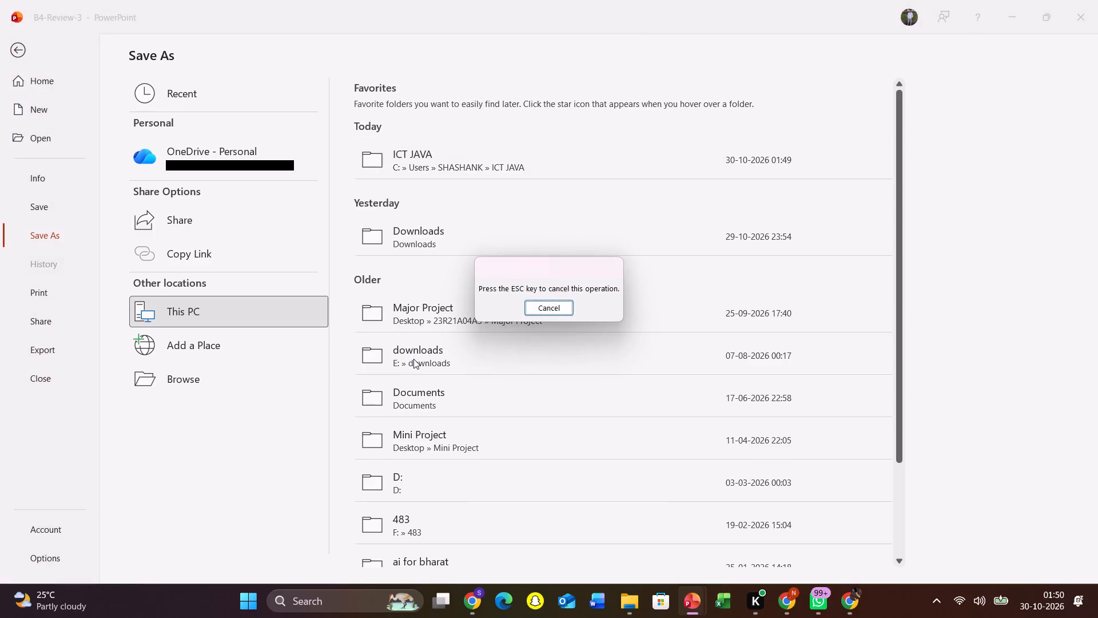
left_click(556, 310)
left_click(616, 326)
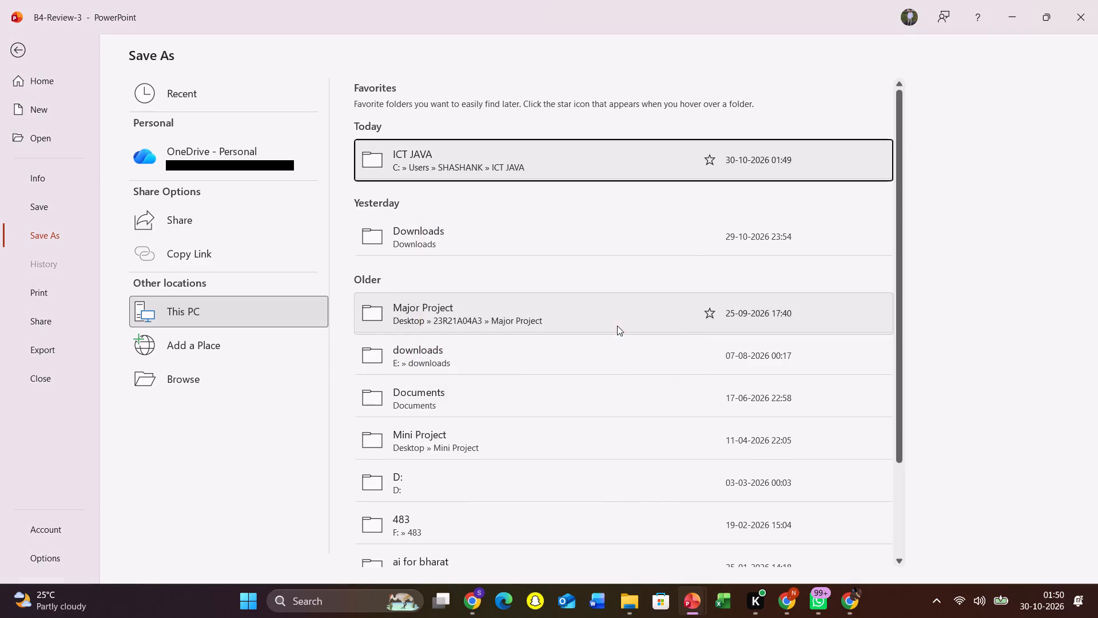
Switch to File Explorer and close all open presentations, discarding the changes to project Review-3 (sample).
left_click(627, 598)
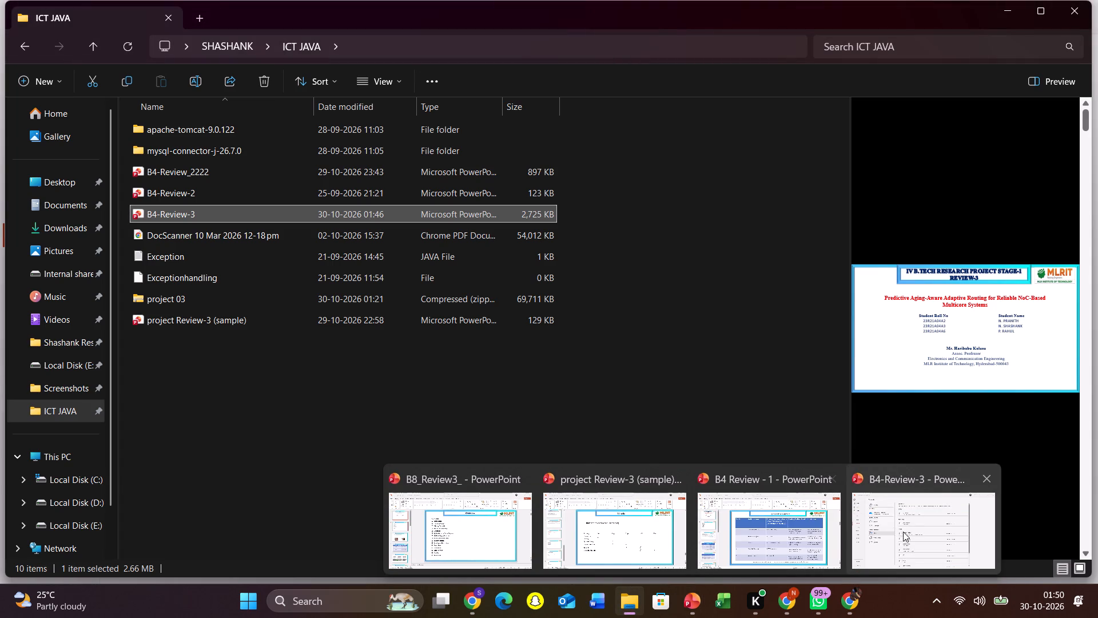
left_click(986, 476)
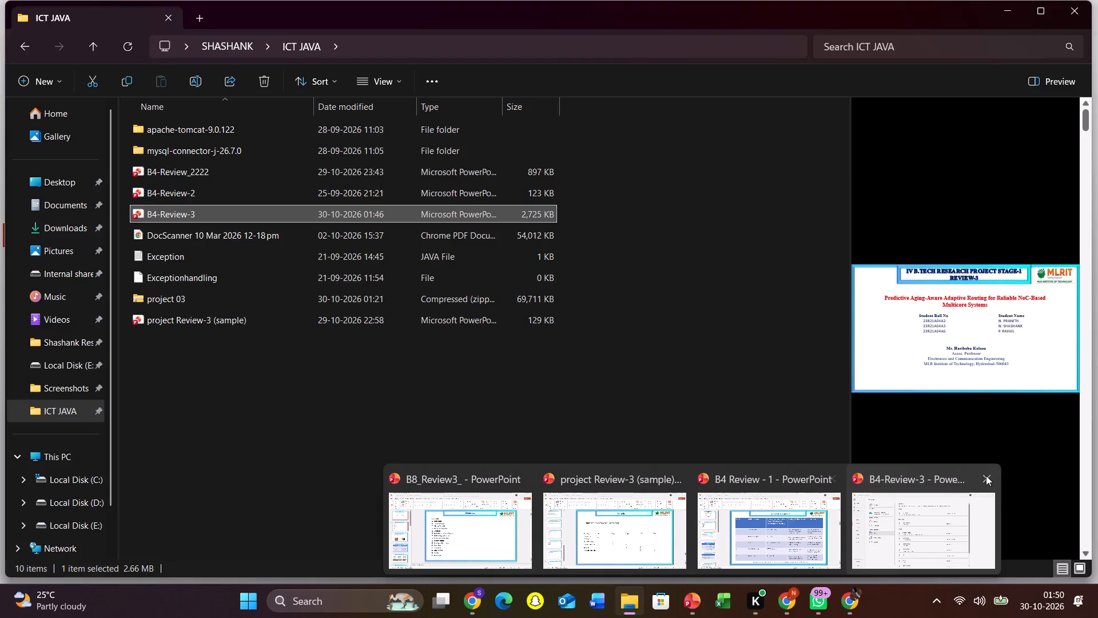
left_click(983, 480)
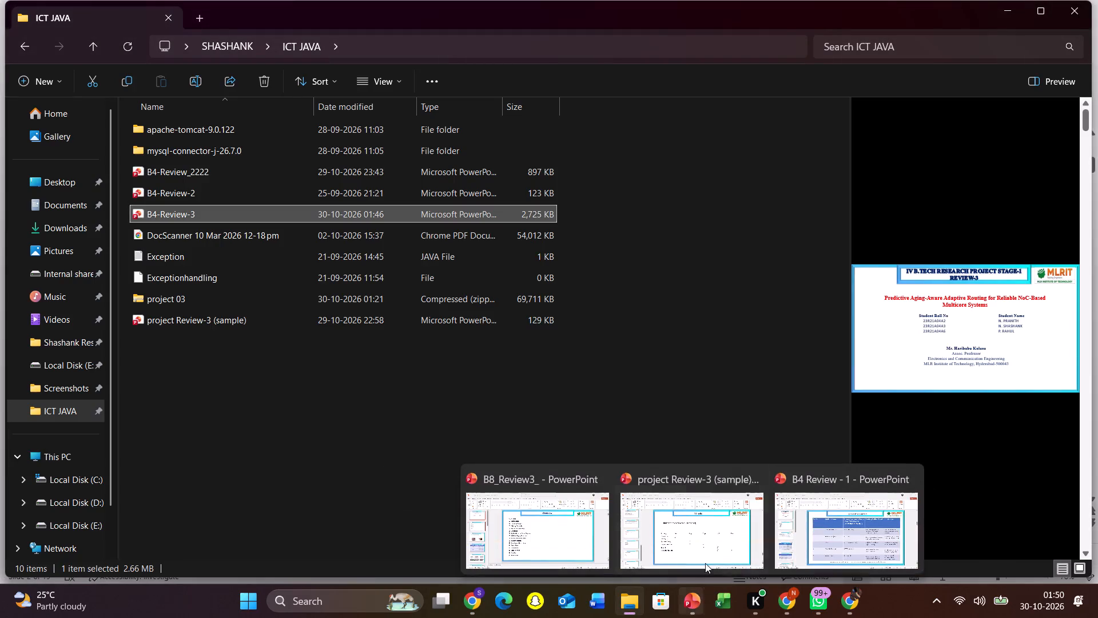
left_click(765, 482)
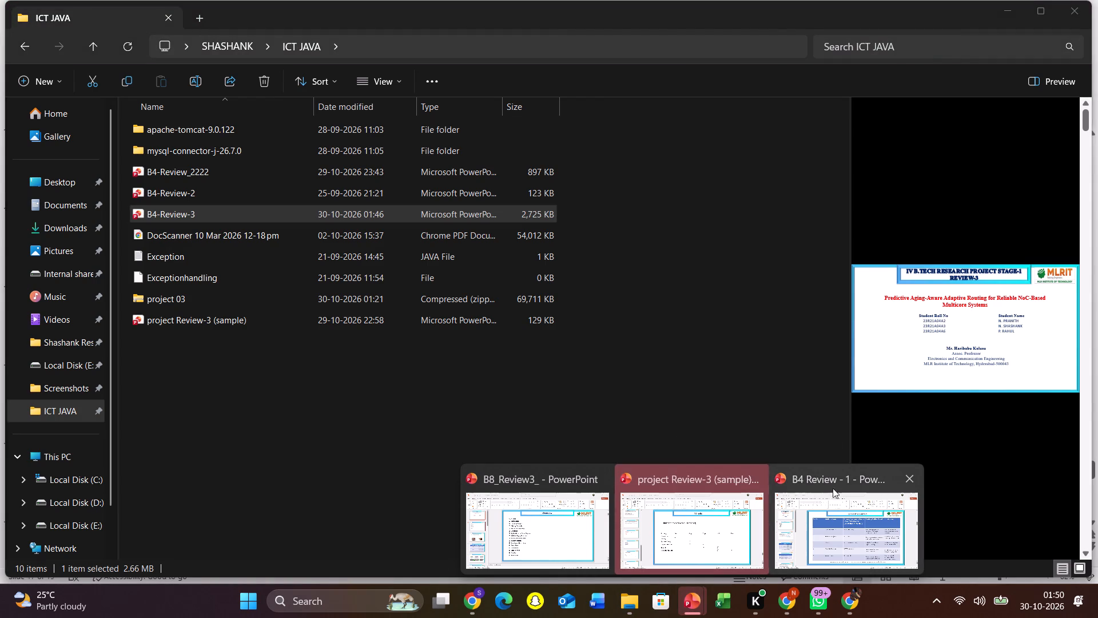
left_click(909, 481)
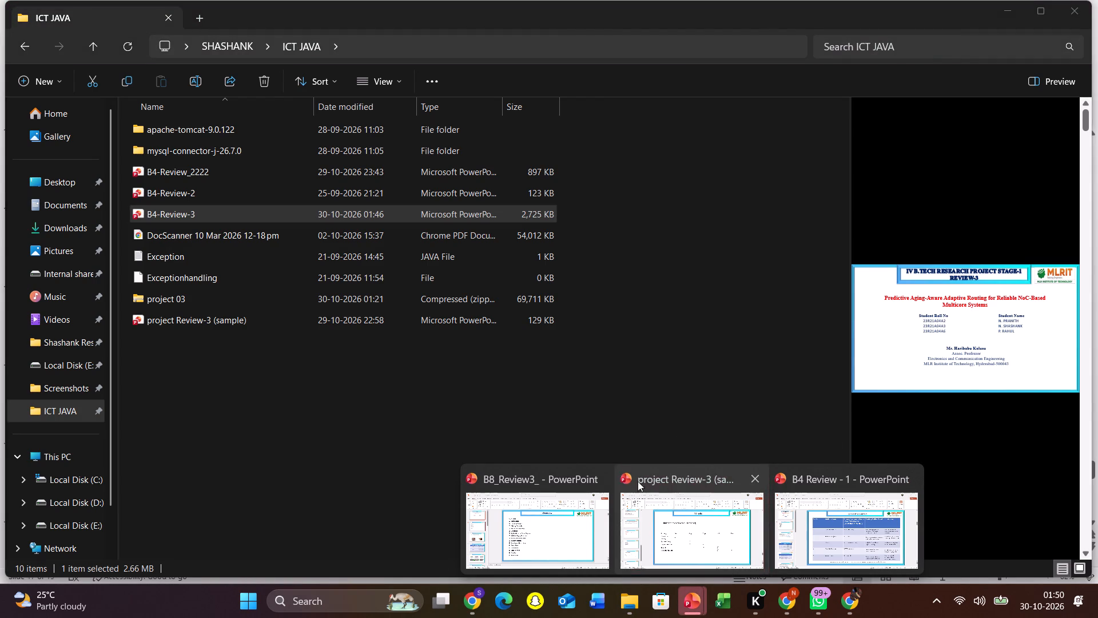
left_click(593, 482)
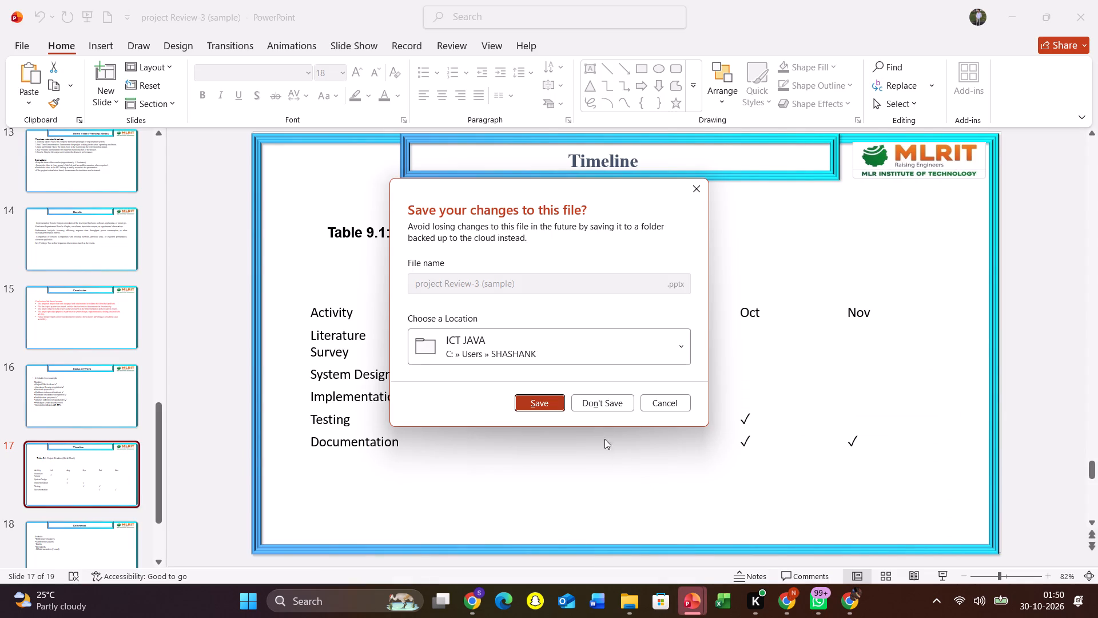
left_click(602, 398)
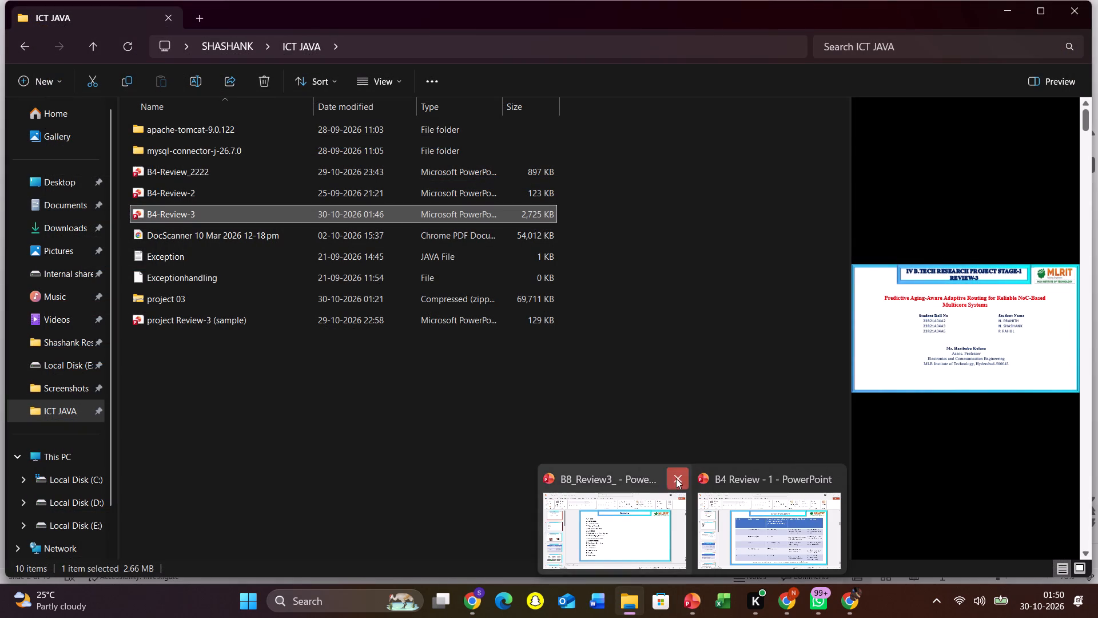
left_click(676, 478)
left_click(749, 483)
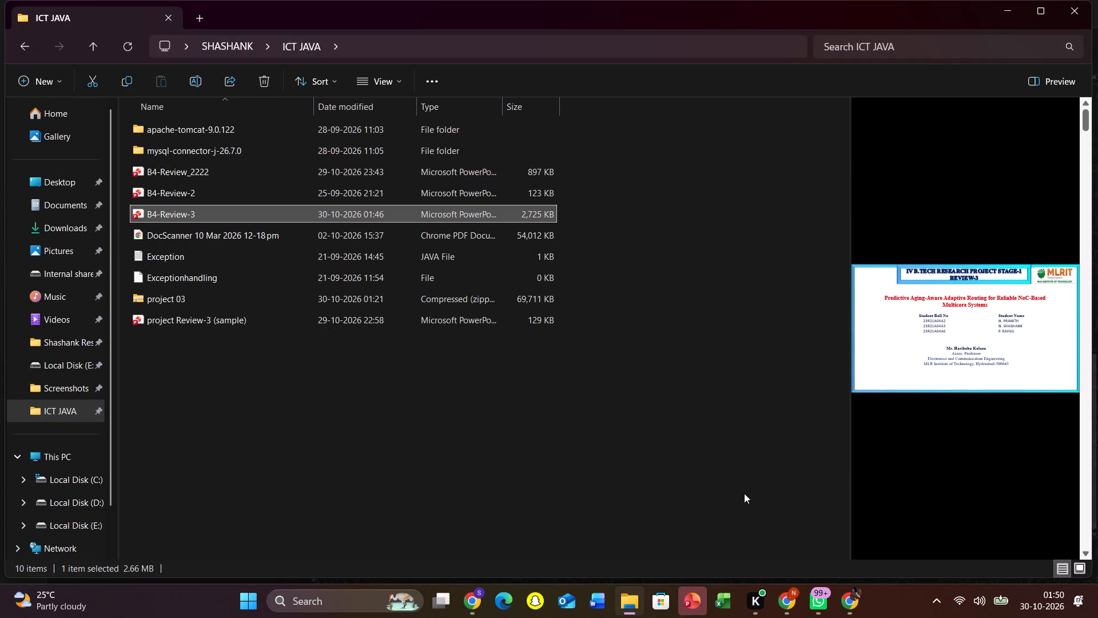
Reopen B4-Review-3 from the ICT JAVA folder and maximize its window.
double_click(280, 216)
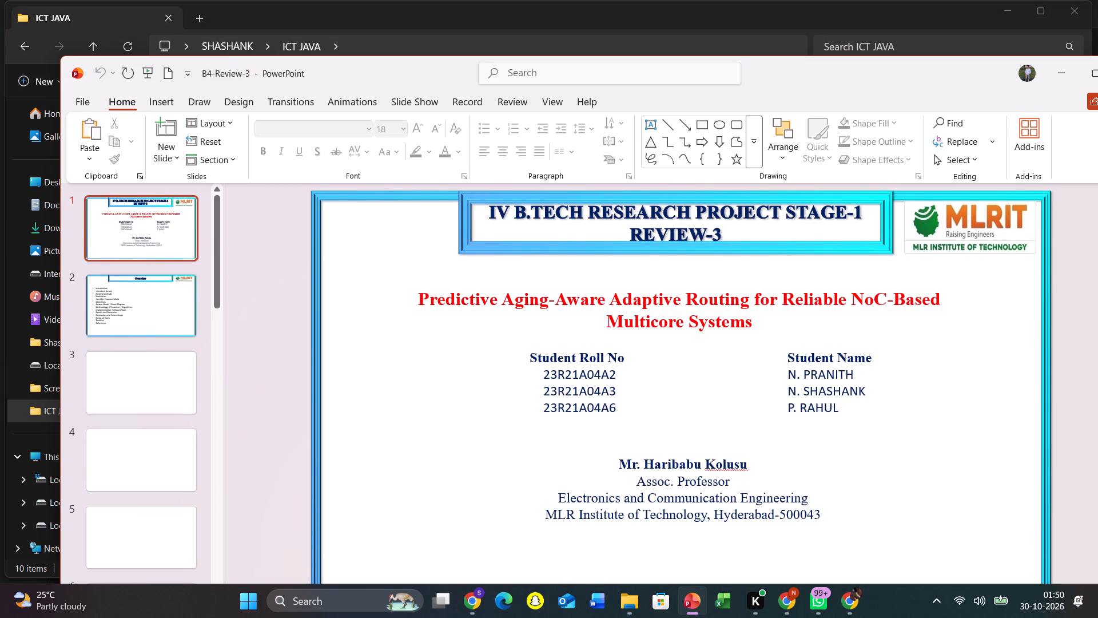
left_click(1090, 72)
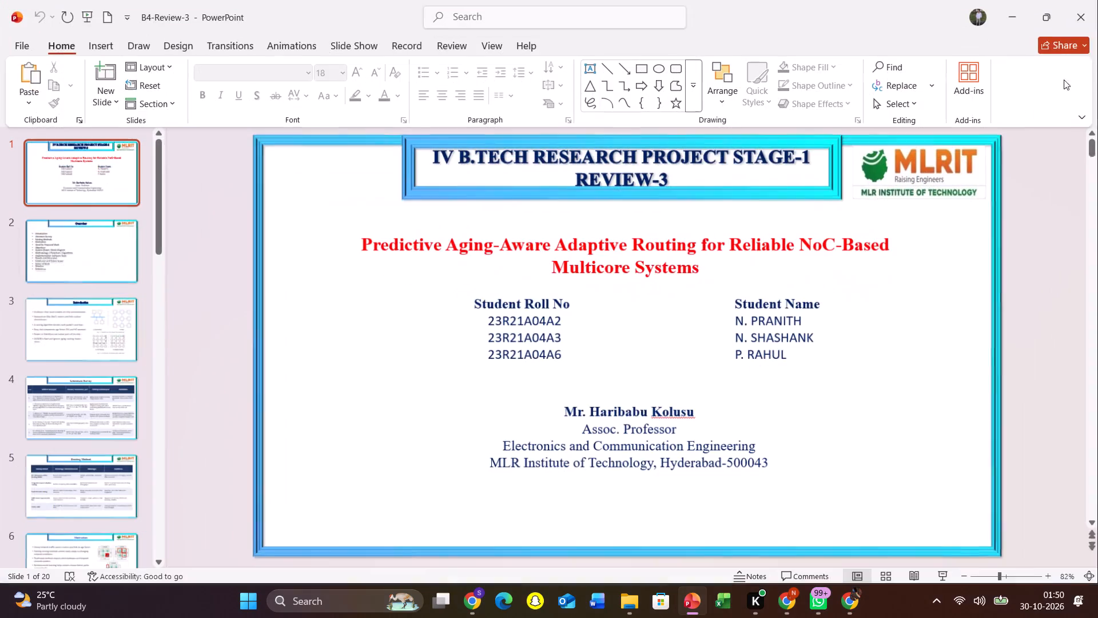
Save the presentation as a PDF named B4-Review-3 in the Downloads folder.
left_click(21, 50)
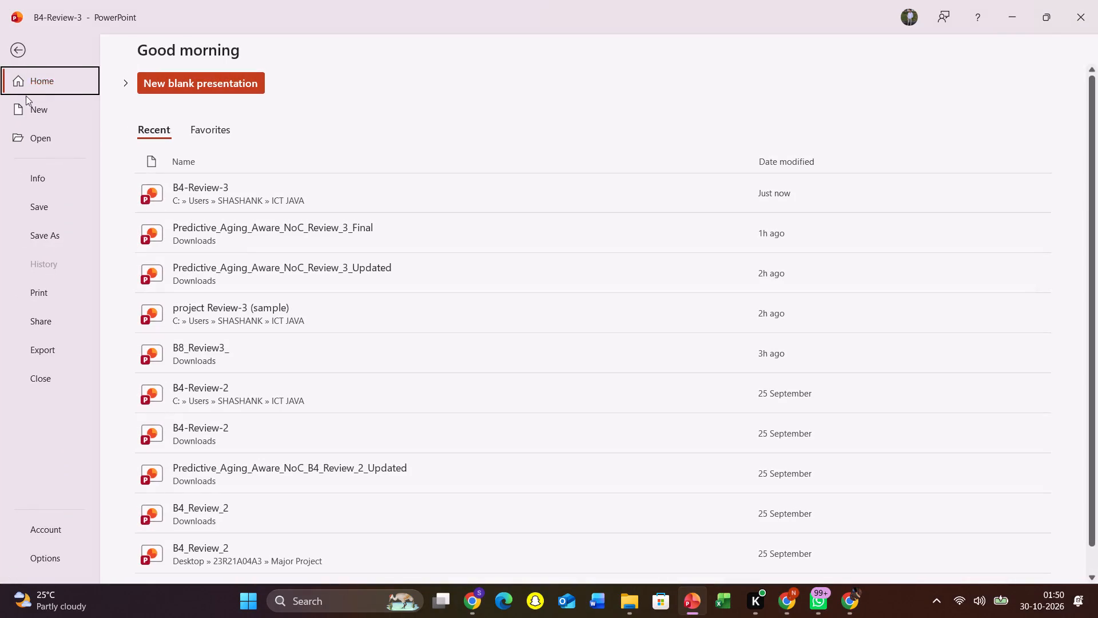
left_click(47, 236)
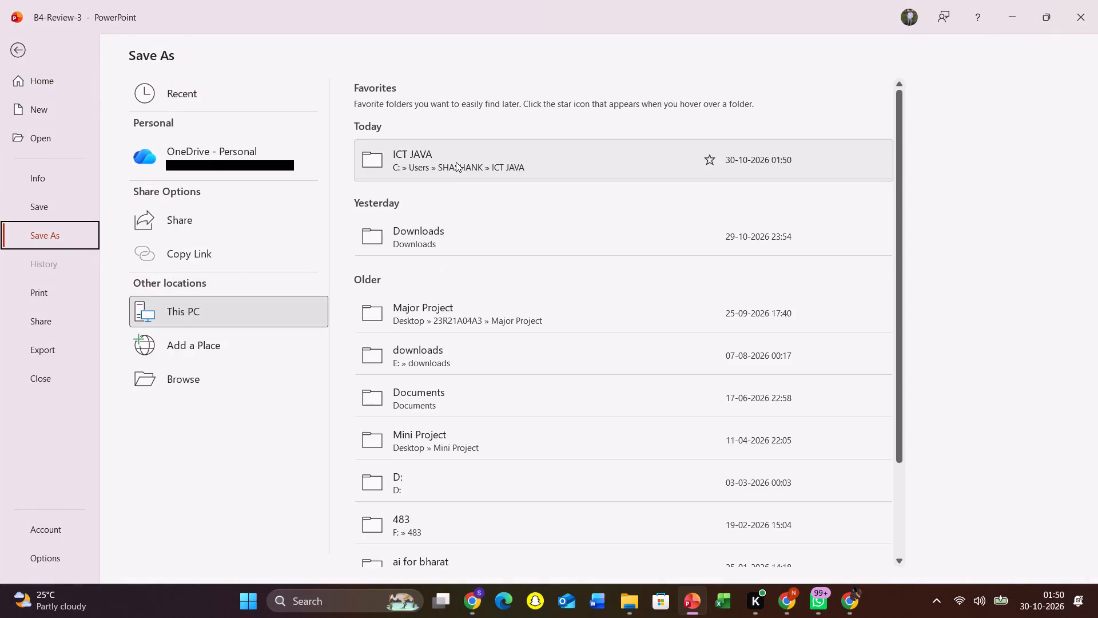
double_click(453, 229)
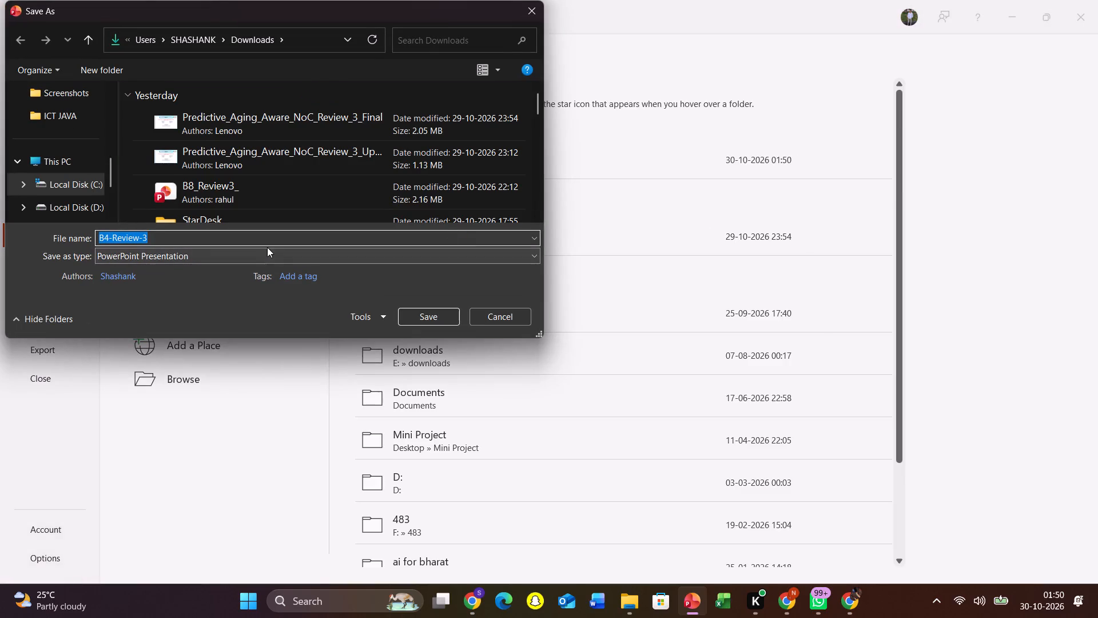
left_click(268, 255)
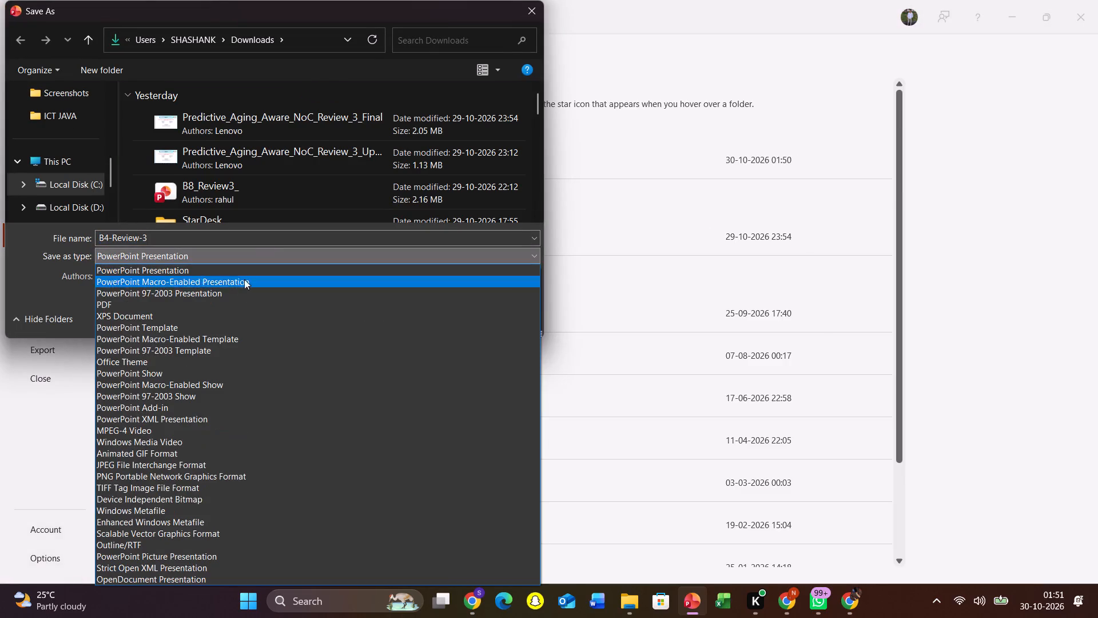
left_click(201, 302)
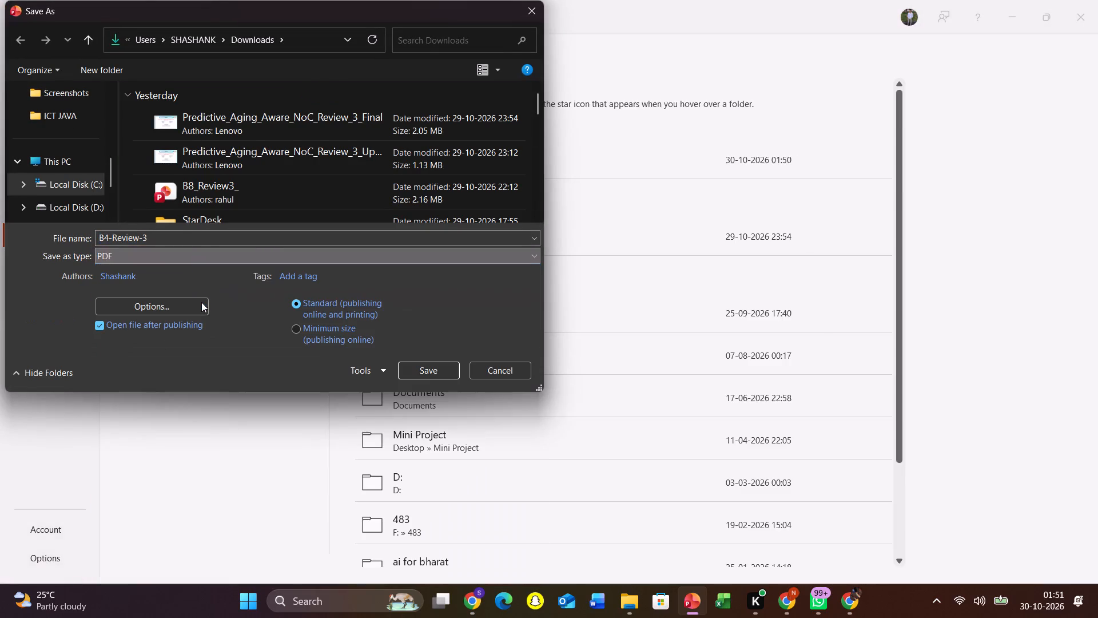
left_click(412, 367)
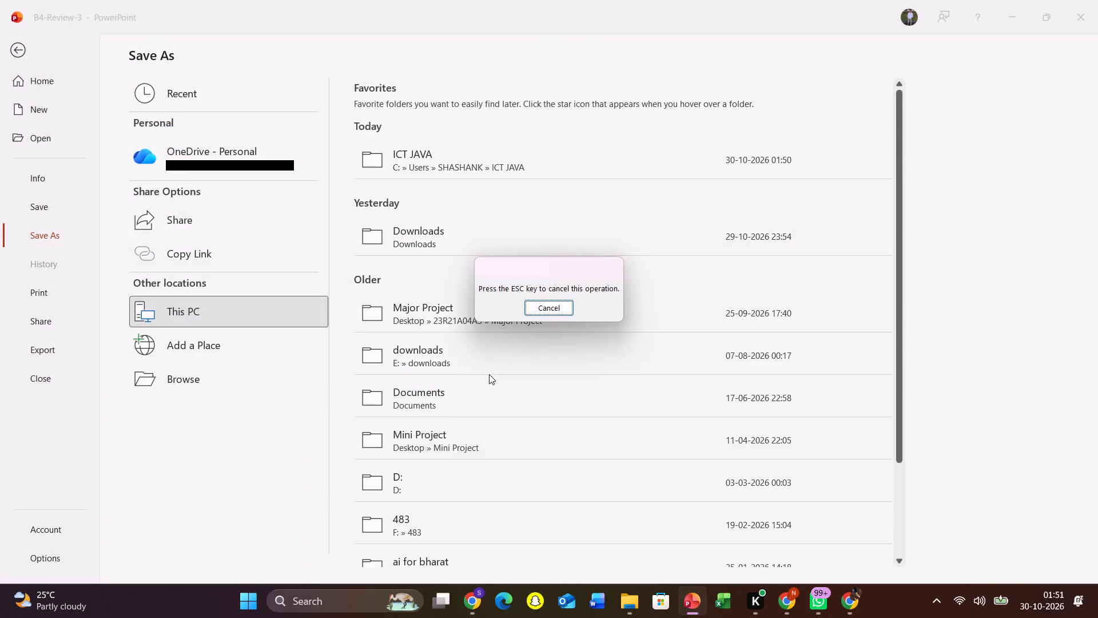
Cancel the running PDF export of B4-Review-3 and close the presentation.
left_click(544, 306)
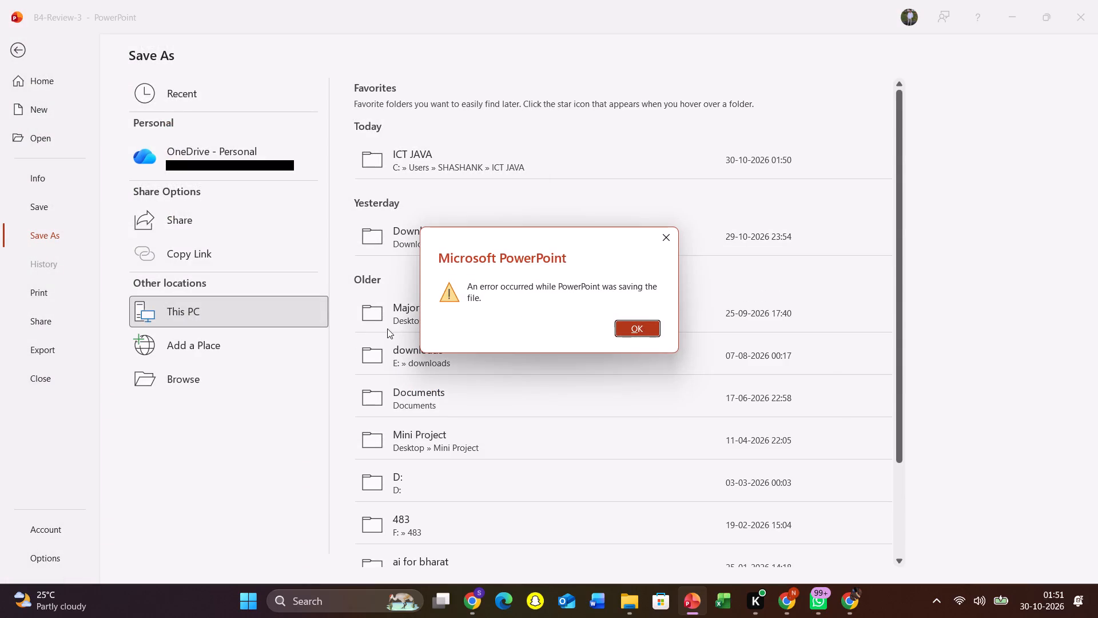
left_click(623, 328)
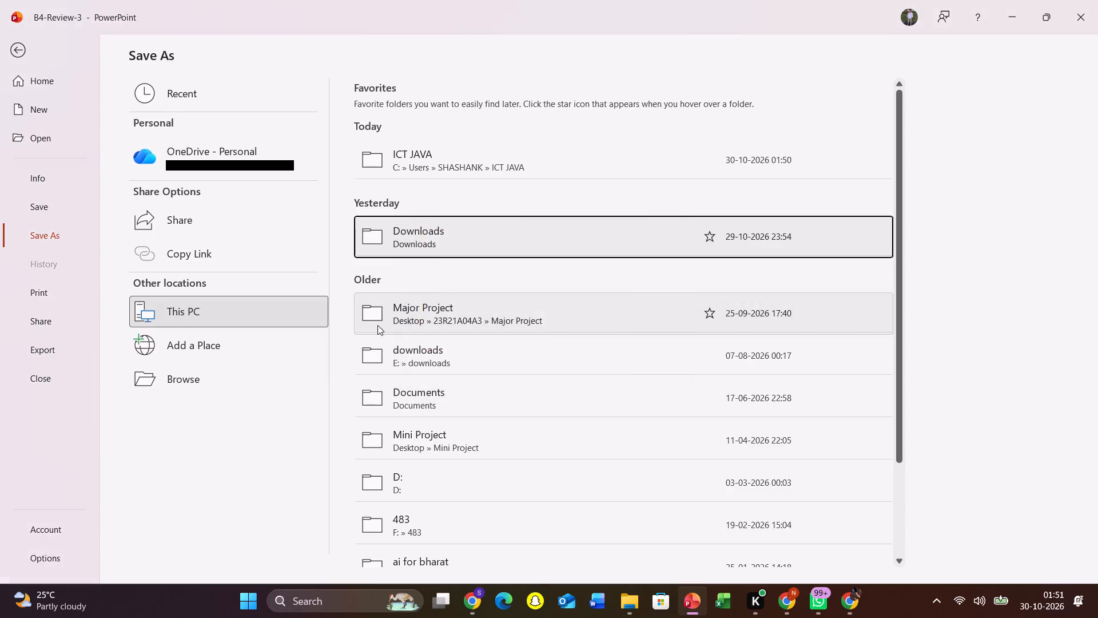
left_click(1096, 13)
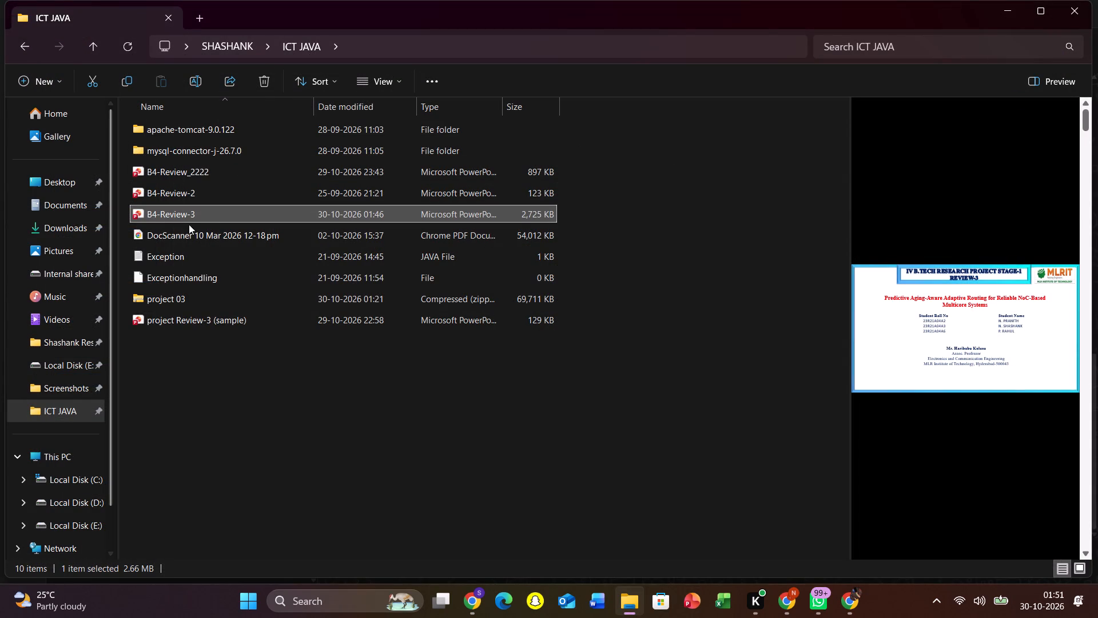
Switch to Chrome, search for "convert from ppt to pdf" in a new tab, and open iLovePDF's PowerPoint to PDF converter.
left_click(463, 600)
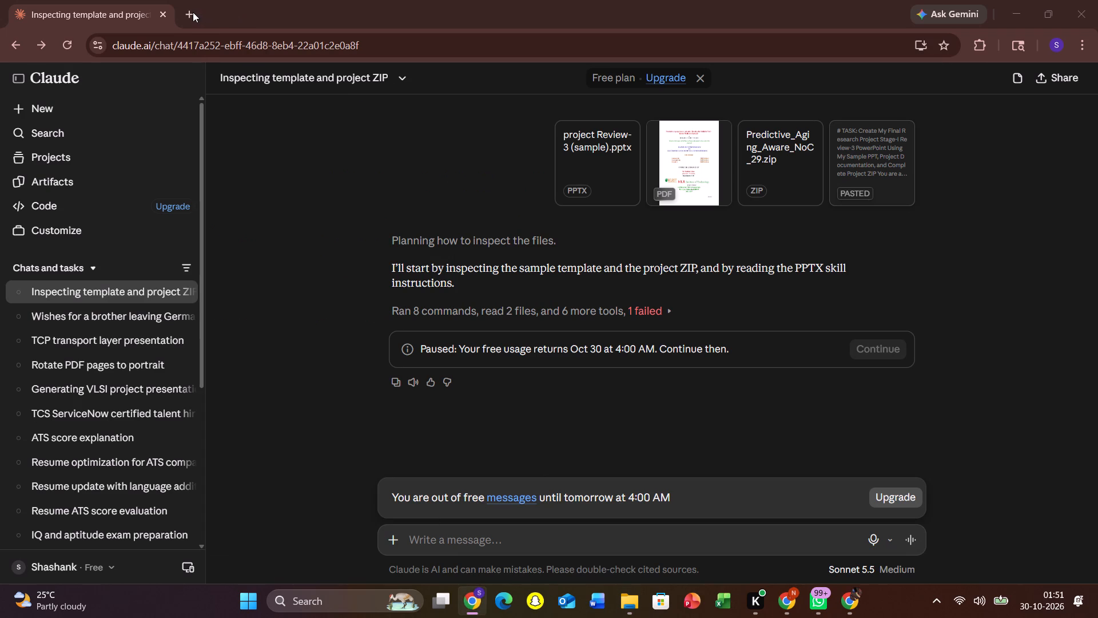
left_click(190, 11)
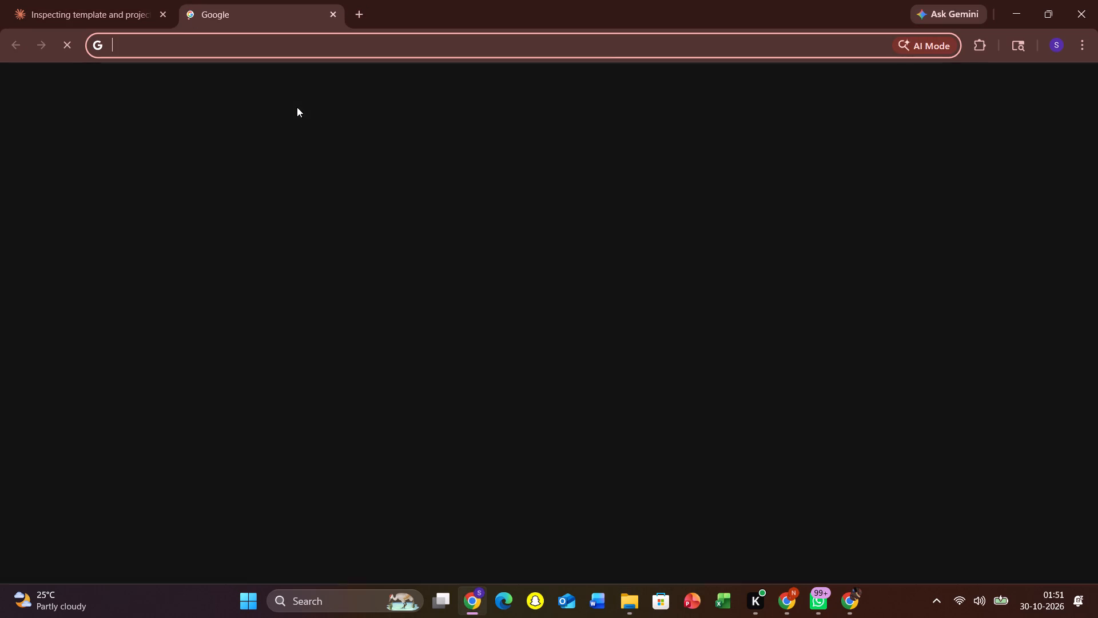
type("convert")
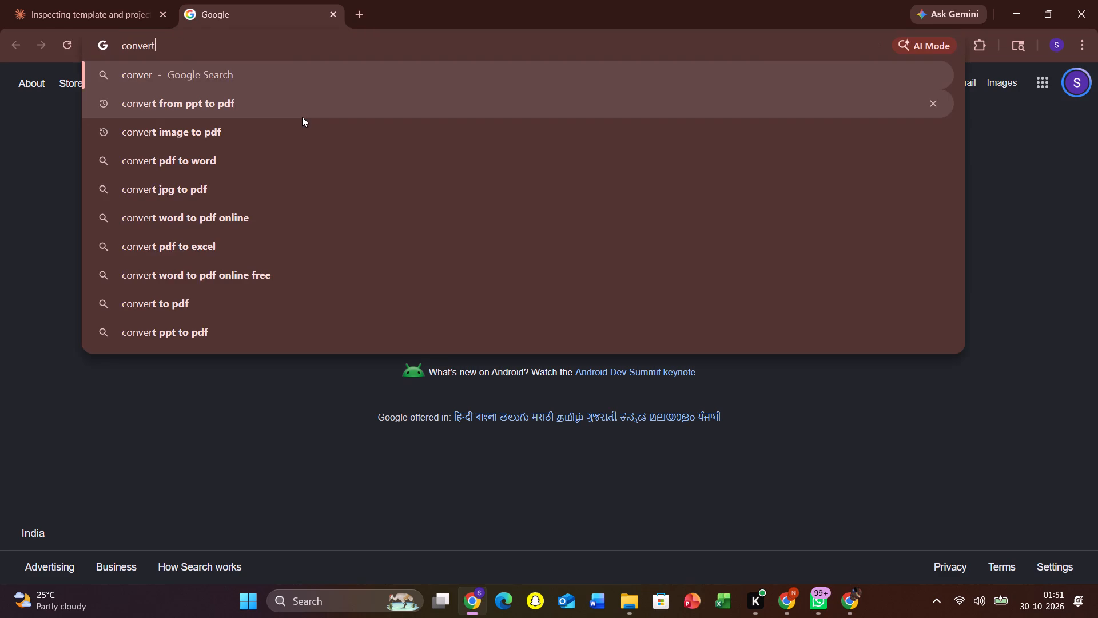
key("space")
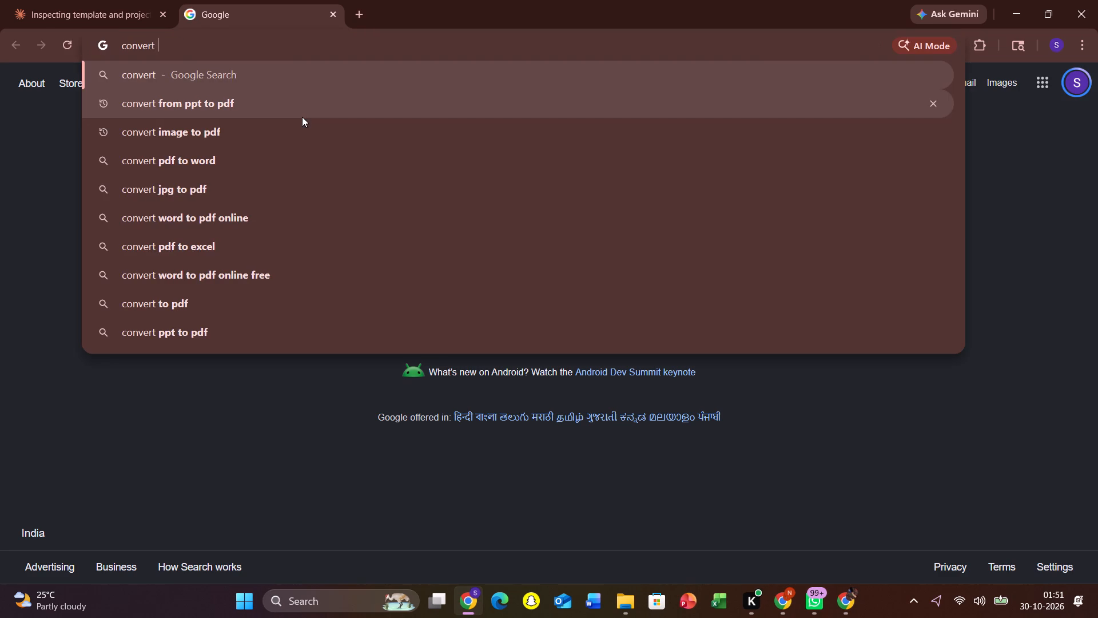
left_click(315, 103)
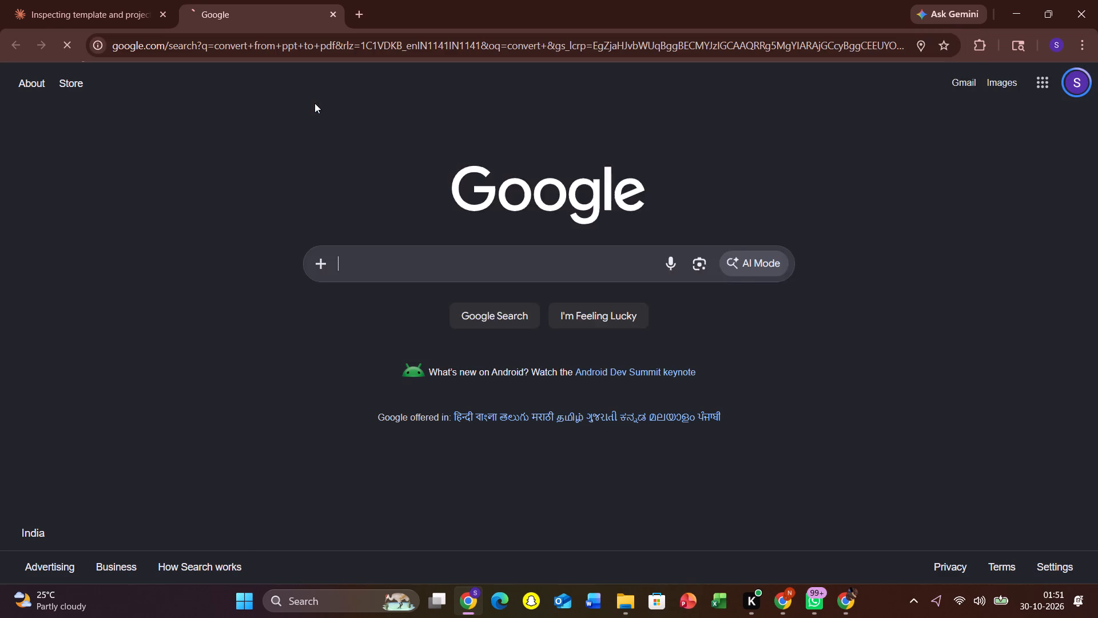
left_click(252, 233)
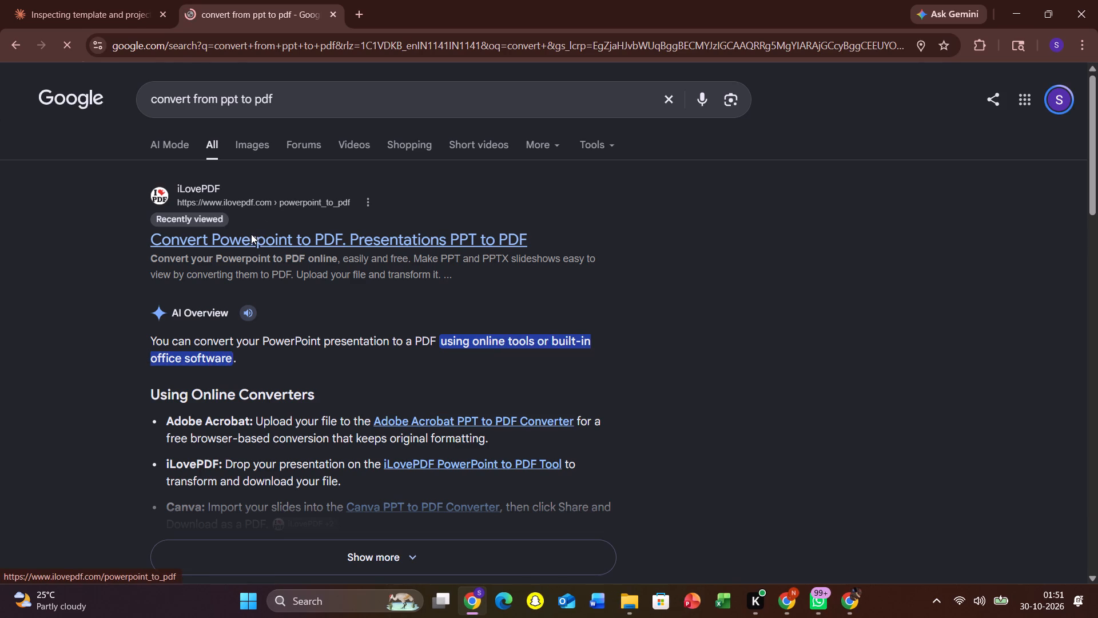
Upload the B4-Review-3 presentation from the ICT JAVA folder to the converter.
left_click(467, 247)
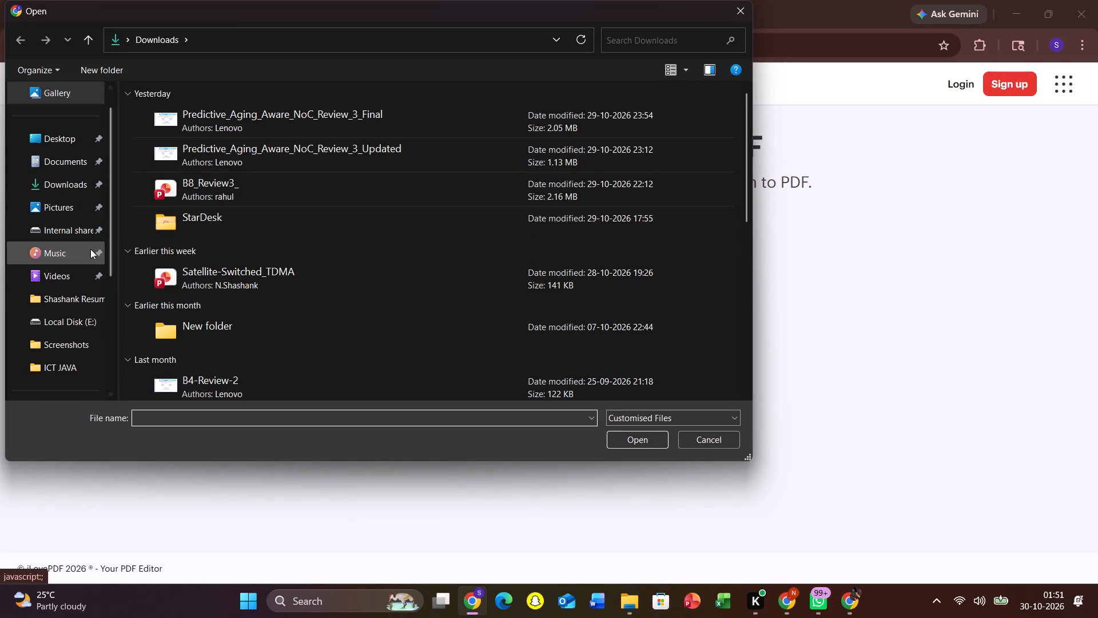
double_click(69, 360)
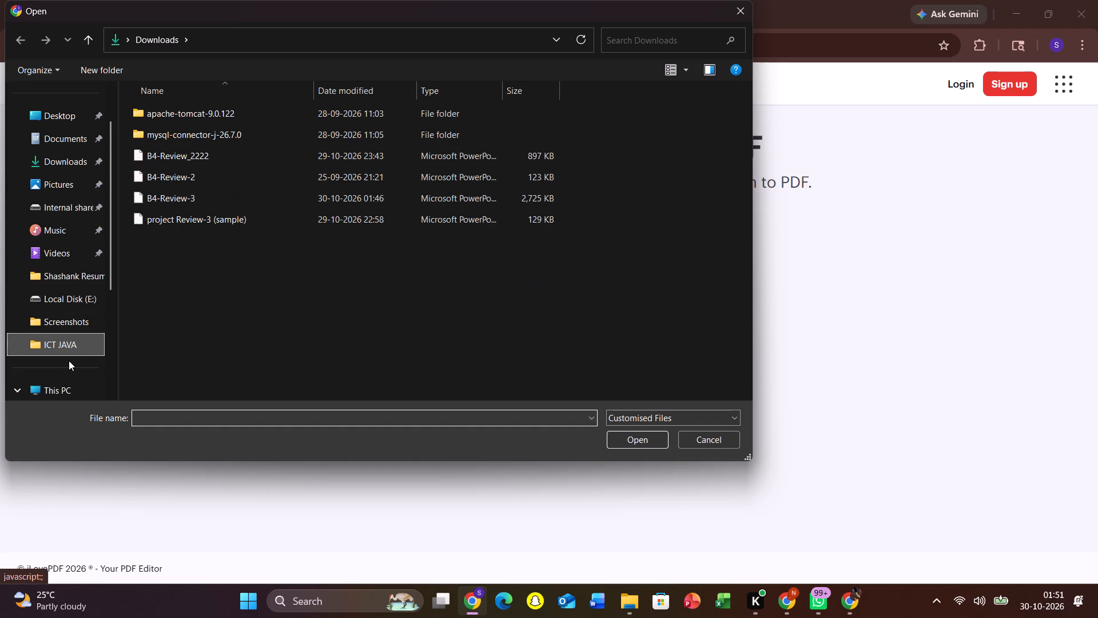
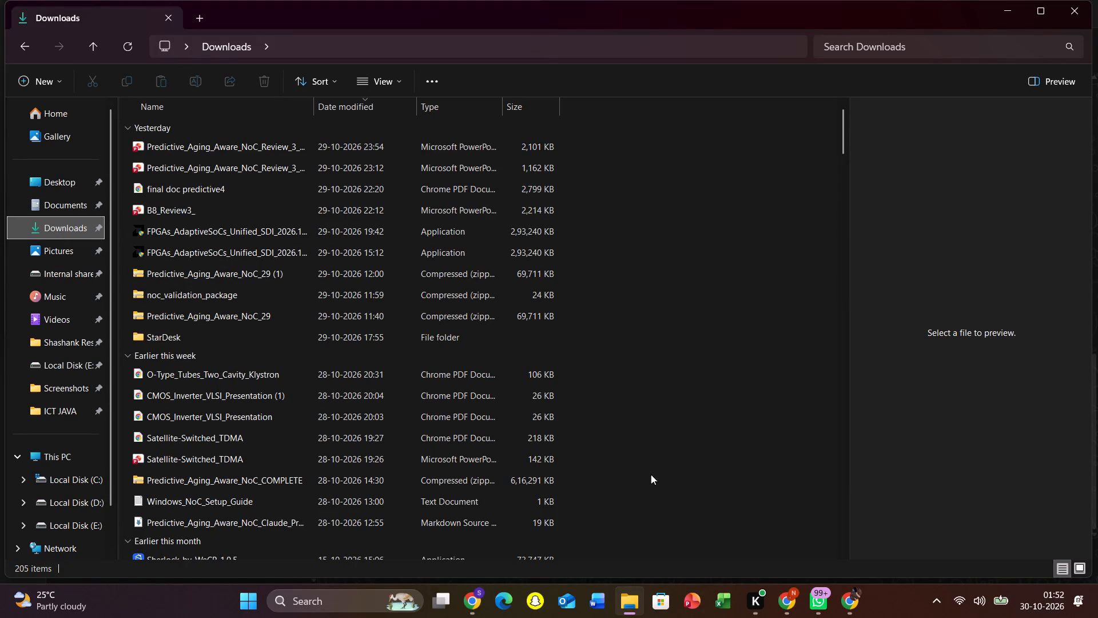
left_click(472, 593)
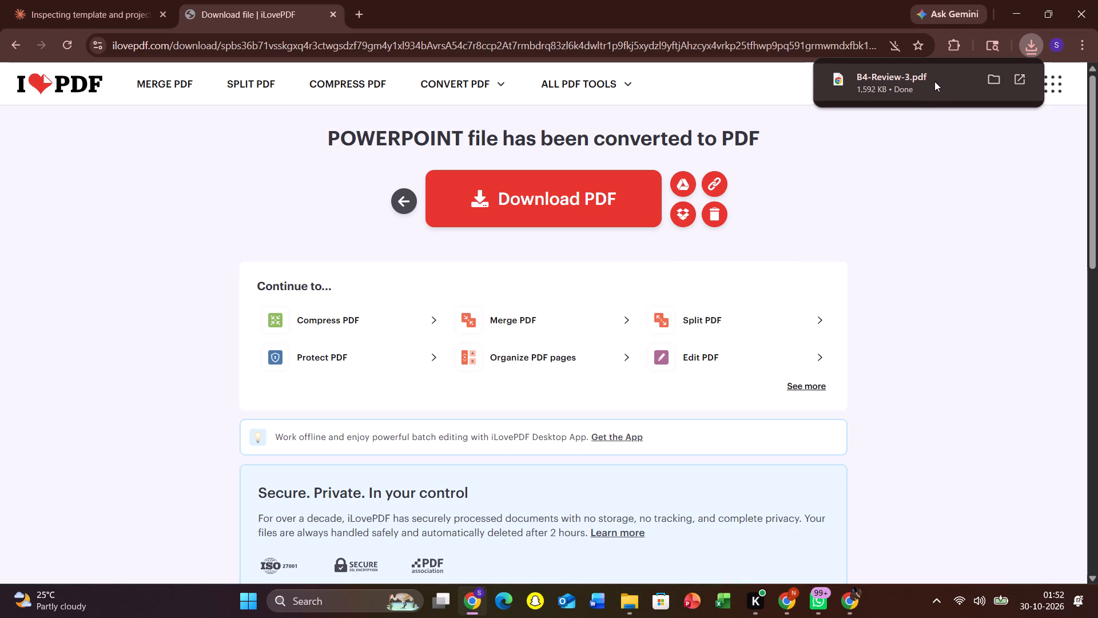
left_click(993, 80)
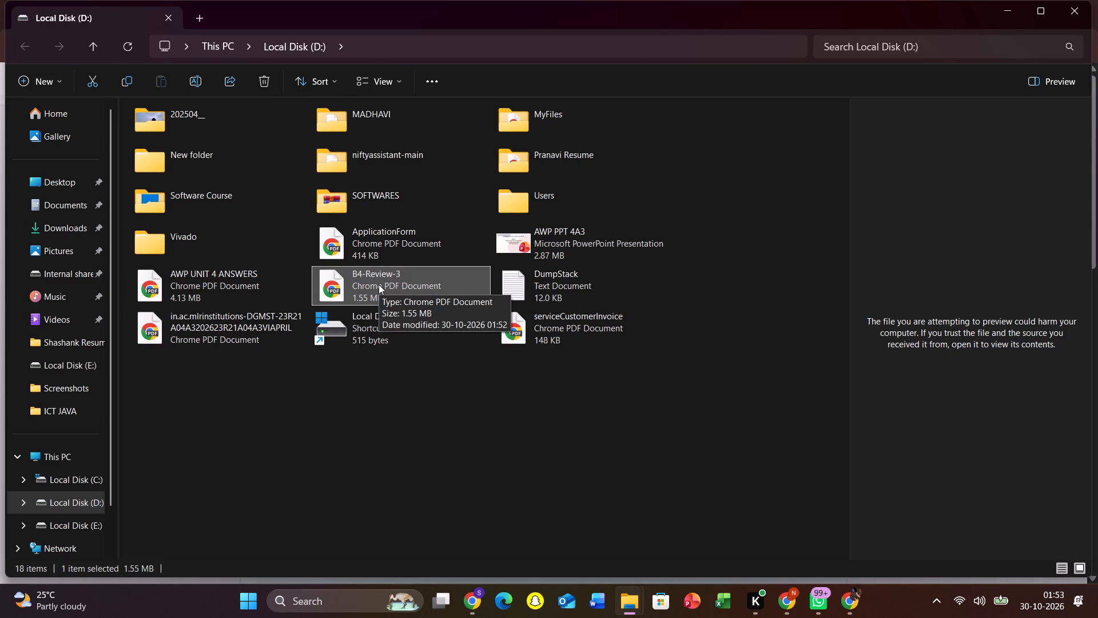
Start sharing the B4-Review-3 PDF from Local Disk (D:).
right_click(379, 284)
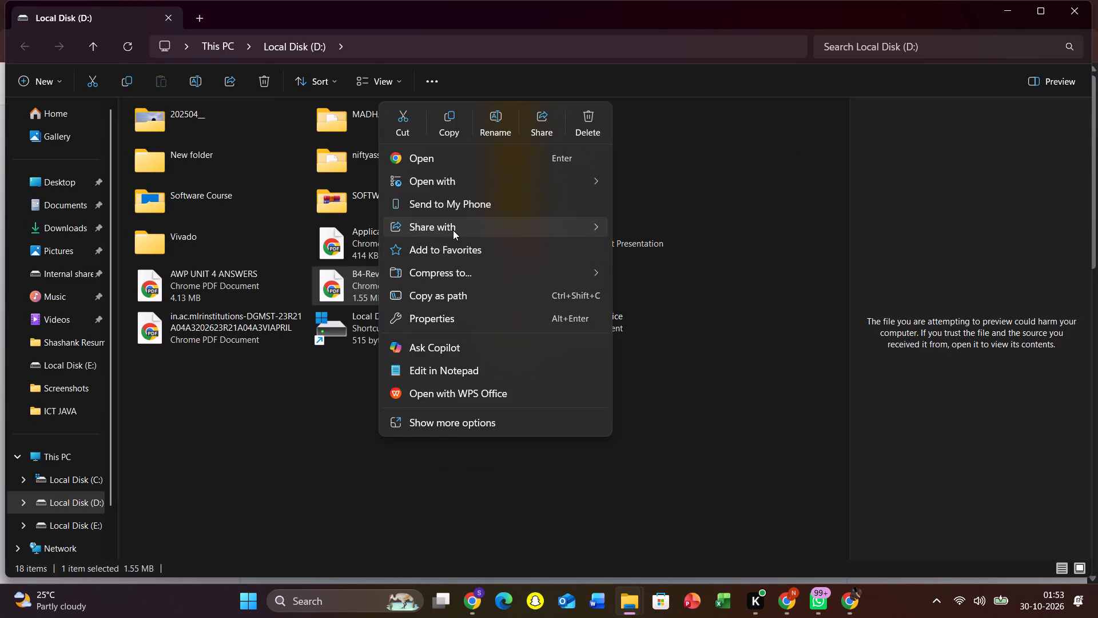
left_click(688, 221)
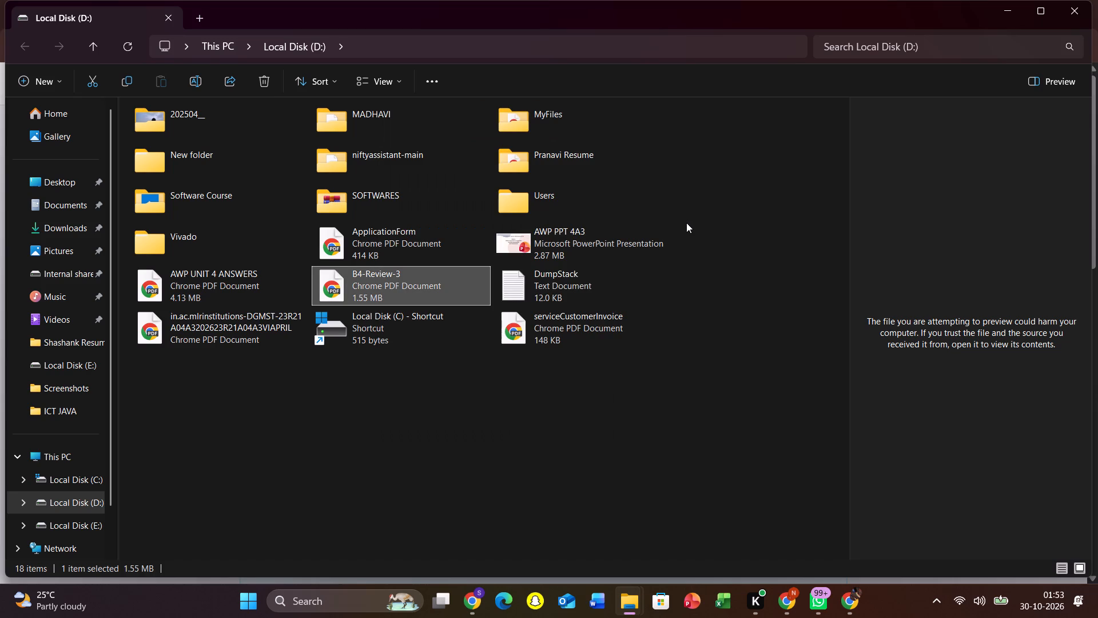
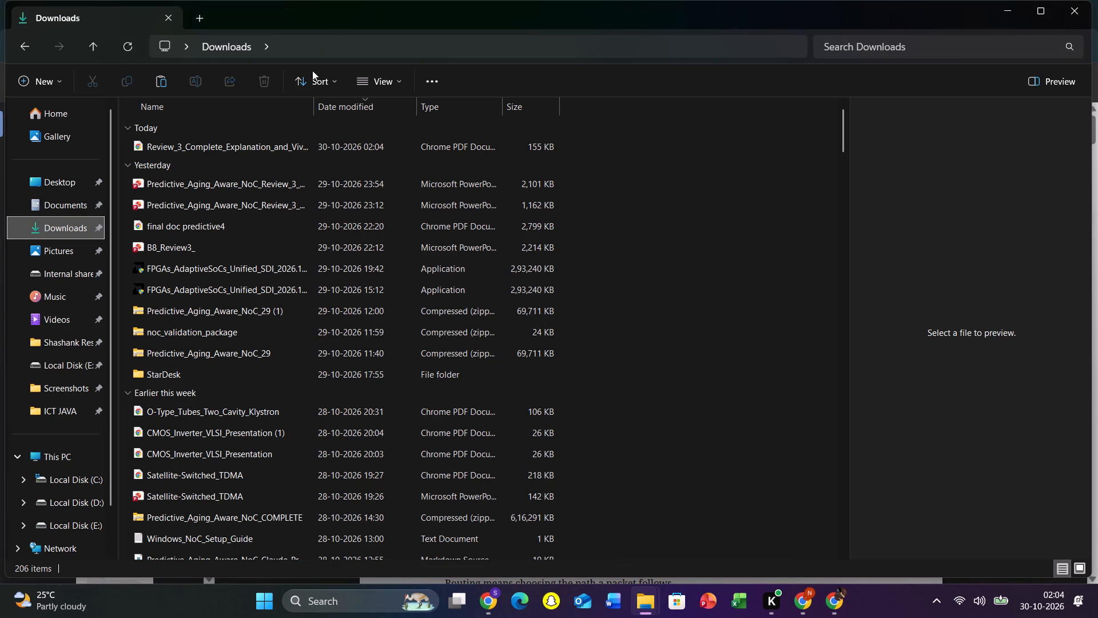
left_click(305, 144)
right_click(305, 144)
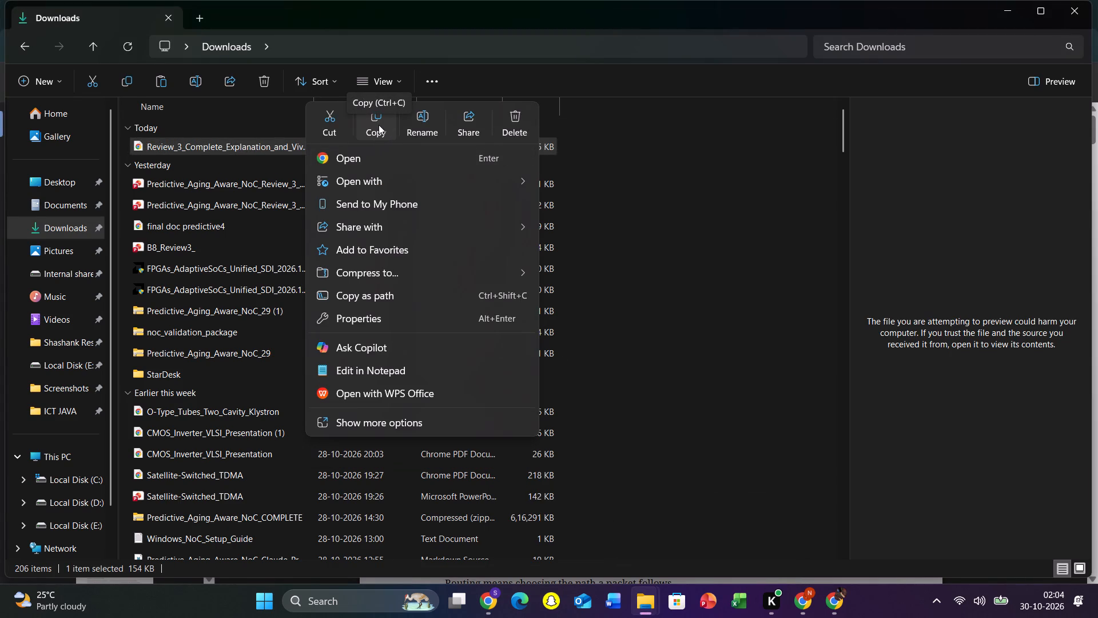
left_click(379, 125)
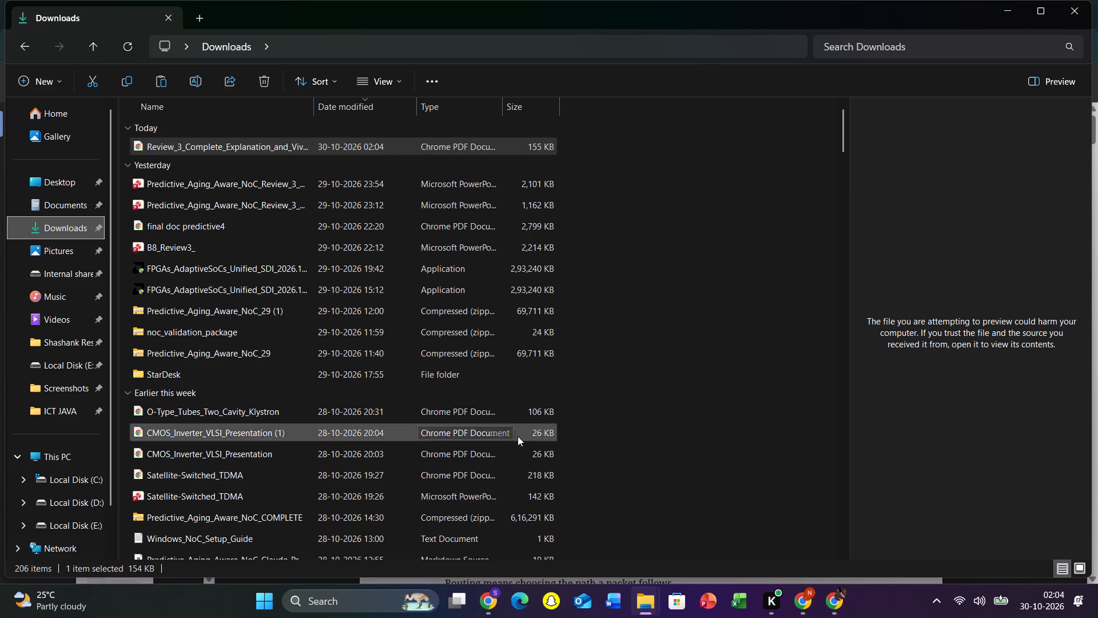
Share the Review_3_Complete_Explanation_and_Viva_Guide PDF with WhatsApp.
right_click(423, 152)
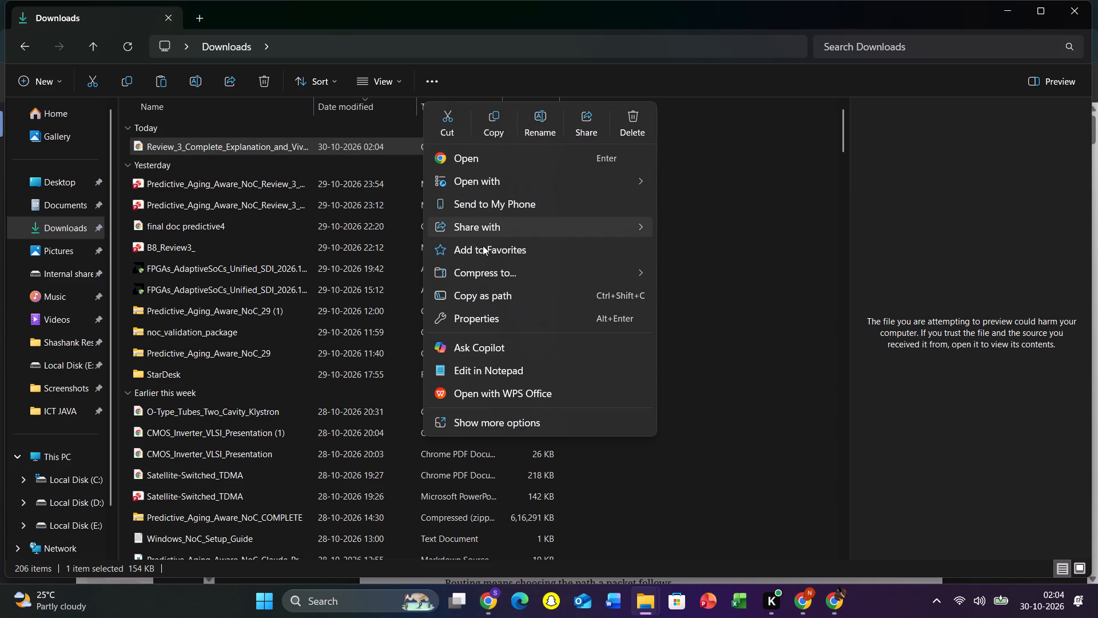
left_click(678, 234)
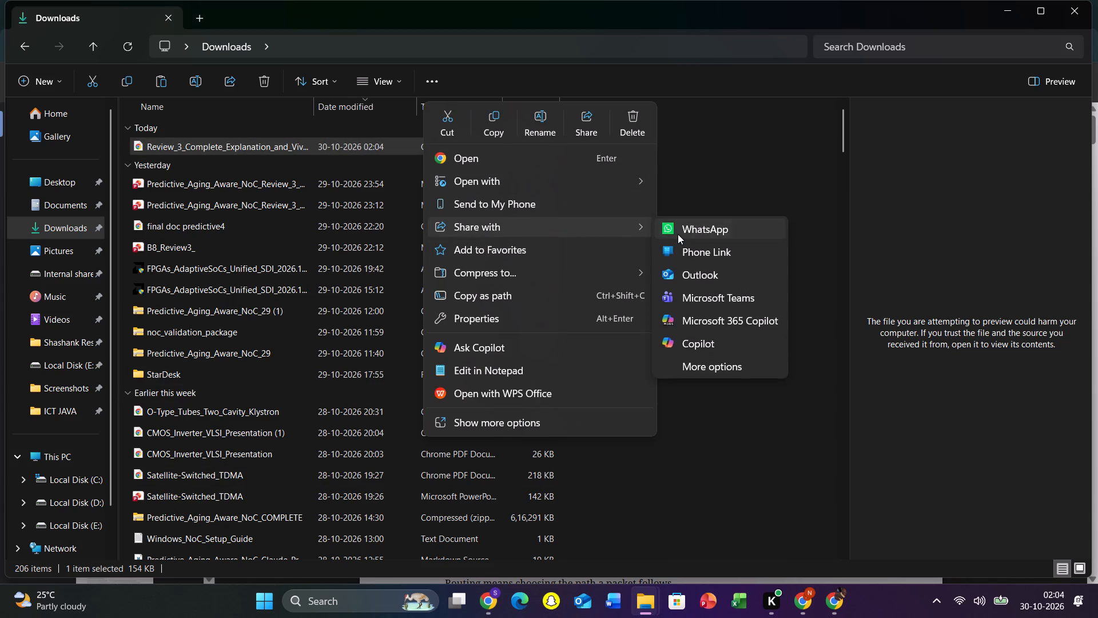